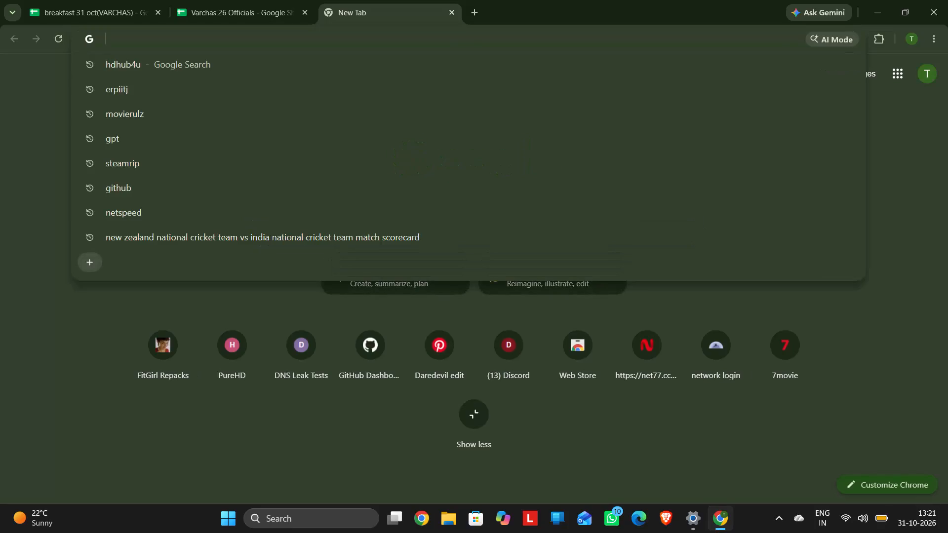
Open the "Lunch oct 31(VARCHAS)" spreadsheet from the copied link and look through its Accomdation participant list.
key("ctrl+v")
key("Return")
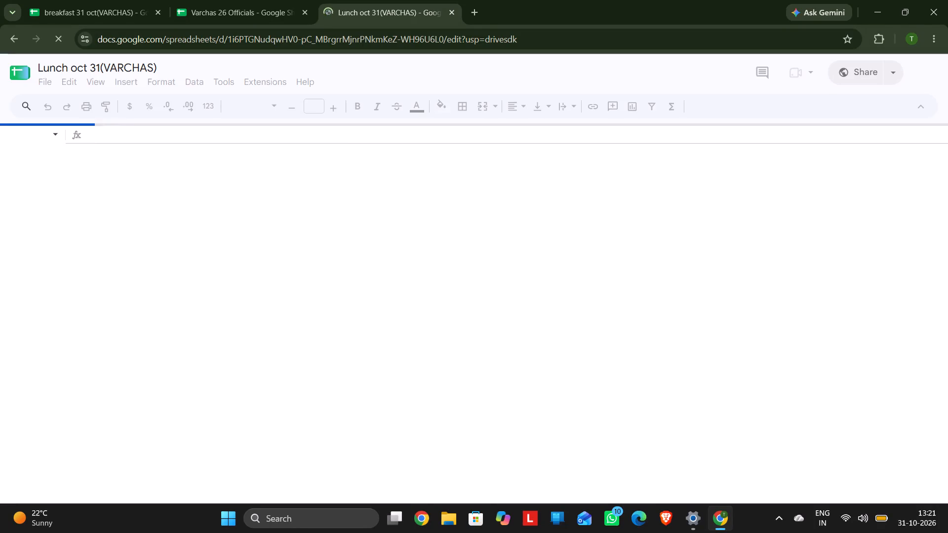
scroll(218, 201, "down", 1)
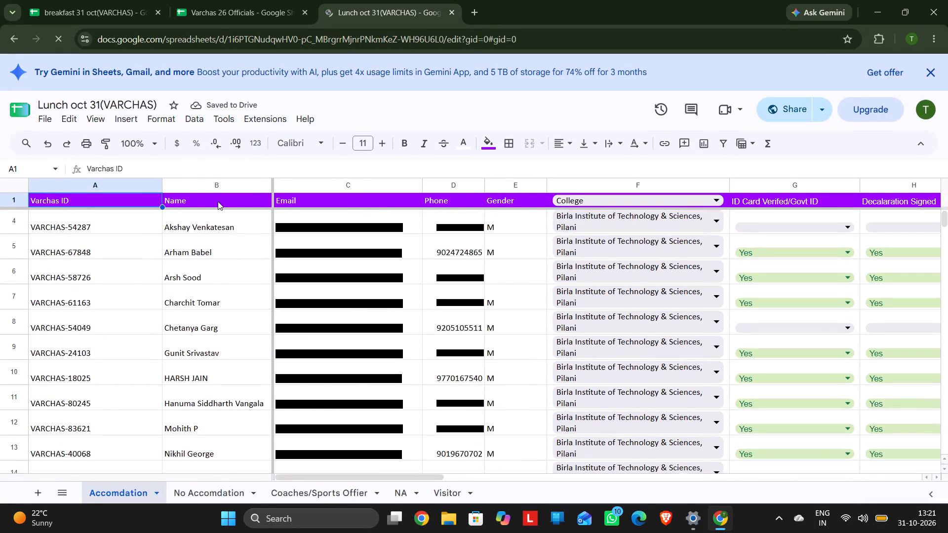
scroll(218, 201, "down", 1)
Switch to the "Varchas 26 Officials" spreadsheet and open its Volleyball sheet to view the officials' list.
left_click(219, 2)
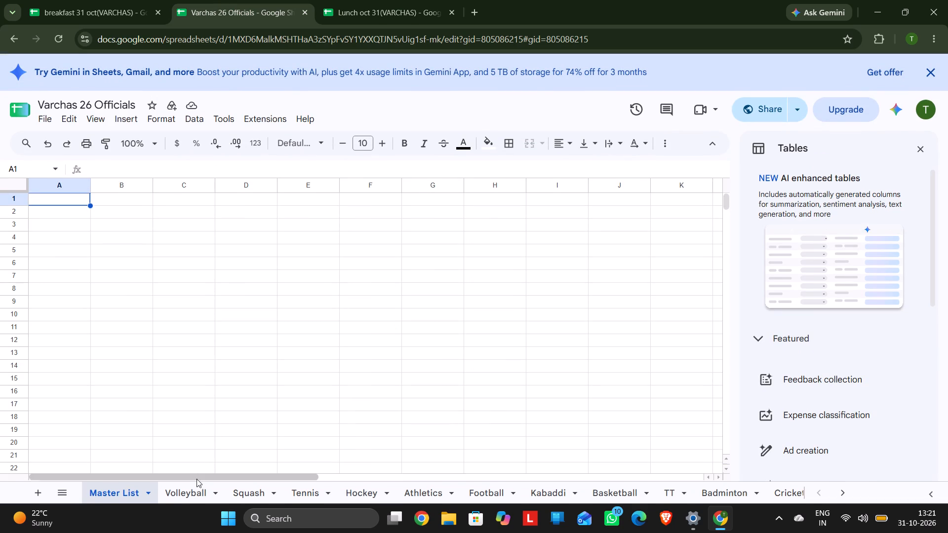
left_click(196, 482)
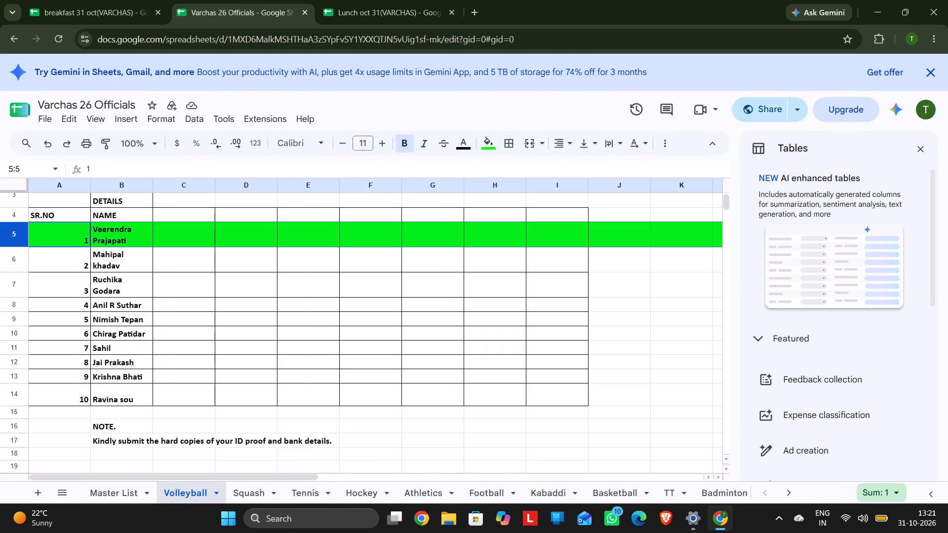
Change the fill of row 5, the first official on the Volleyball sheet, to white.
left_click(9, 235)
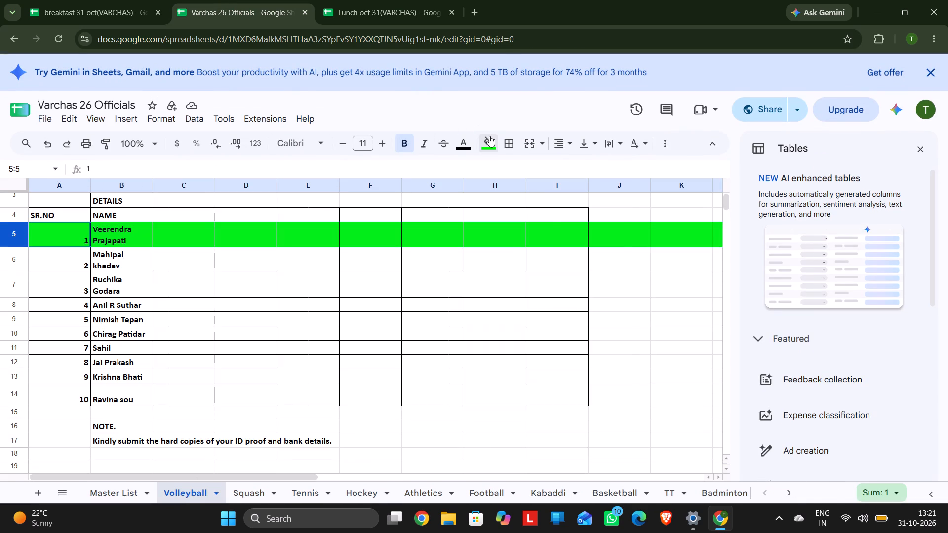
left_click(489, 136)
left_click(616, 190)
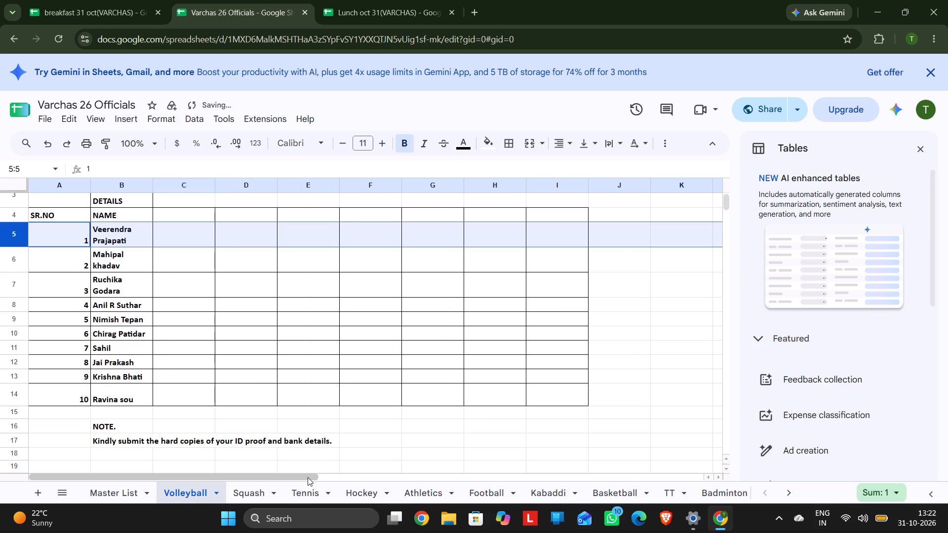
Check the sport sheets from Squash through Kabaddi for green highlights, and fill rows 6 to 10 on the Kabaddi sheet with white.
left_click(269, 500)
left_click(305, 490)
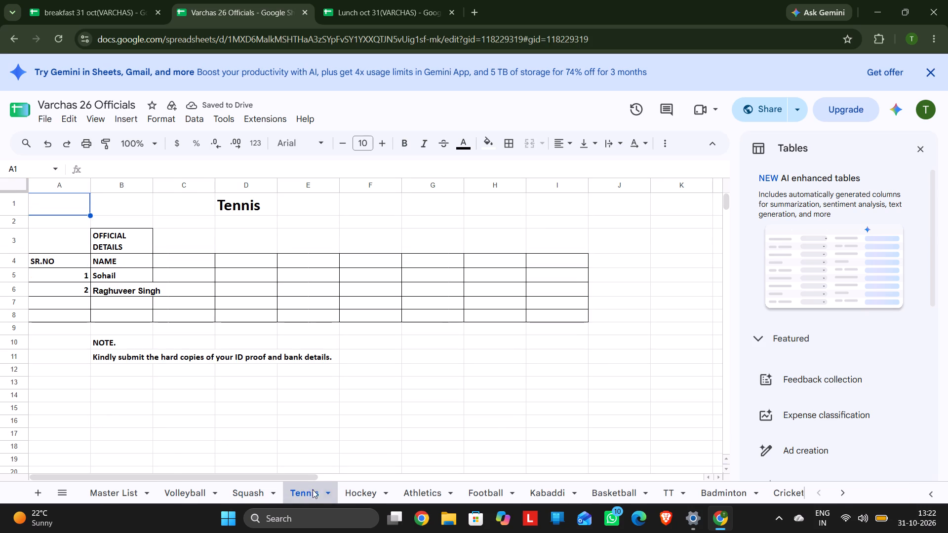
left_click(370, 495)
left_click(418, 498)
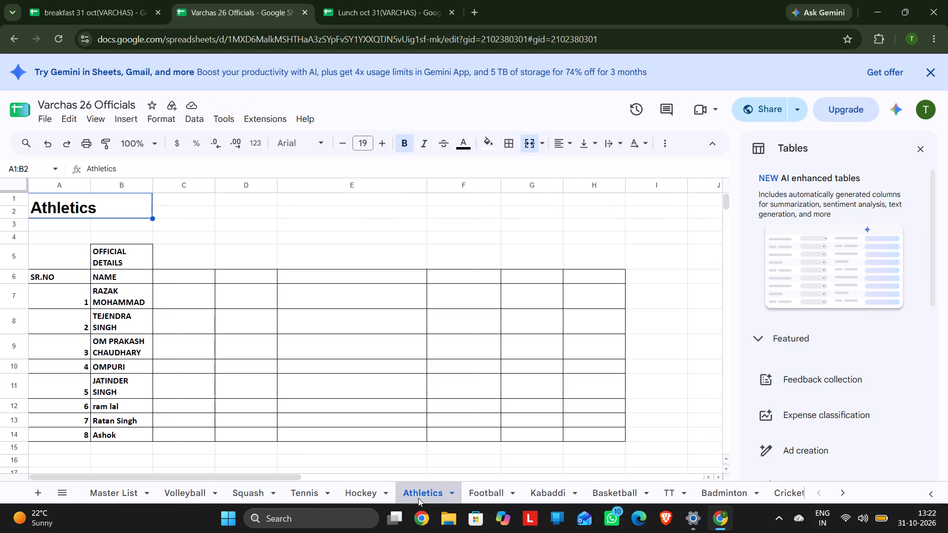
left_click(483, 494)
left_click(541, 490)
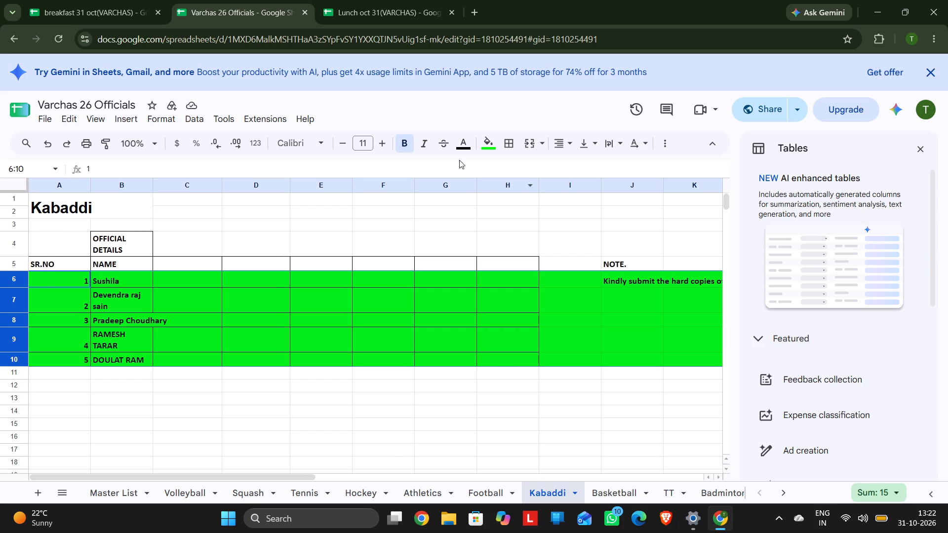
left_click(488, 141)
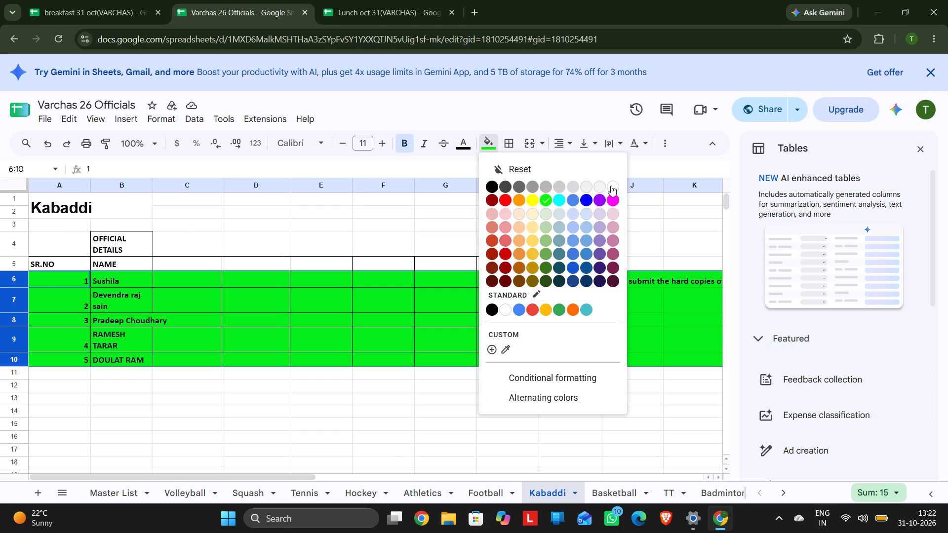
left_click(611, 186)
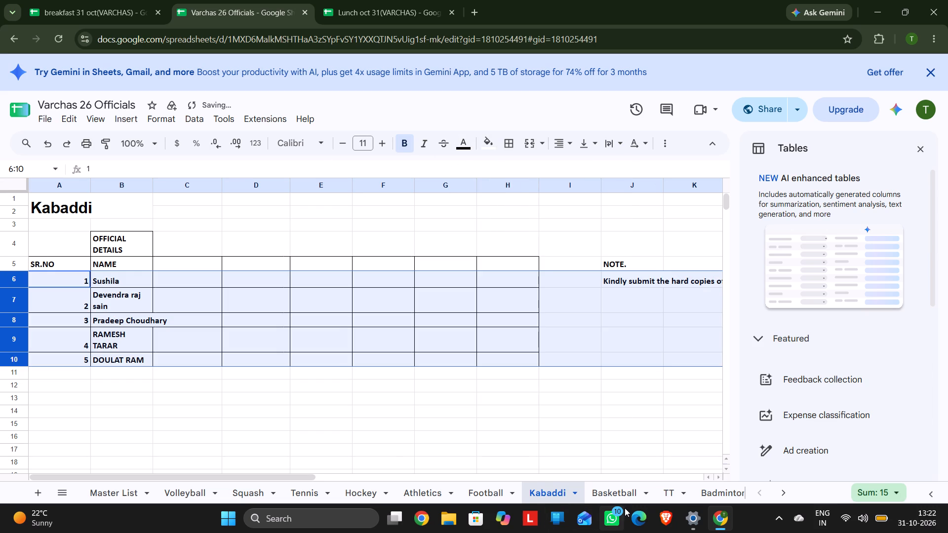
Fill rows 5 to 11 on the Badminton sheet with white to clear the green name highlights.
left_click(627, 495)
left_click(723, 495)
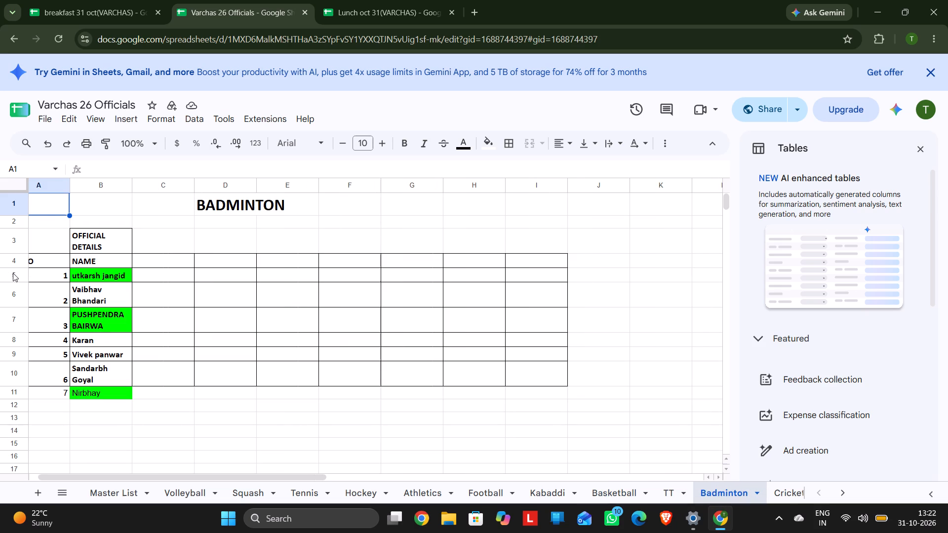
left_click_drag(13, 273, 63, 271)
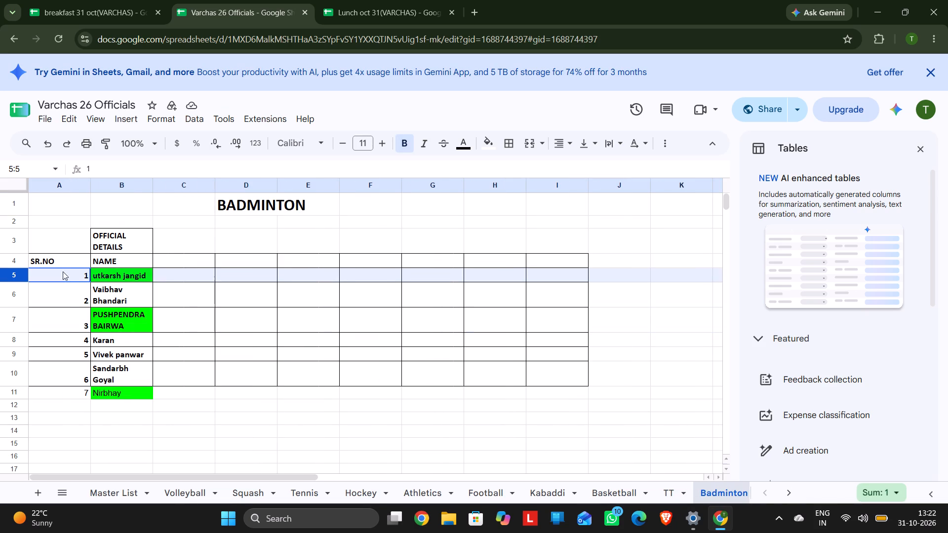
left_click_drag(63, 271, 65, 382)
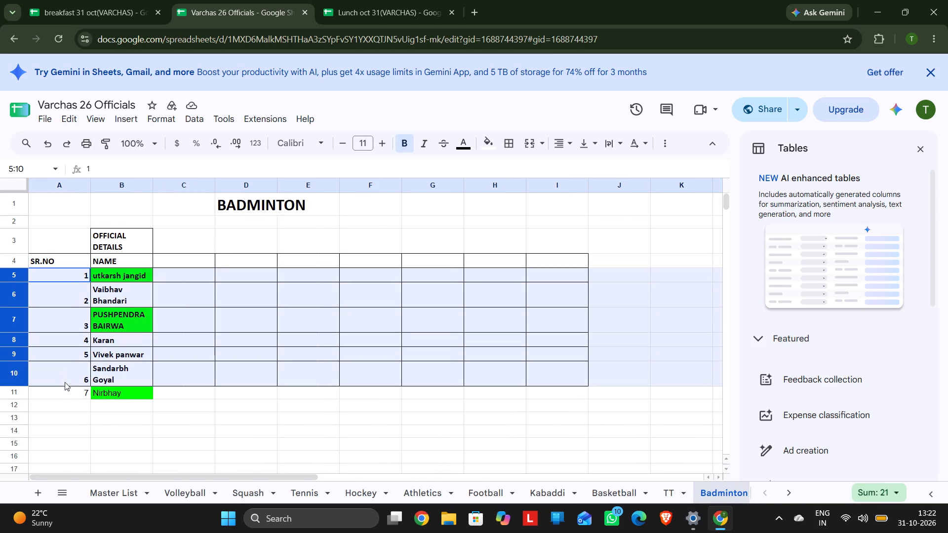
left_click_drag(65, 382, 64, 388)
left_click(489, 141)
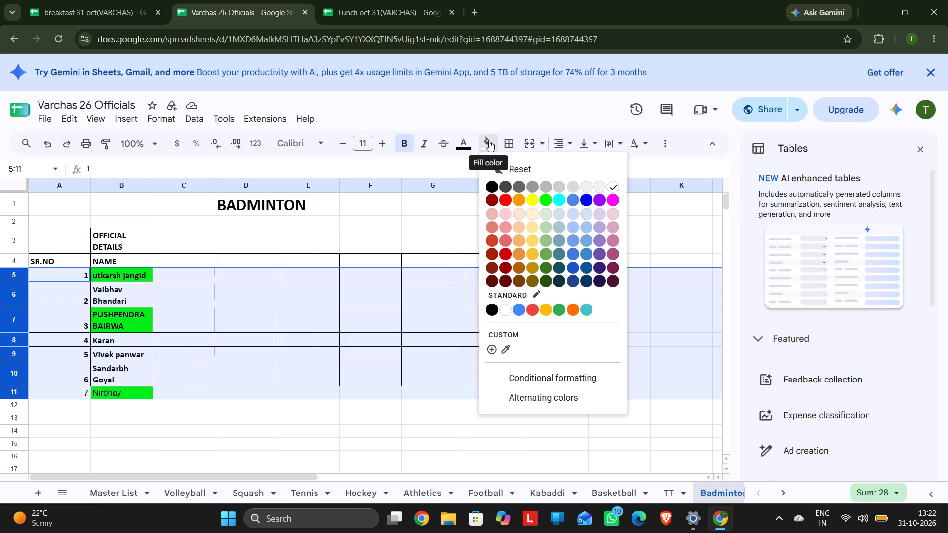
left_click(612, 189)
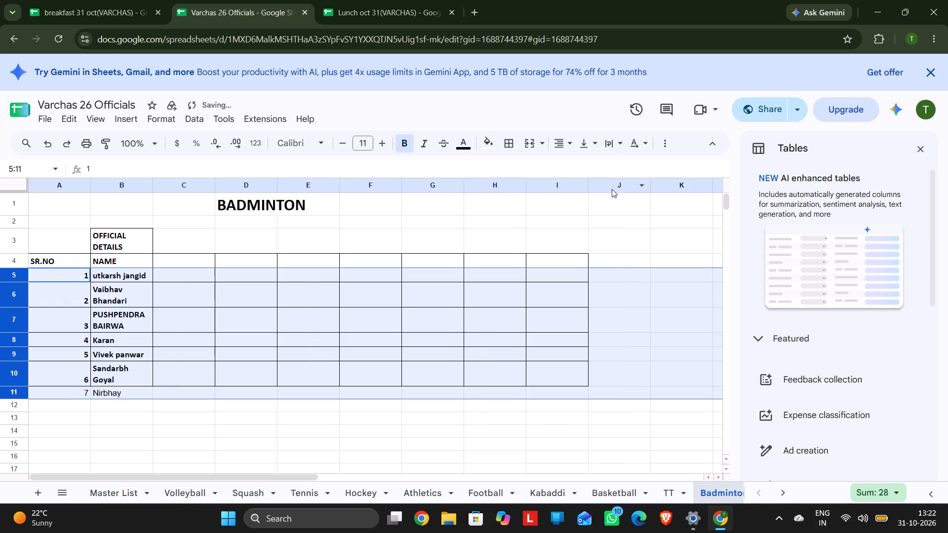
left_click(443, 466)
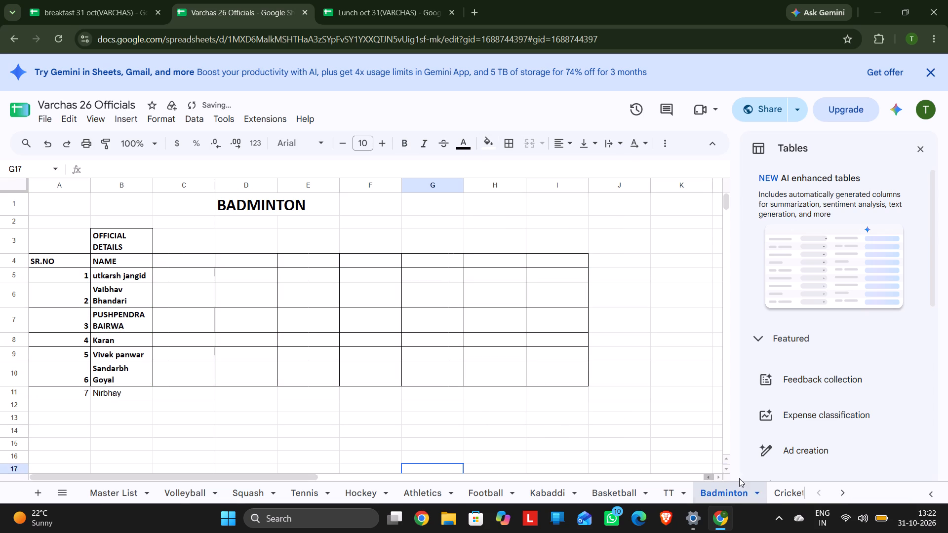
Check the Cricket sheet for highlighted officials, and switch to the Lunch oct 31(VARCHAS) spreadsheet.
left_click(781, 495)
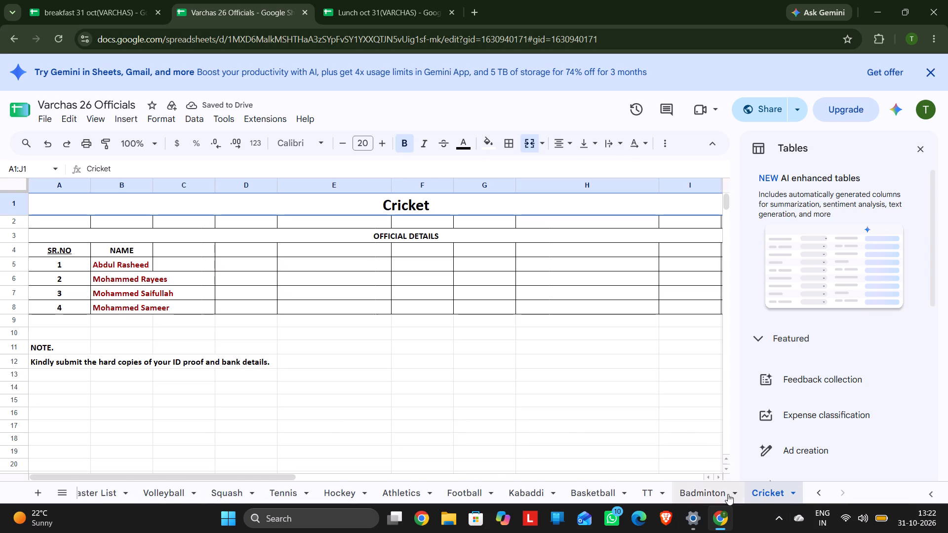
left_click(384, 1)
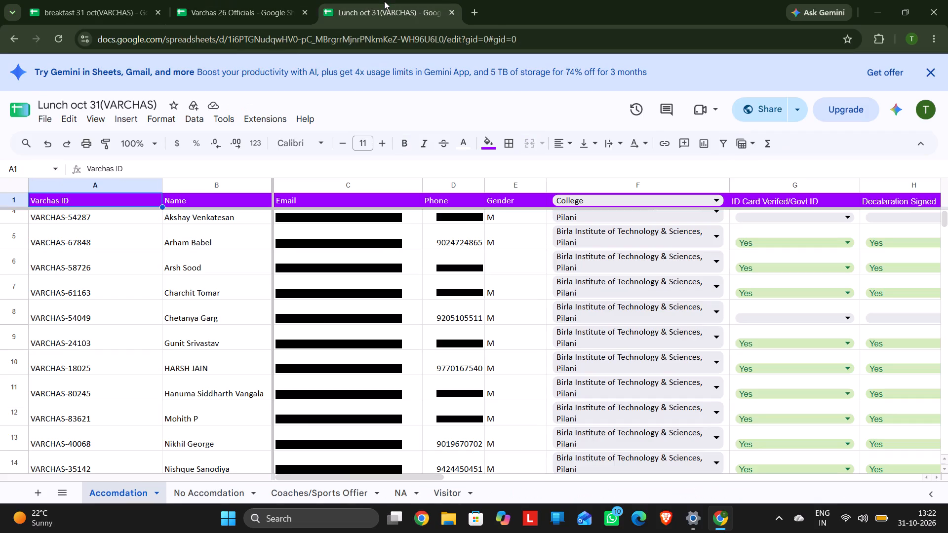
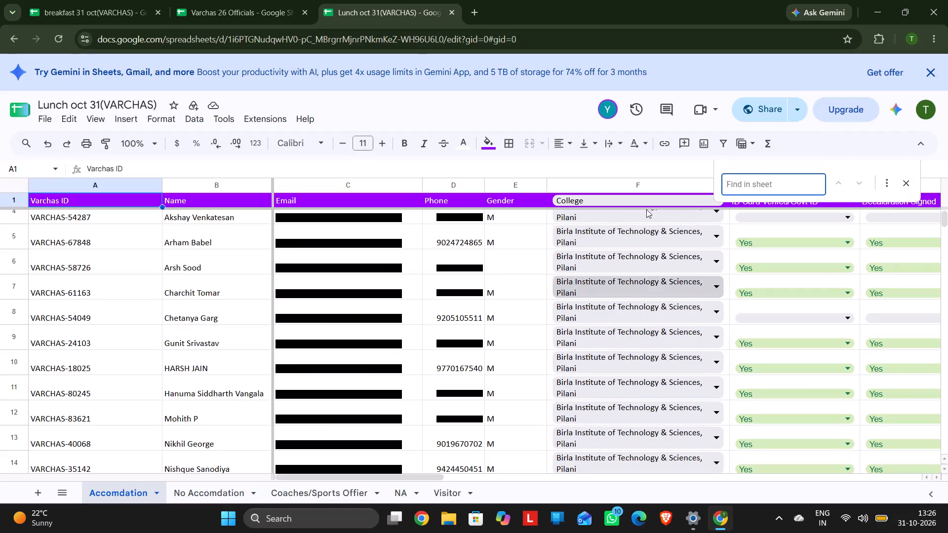
left_click(744, 184)
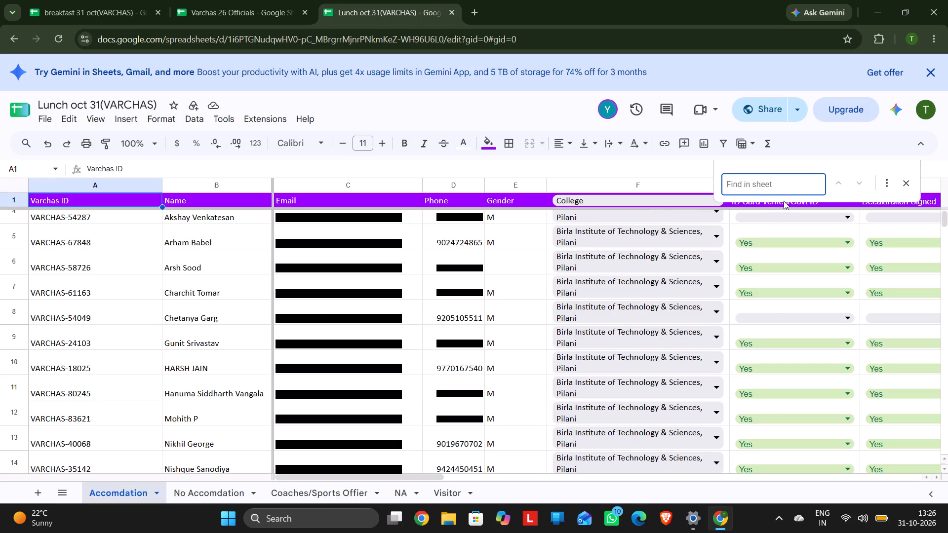
left_click(737, 181)
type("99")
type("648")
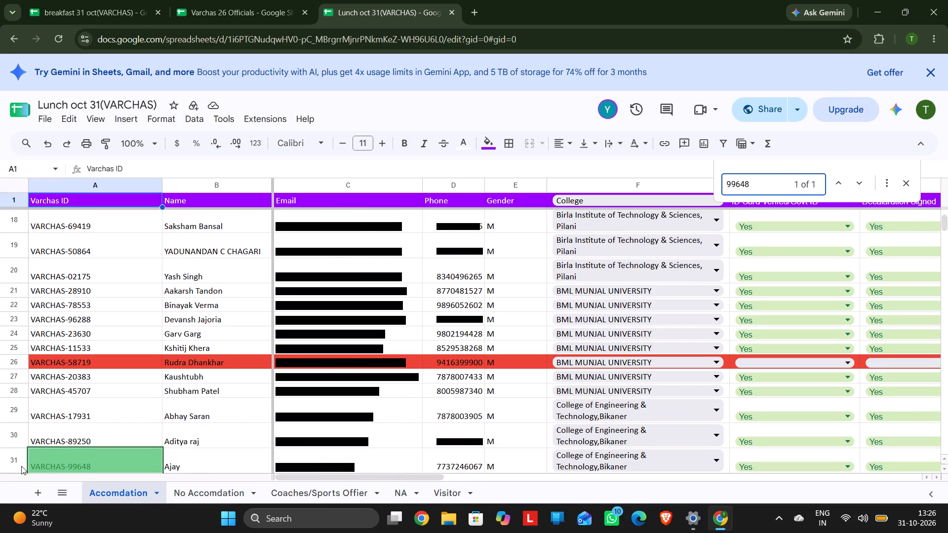
left_click(21, 466)
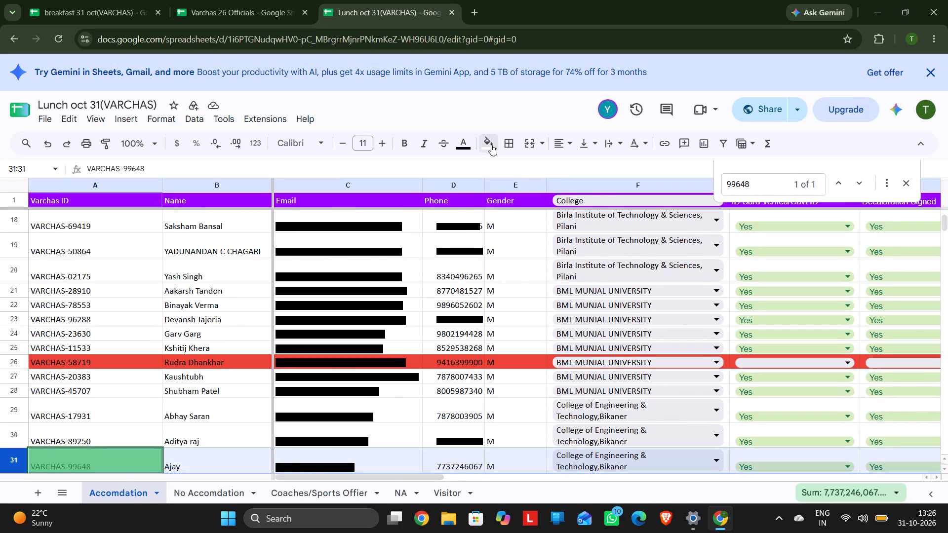
left_click_drag(491, 145, 543, 198)
left_click(543, 198)
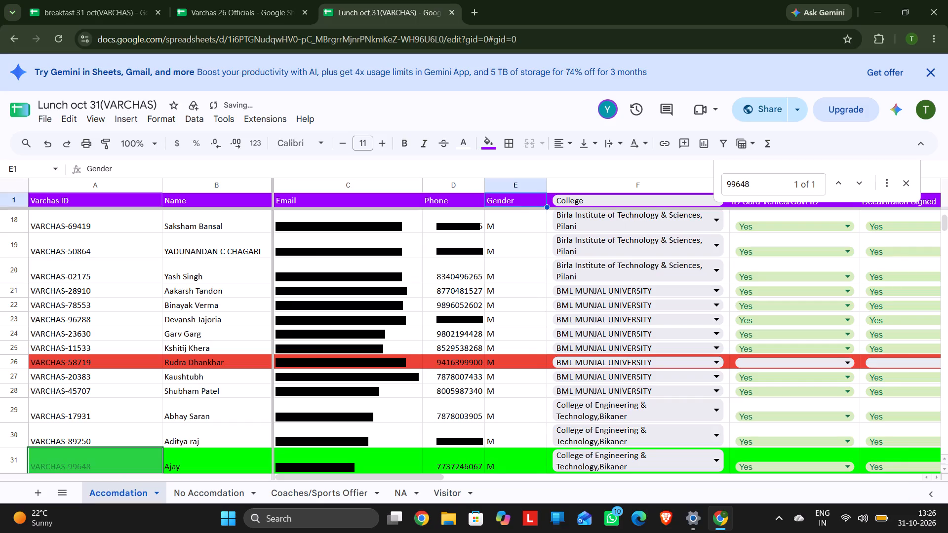
double_click(760, 184)
key("BackSpace")
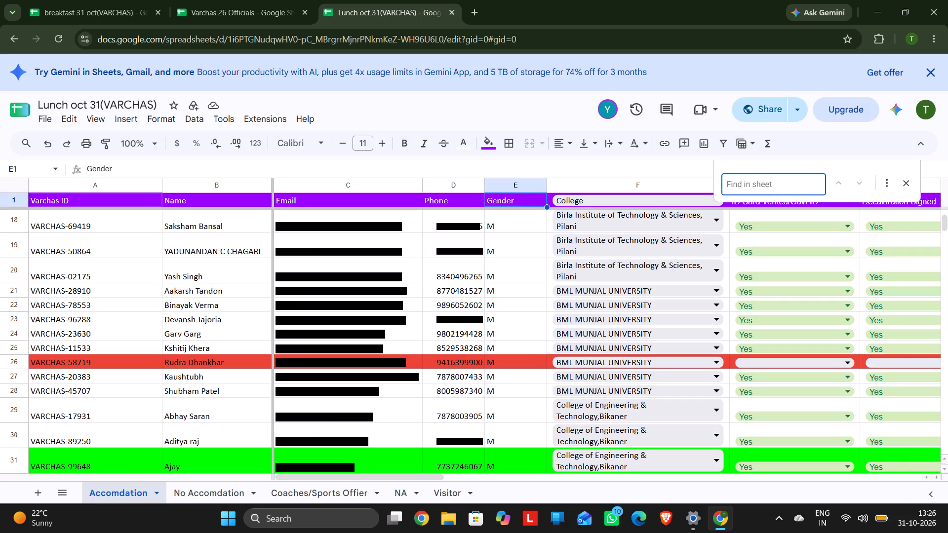
left_click(760, 184)
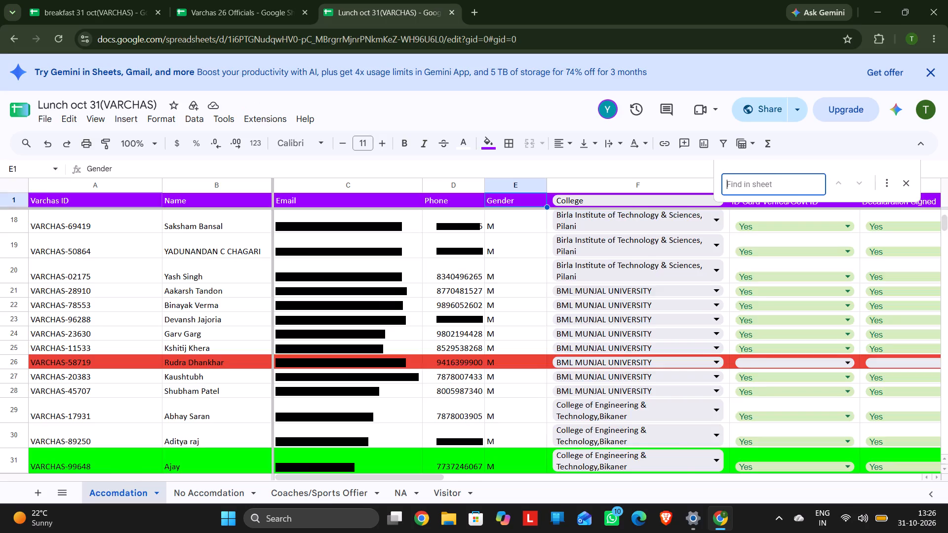
key("9")
key("9")
type("601")
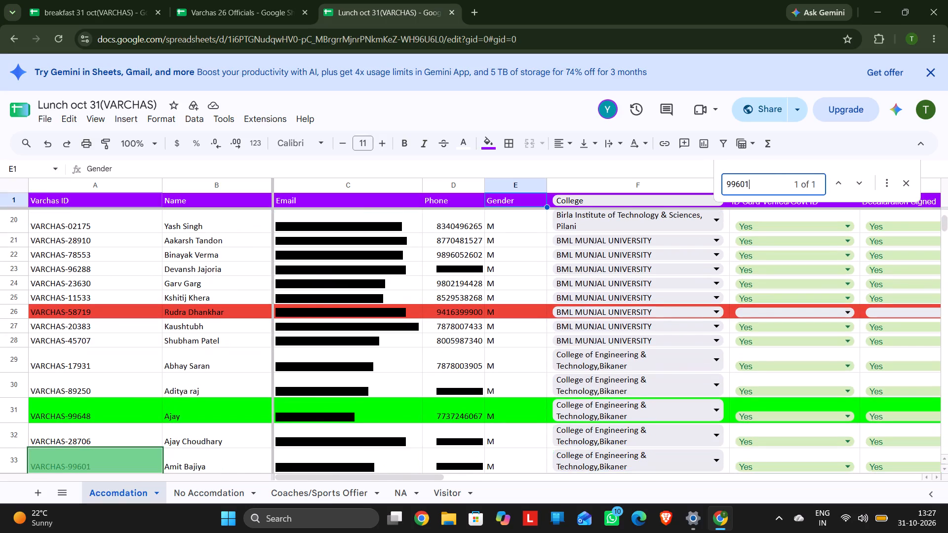
left_click(10, 460)
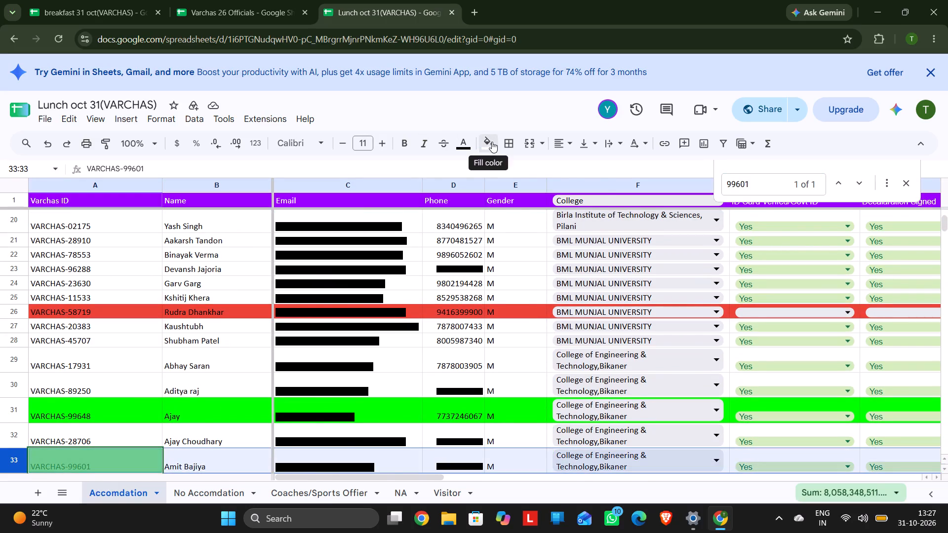
left_click(492, 142)
left_click(544, 199)
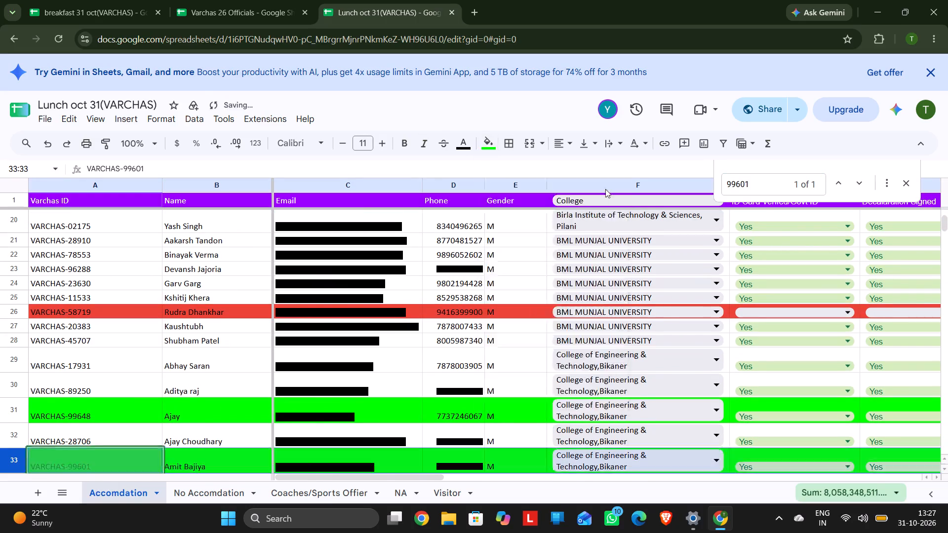
double_click(747, 190)
key("BackSpace")
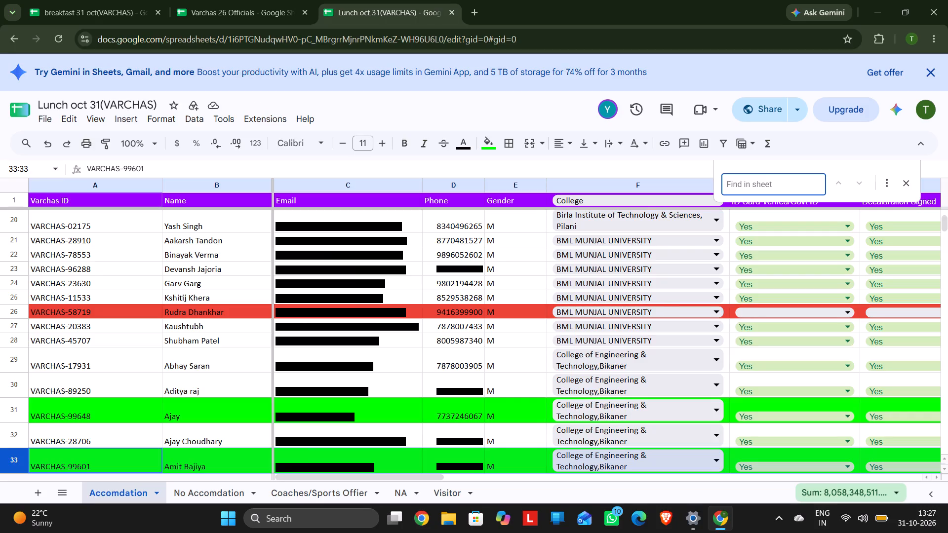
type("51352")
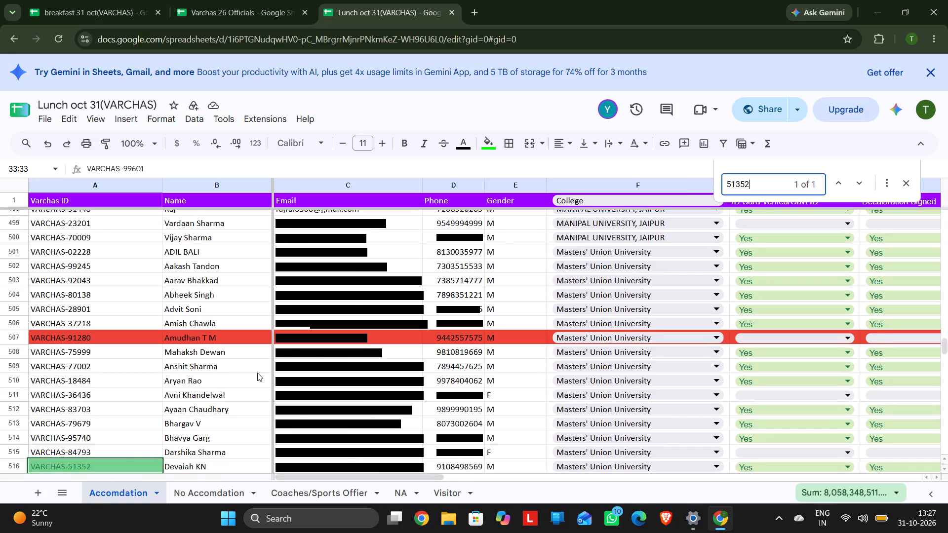
left_click(14, 462)
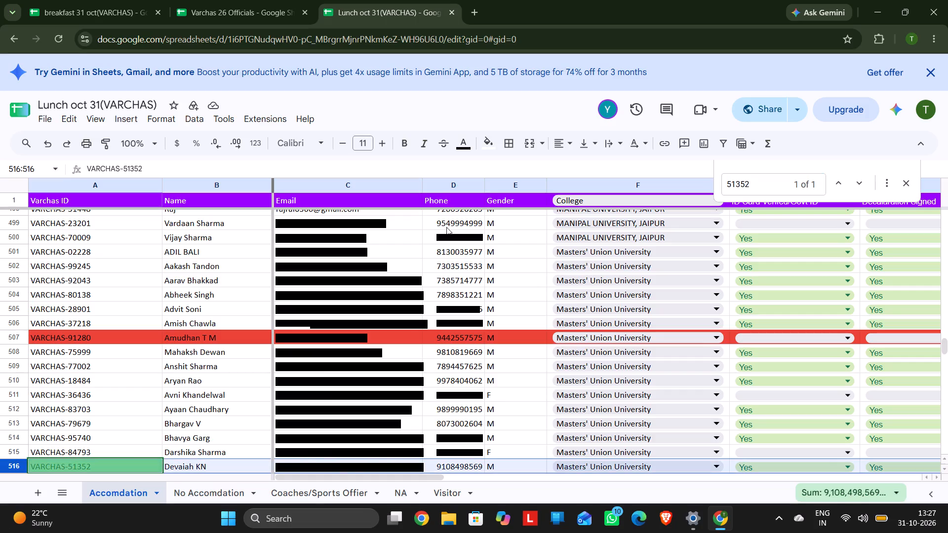
left_click(488, 145)
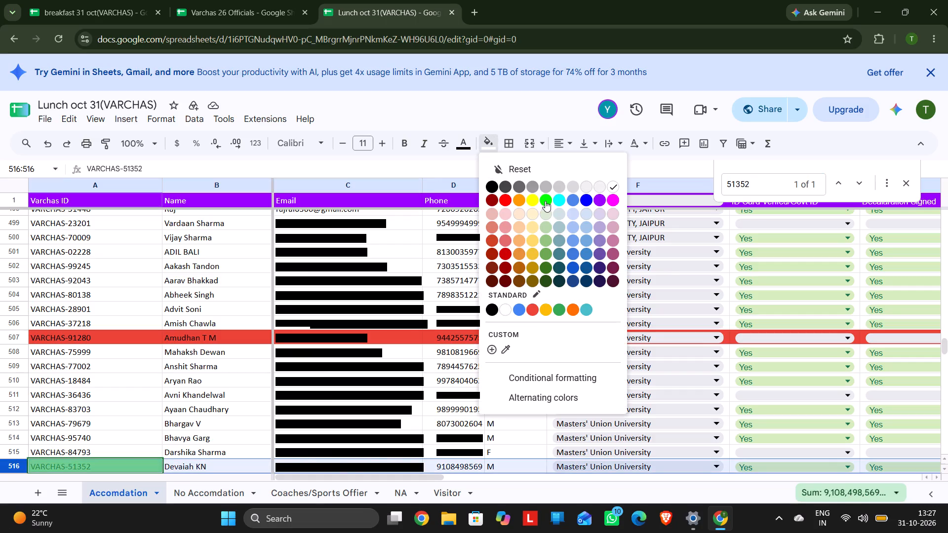
left_click(545, 201)
double_click(752, 185)
key("BackSpace")
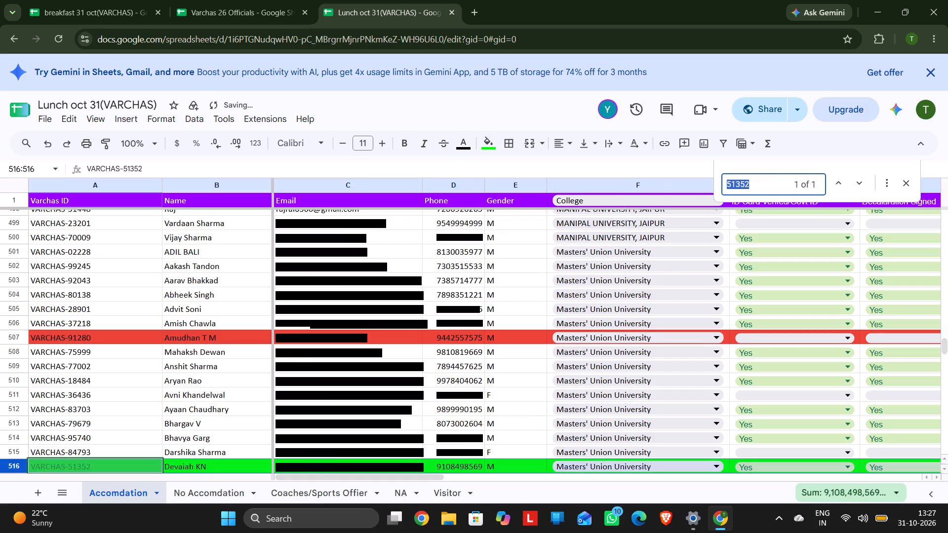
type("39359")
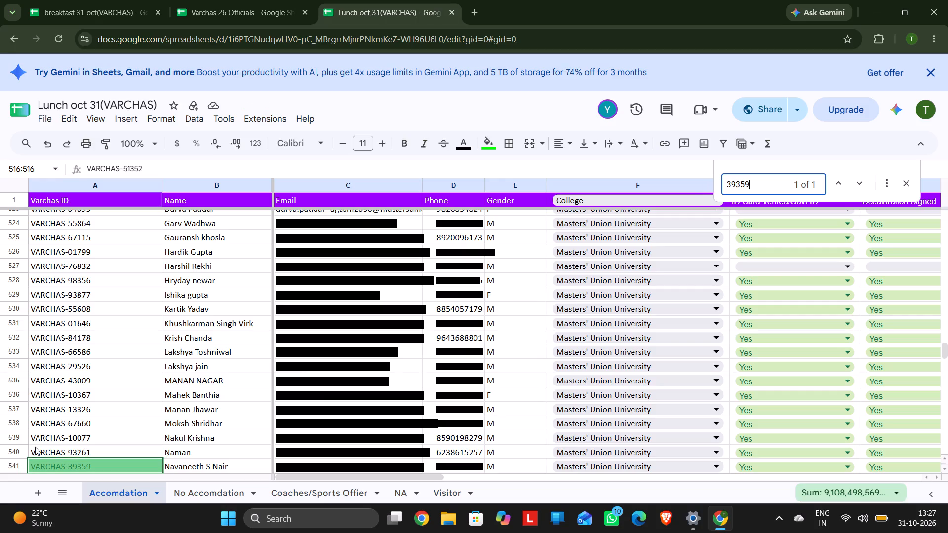
left_click(22, 464)
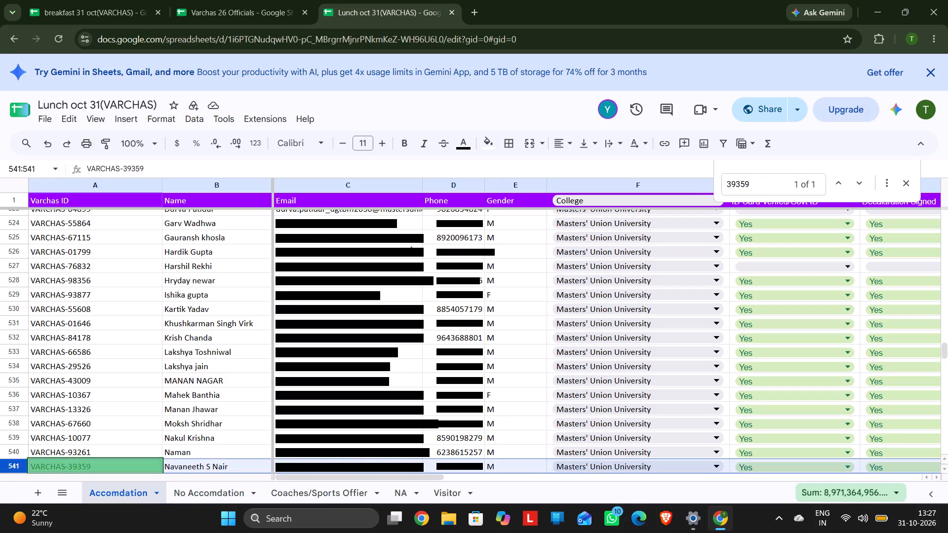
left_click(492, 148)
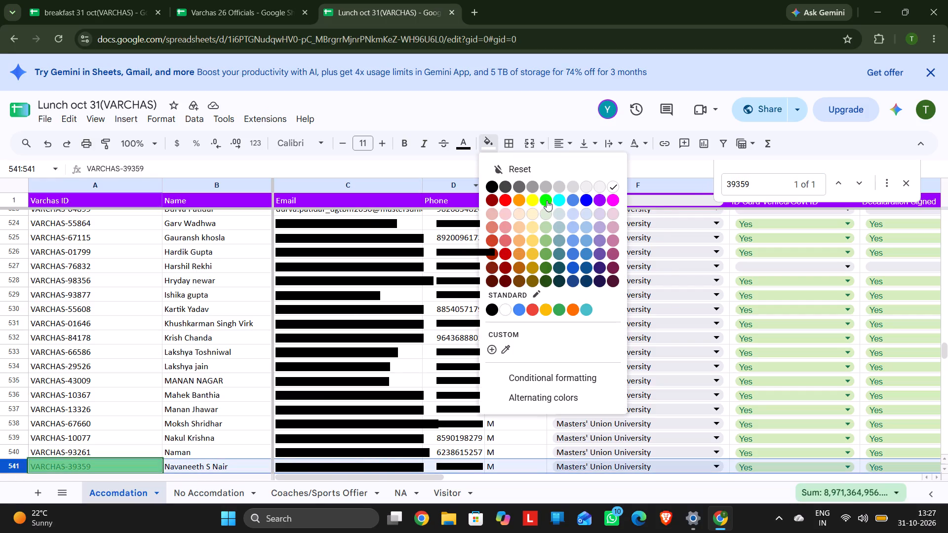
left_click(547, 200)
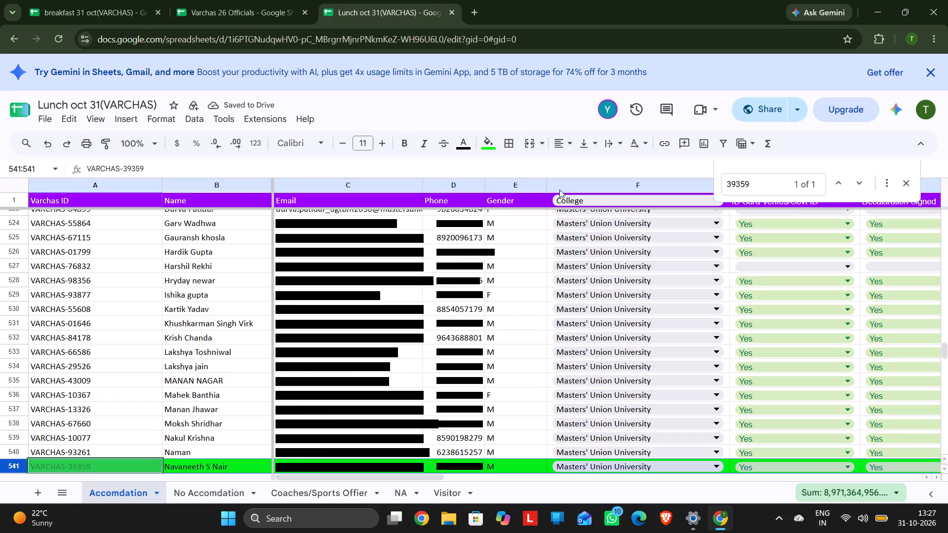
double_click(767, 183)
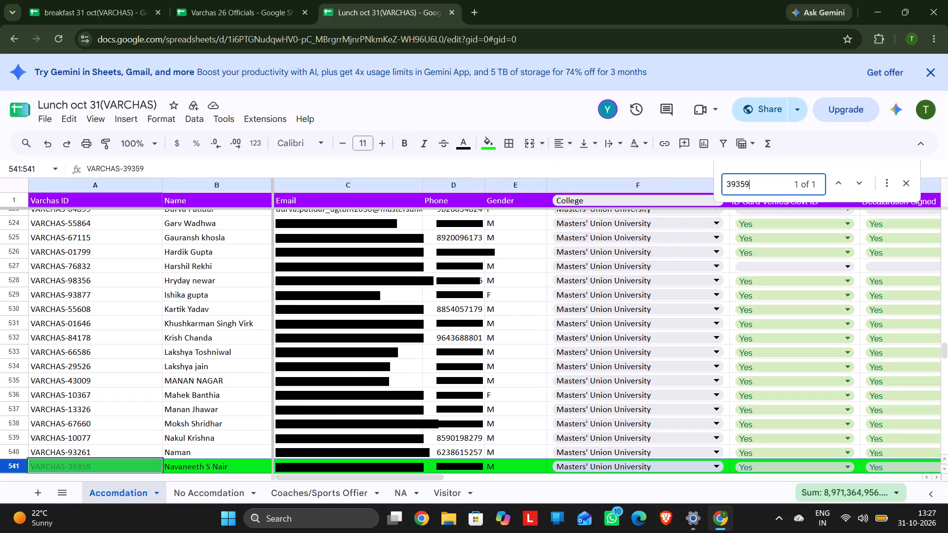
key("BackSpace")
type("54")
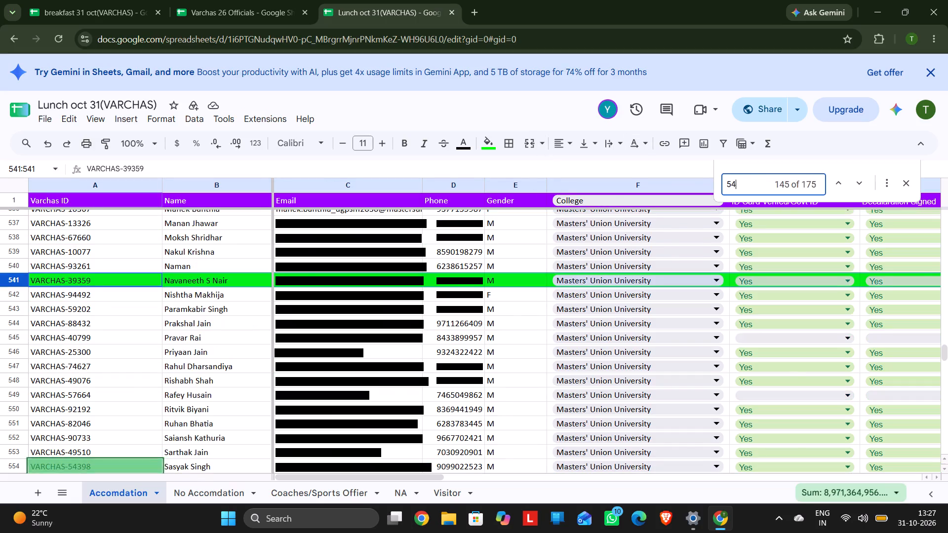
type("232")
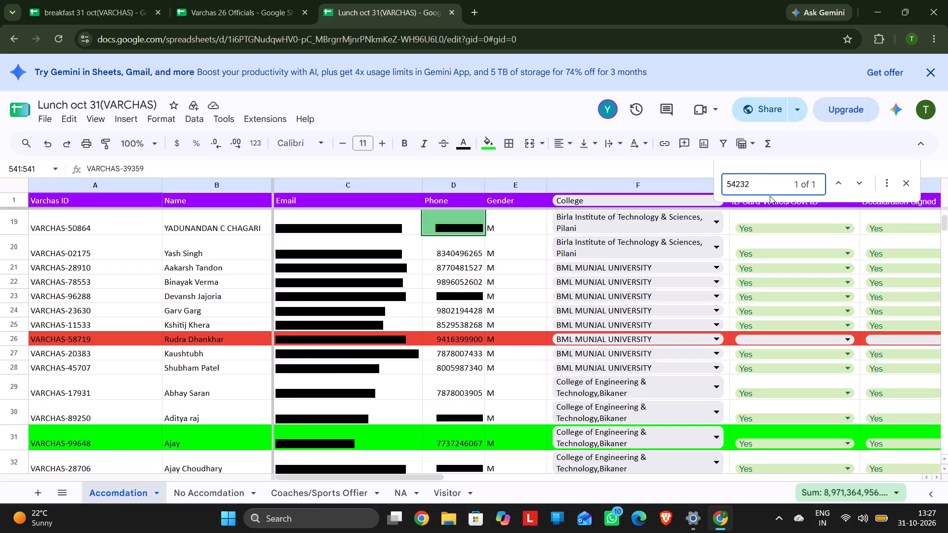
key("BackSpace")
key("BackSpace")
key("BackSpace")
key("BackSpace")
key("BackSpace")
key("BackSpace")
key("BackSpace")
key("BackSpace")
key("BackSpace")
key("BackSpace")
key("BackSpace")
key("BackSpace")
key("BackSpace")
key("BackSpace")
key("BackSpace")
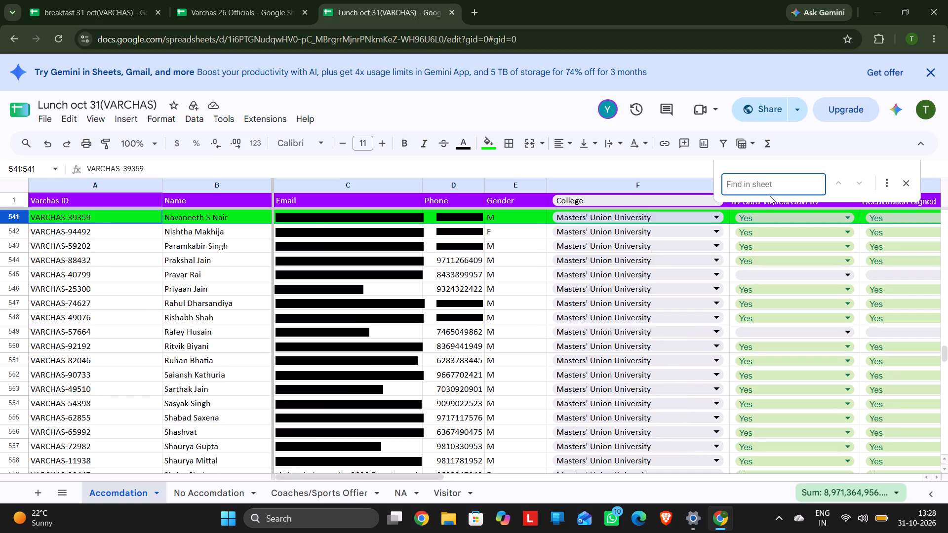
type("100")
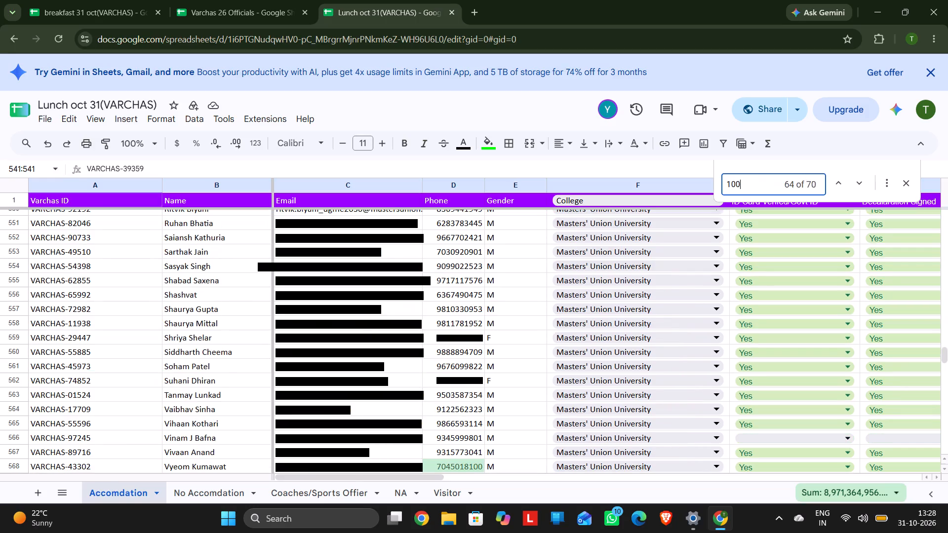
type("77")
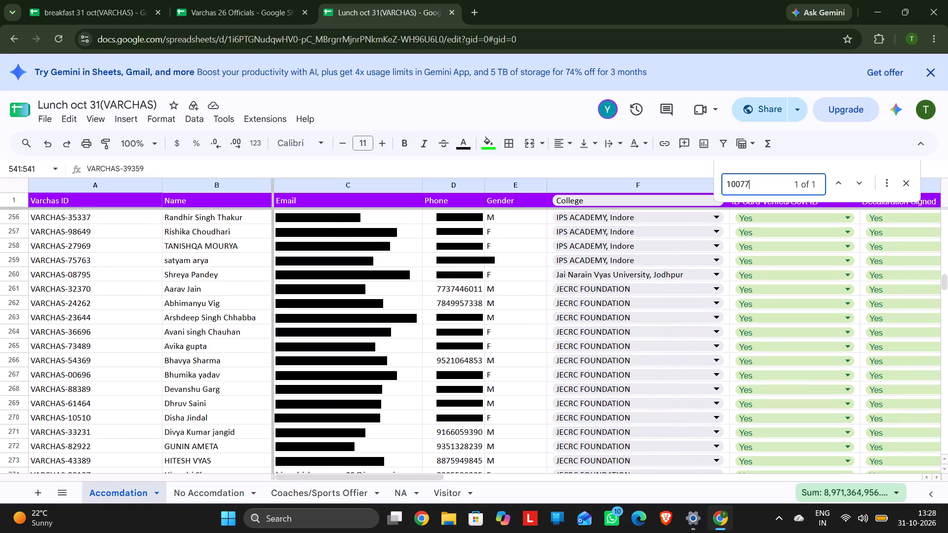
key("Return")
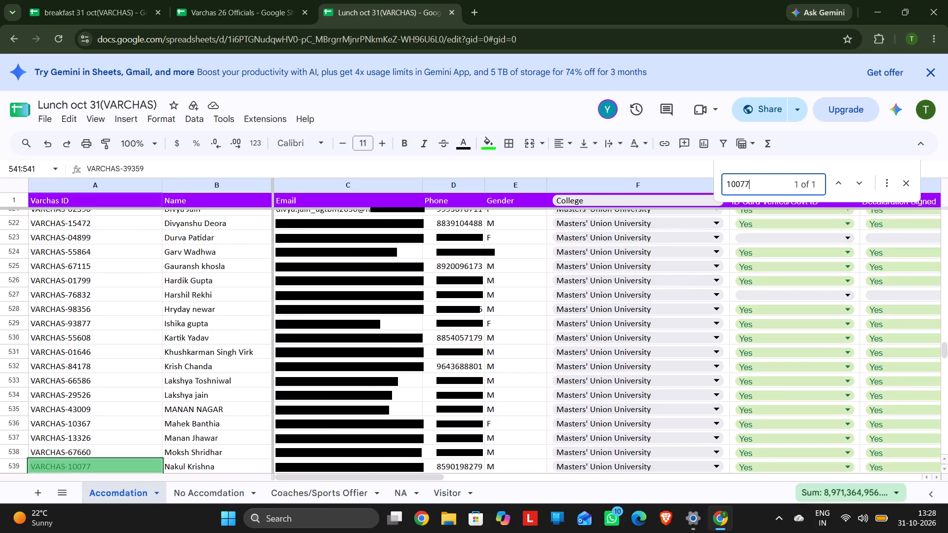
left_click(23, 467)
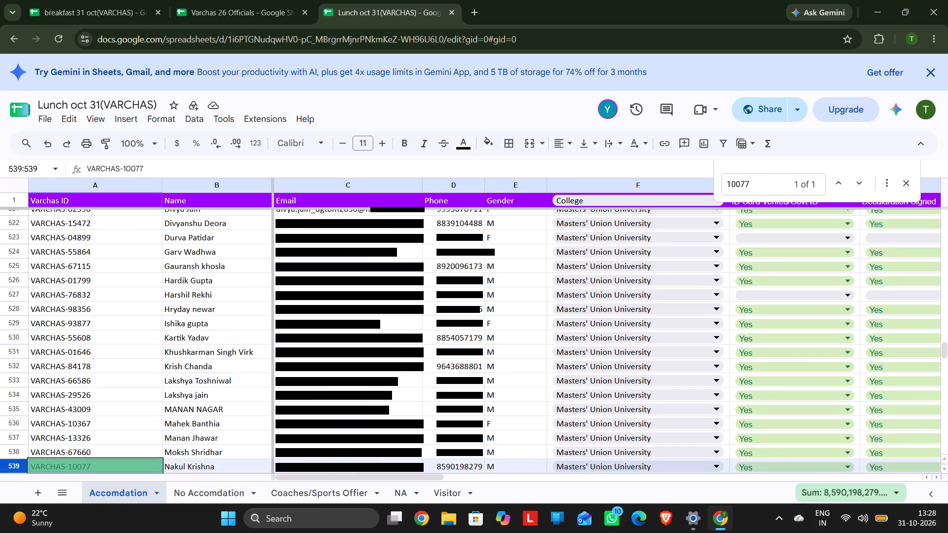
left_click(484, 142)
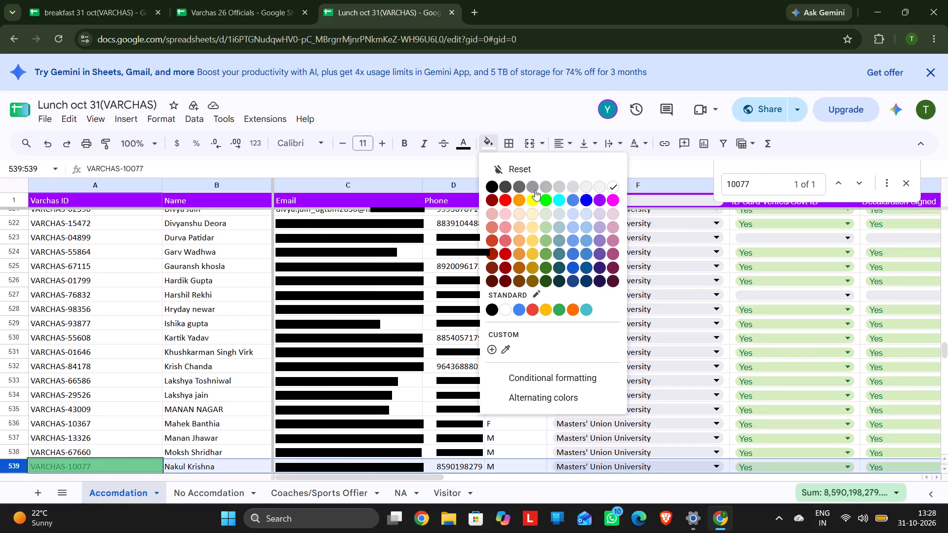
left_click(543, 195)
double_click(754, 184)
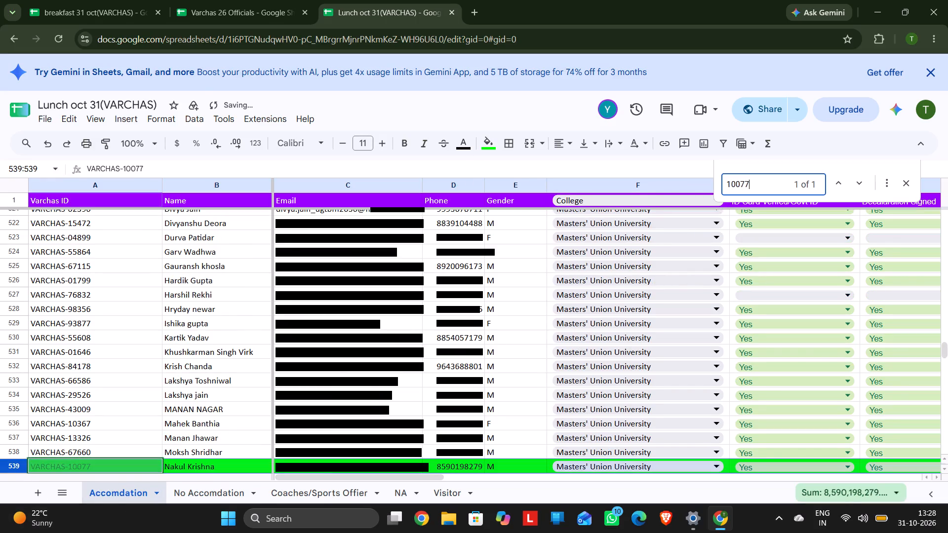
key("BackSpace")
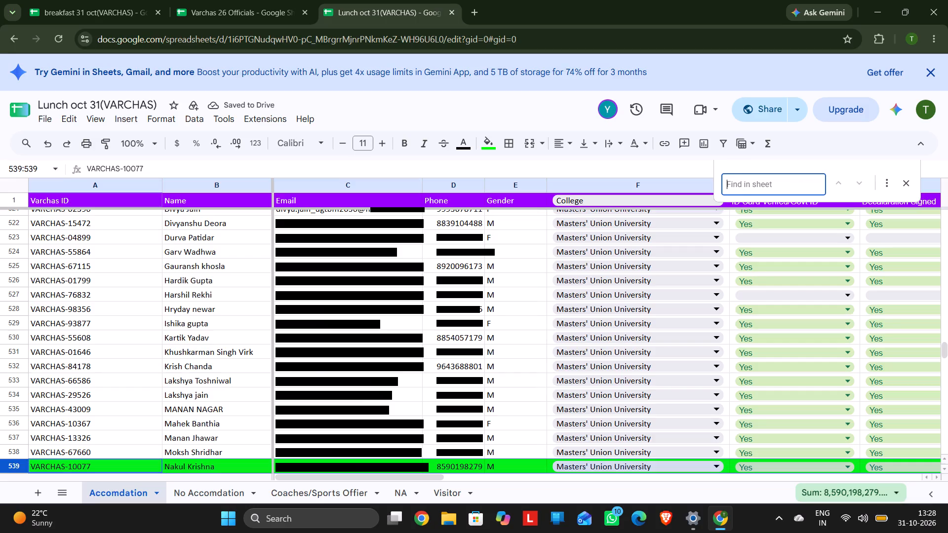
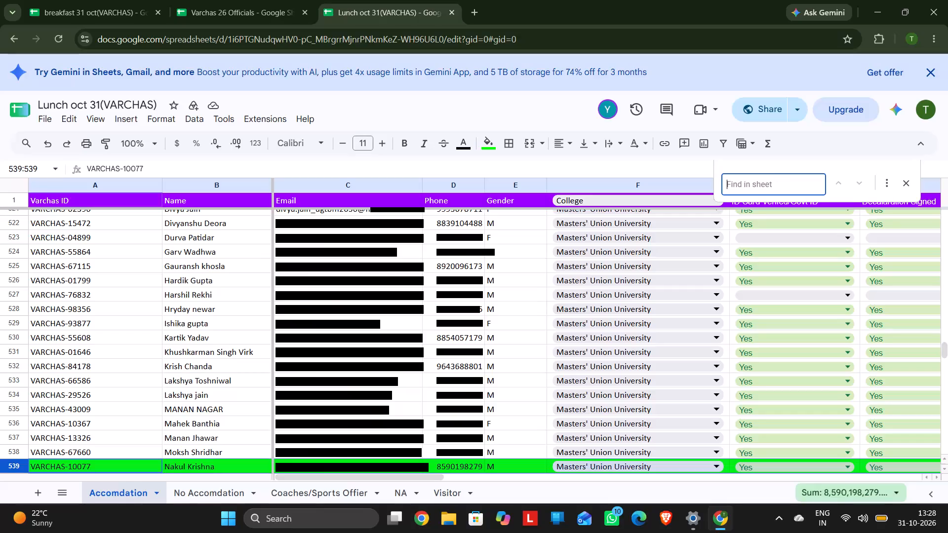
left_click(754, 180)
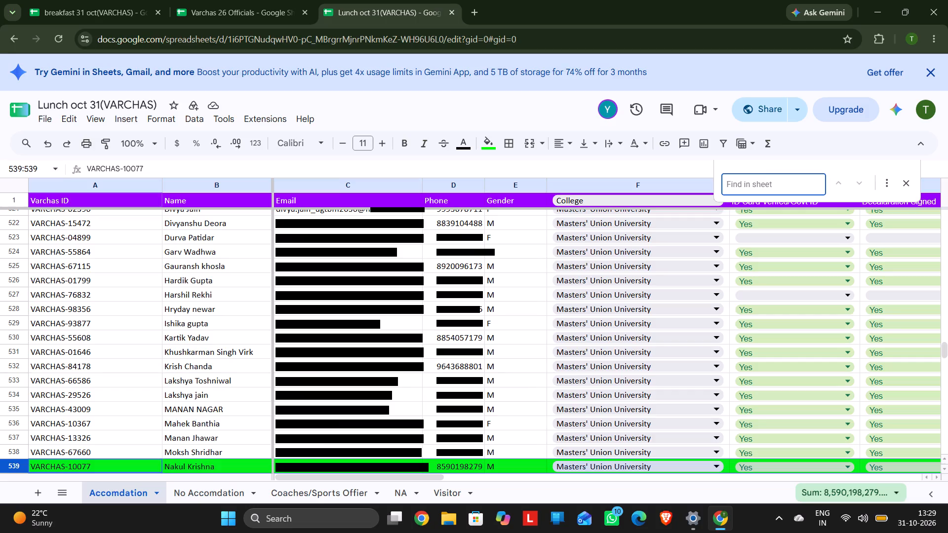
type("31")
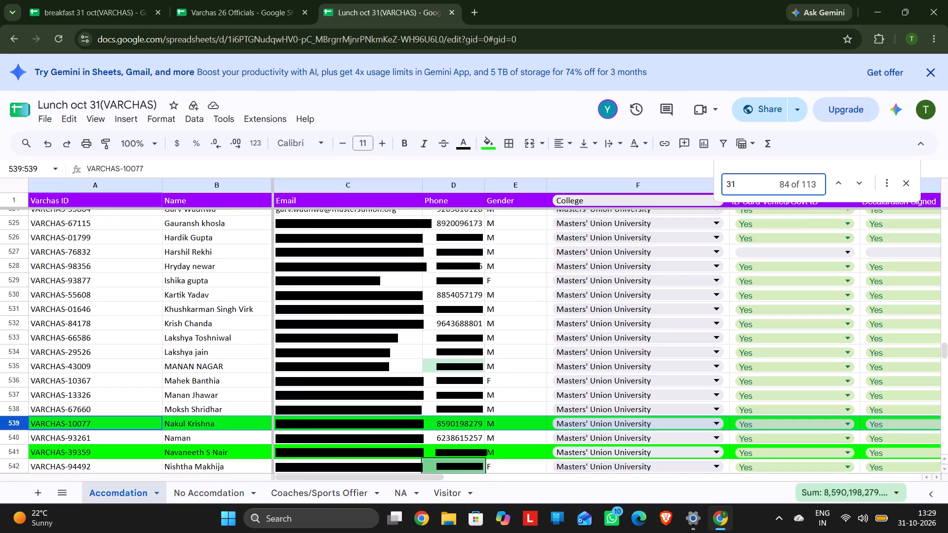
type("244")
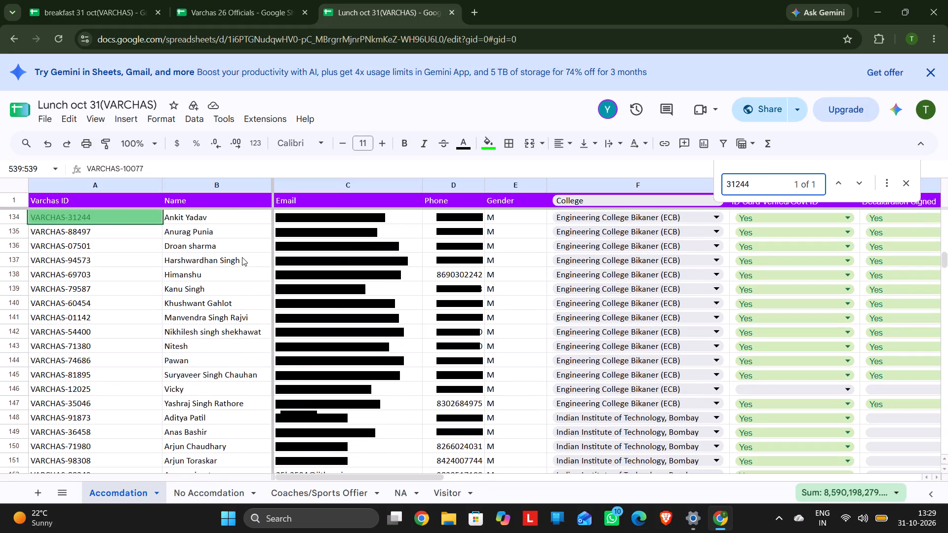
left_click(15, 219)
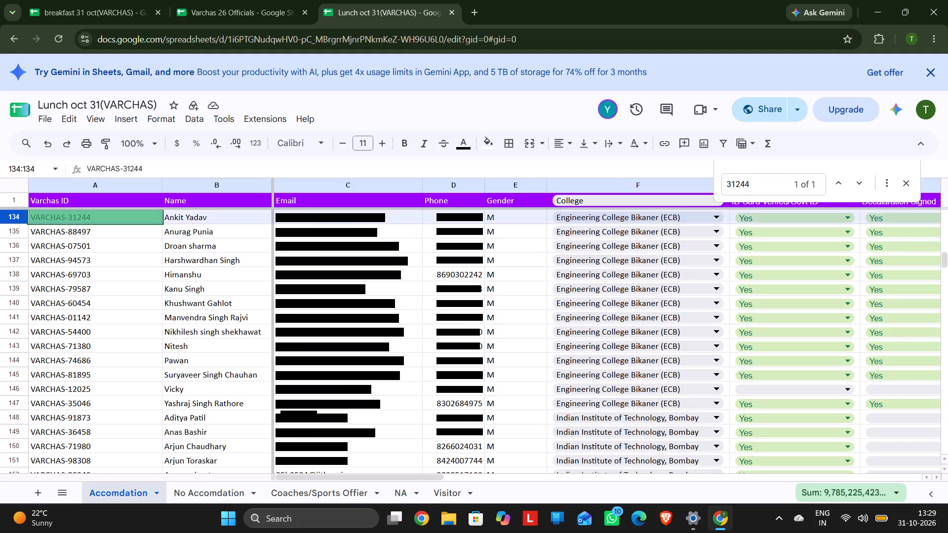
left_click(487, 144)
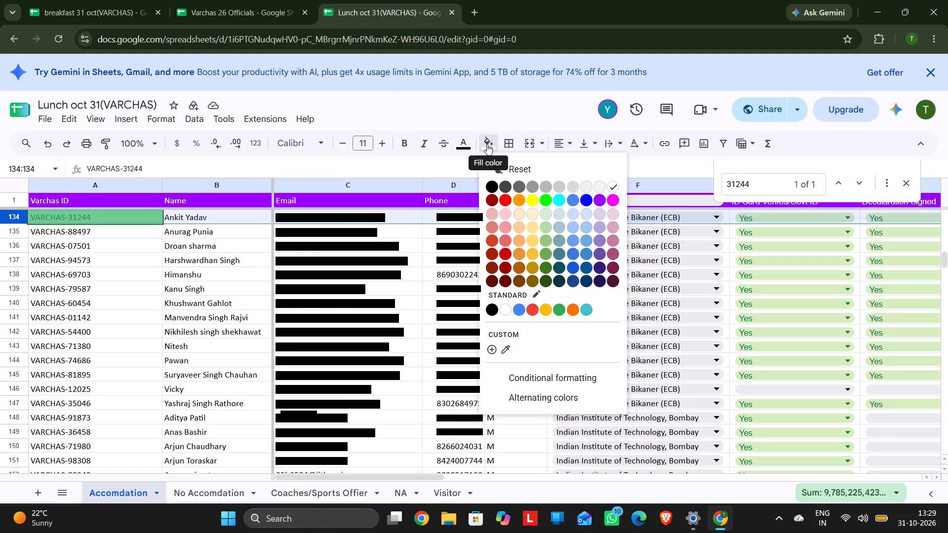
left_click(547, 202)
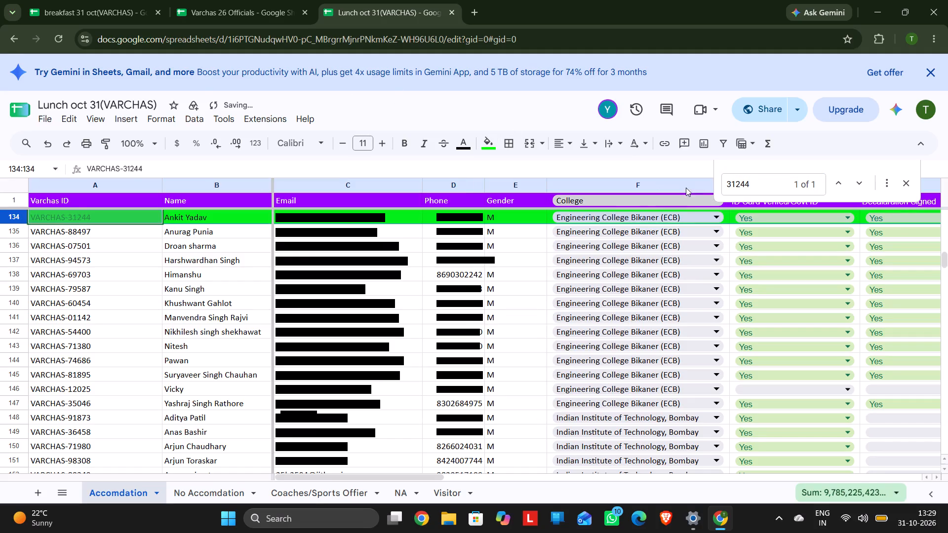
double_click(761, 187)
key("BackSpace")
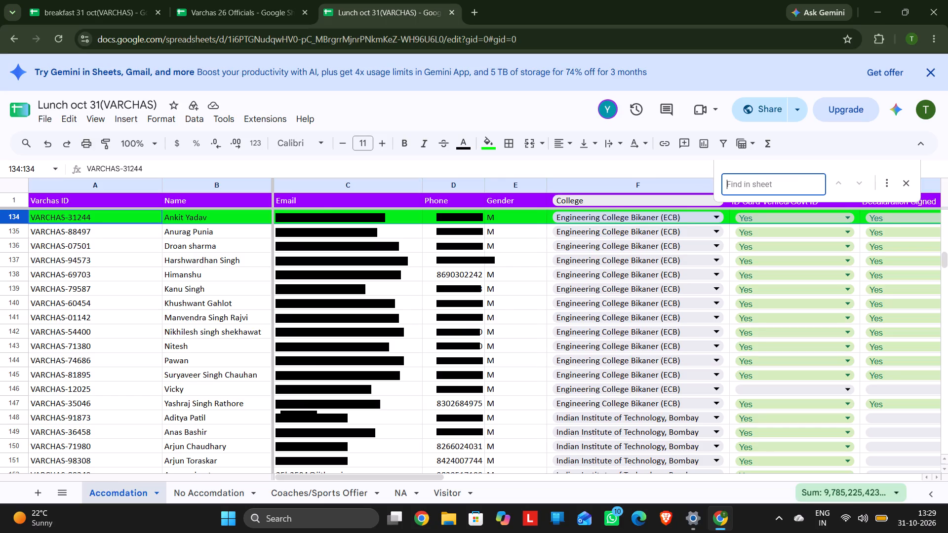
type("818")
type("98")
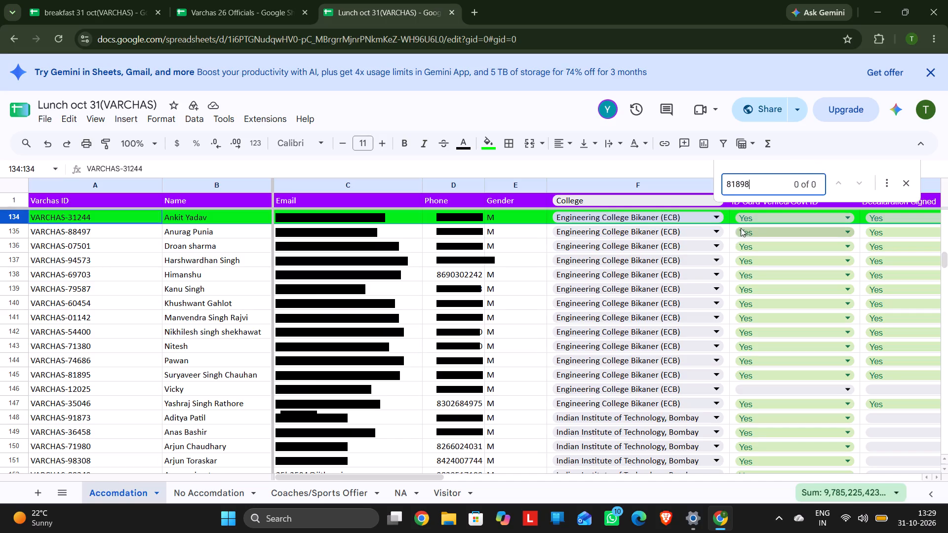
left_click(765, 189)
key("Return")
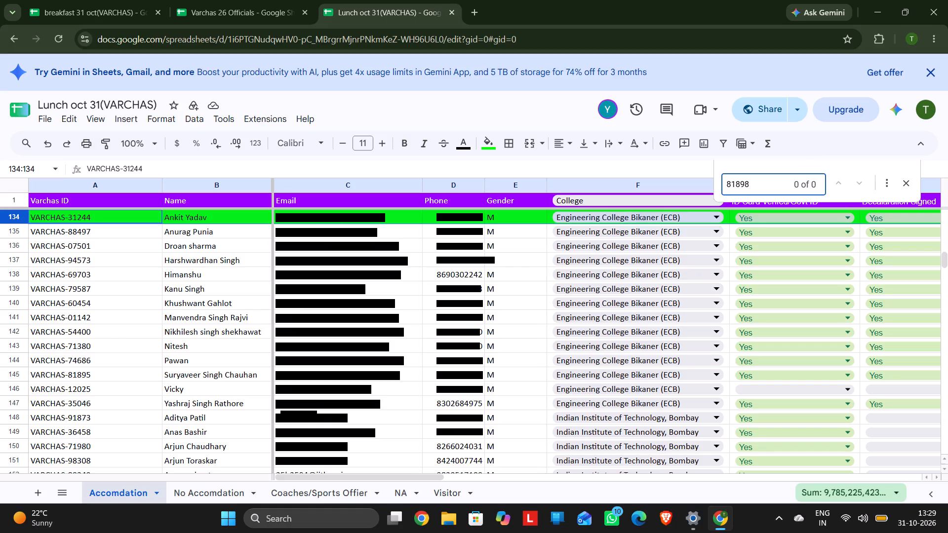
double_click(772, 182)
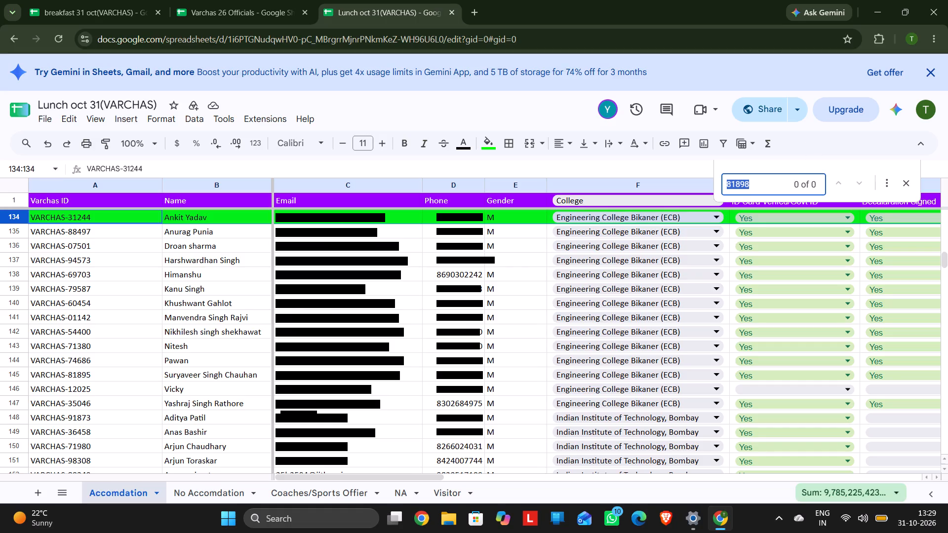
left_click(748, 191)
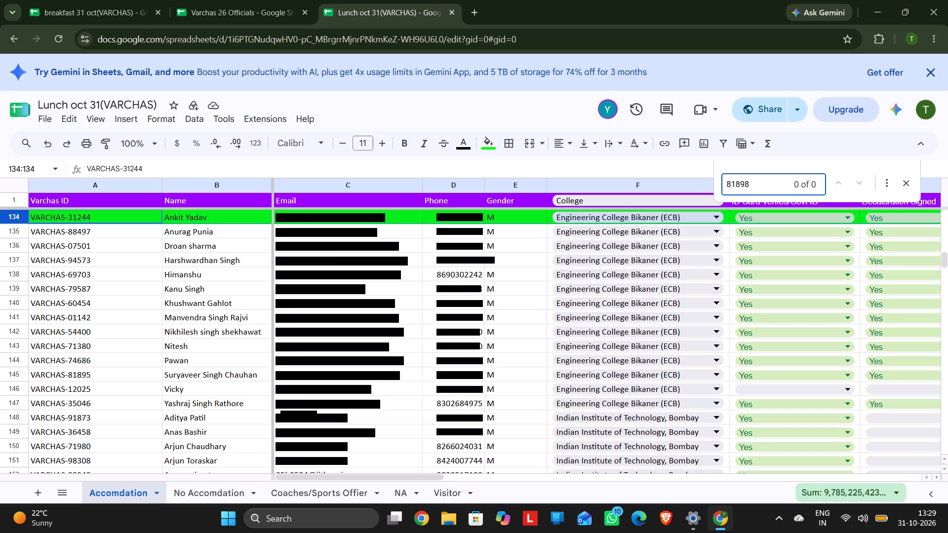
key("BackSpace")
key("BackSpace")
key("BackSpace")
key("BackSpace")
key("BackSpace")
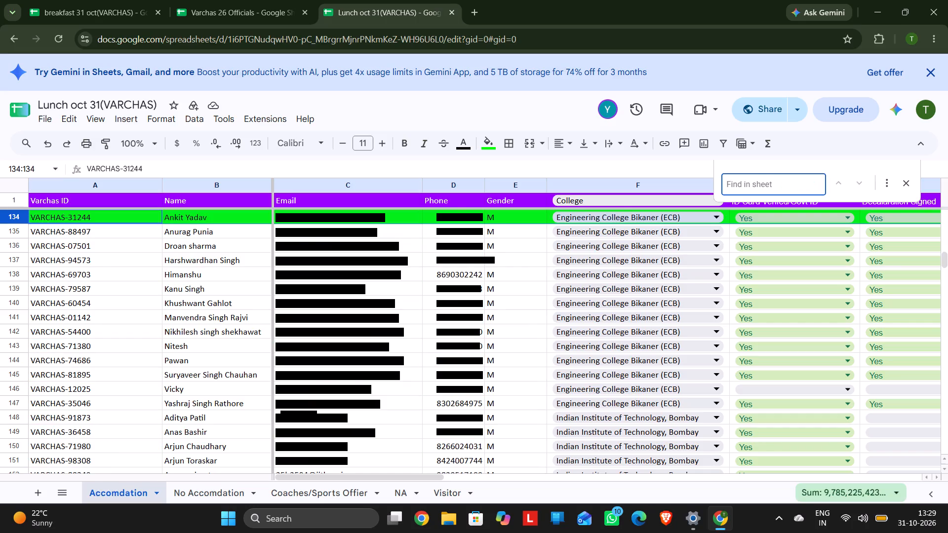
type("sury")
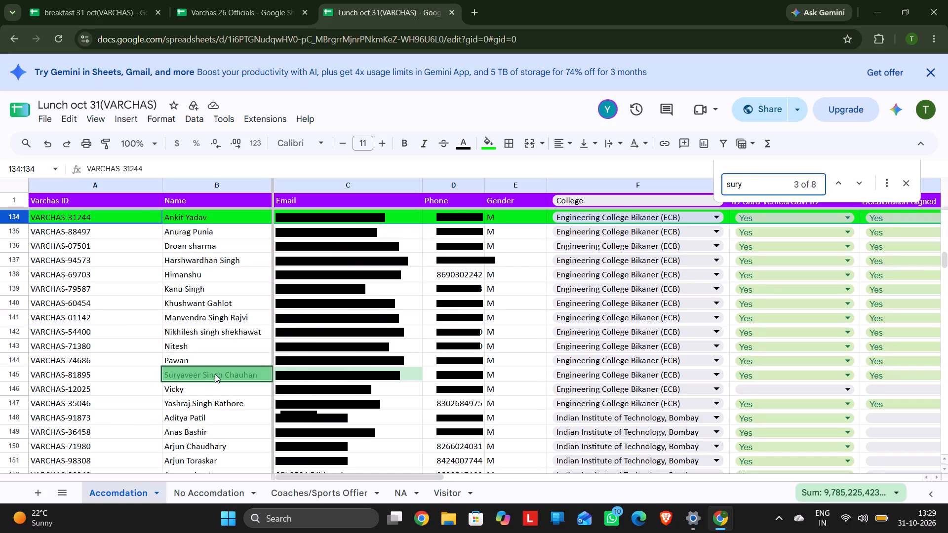
left_click(6, 372)
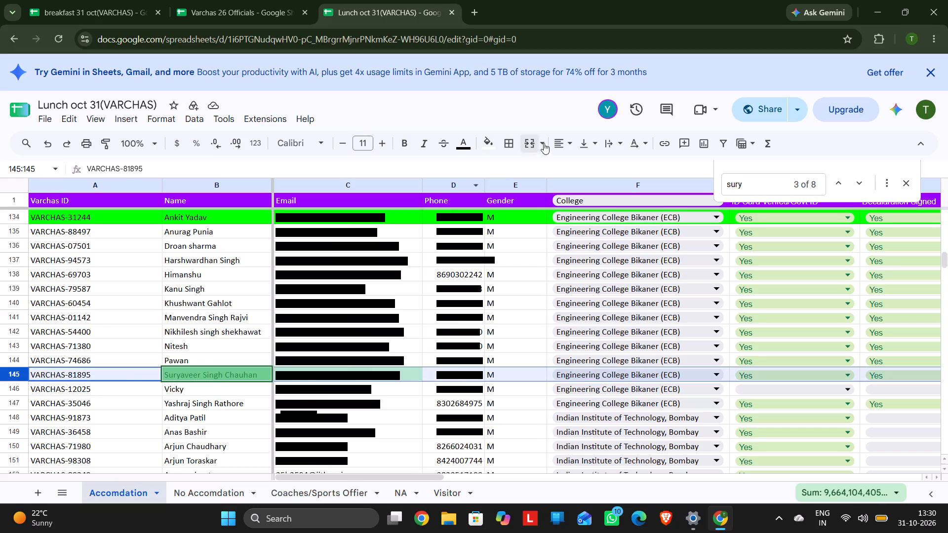
left_click(488, 142)
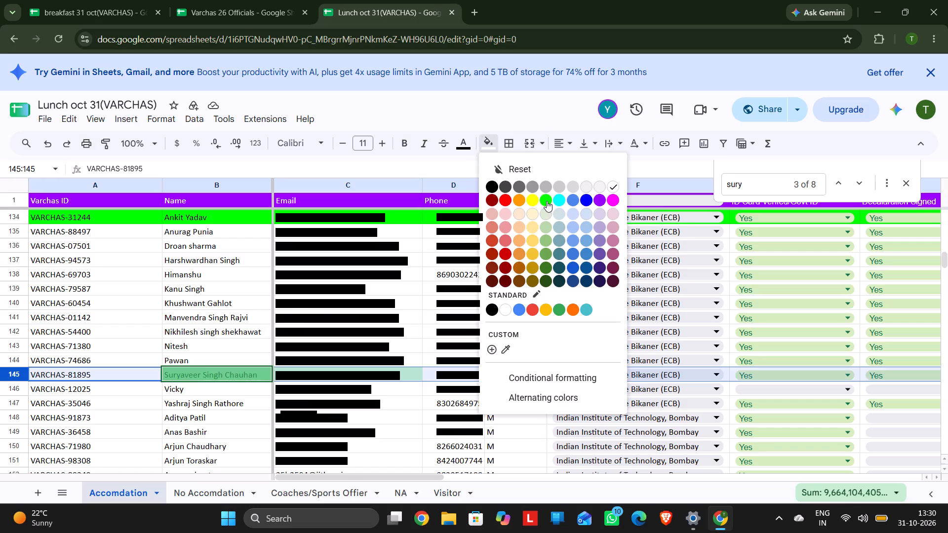
left_click(547, 201)
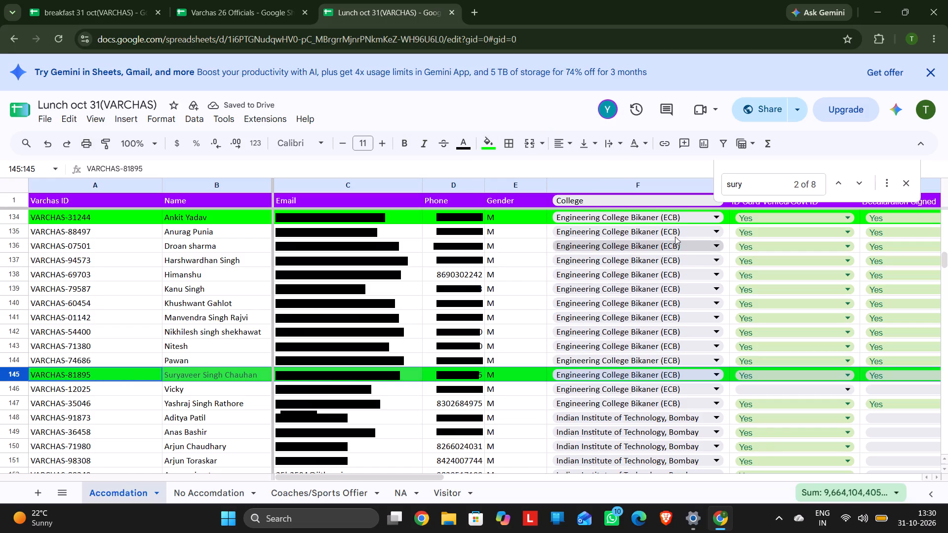
double_click(758, 188)
key("BackSpace")
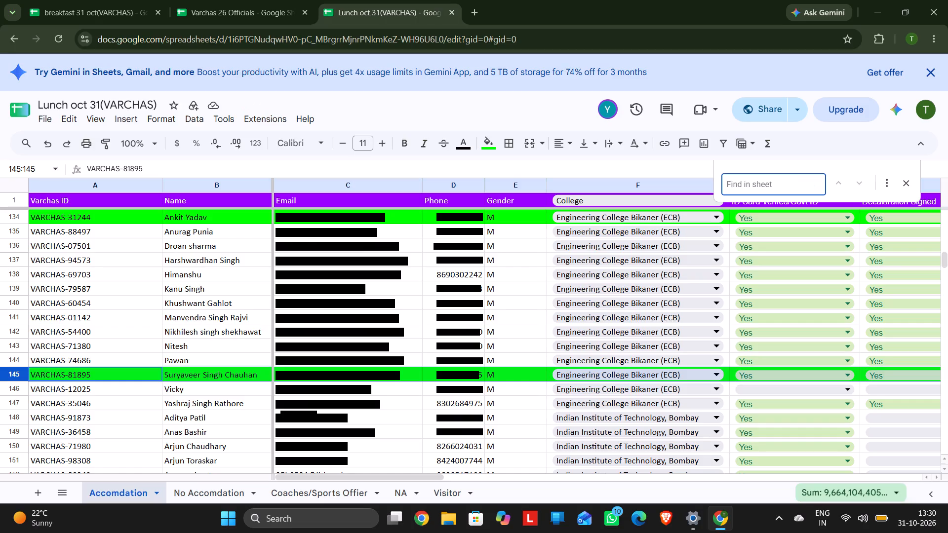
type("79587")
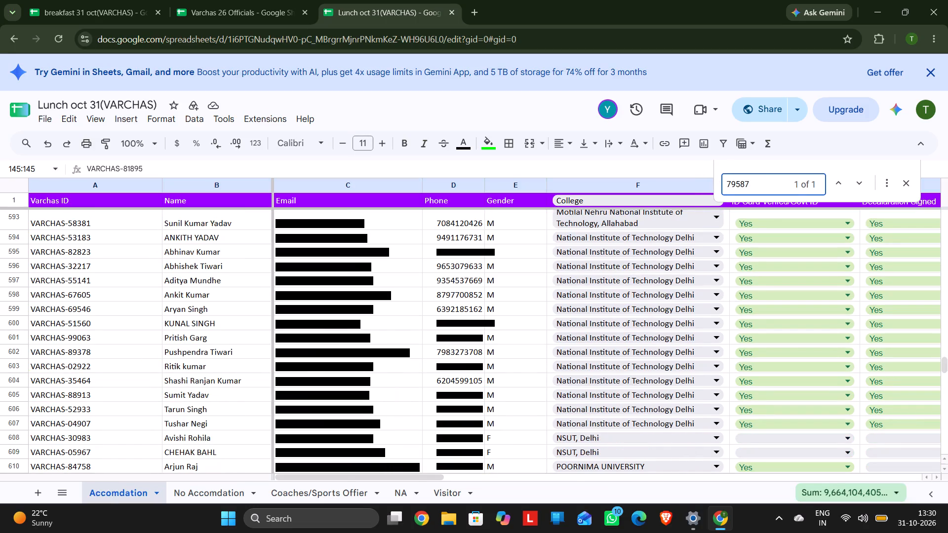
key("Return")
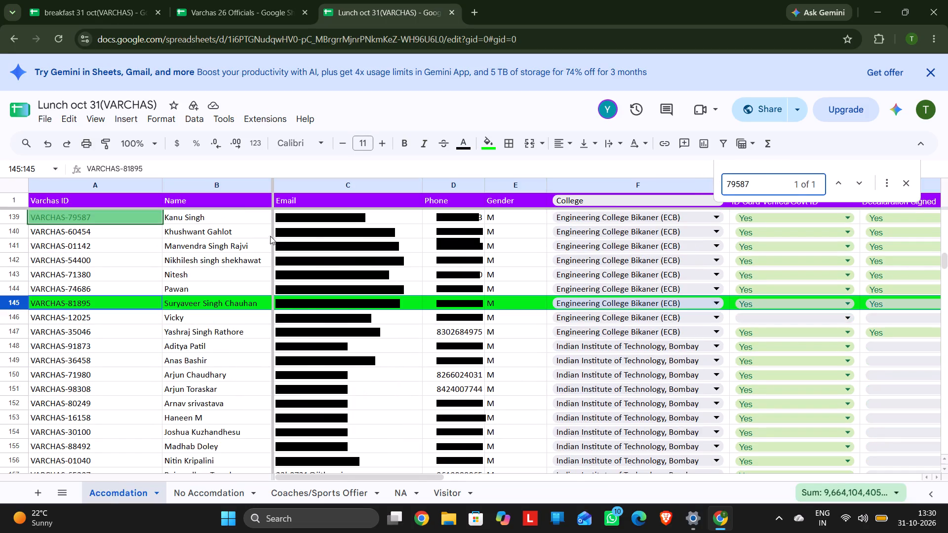
left_click(15, 218)
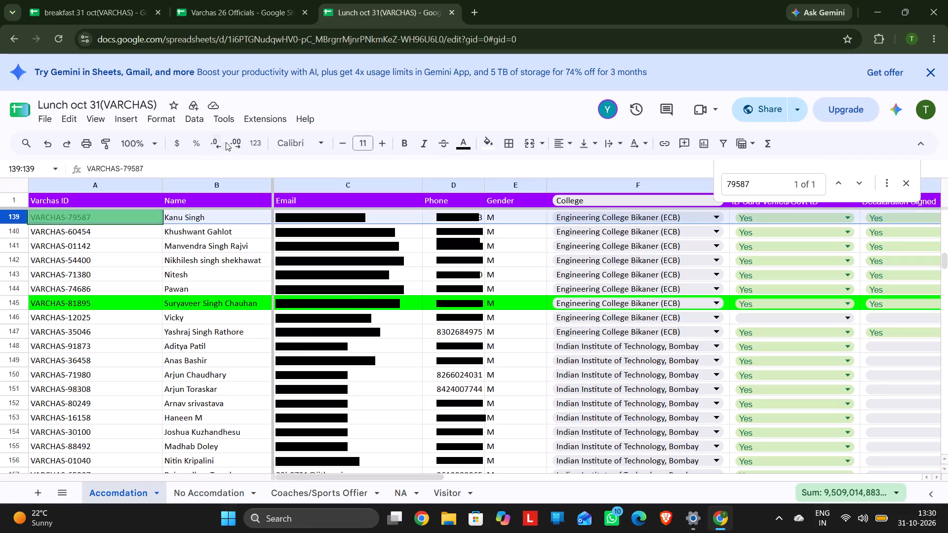
left_click(490, 137)
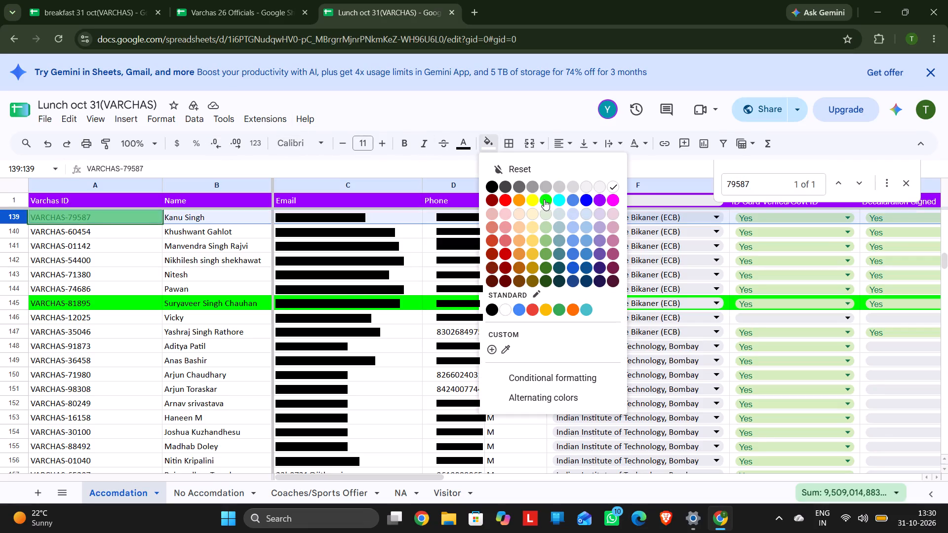
left_click(547, 200)
double_click(745, 186)
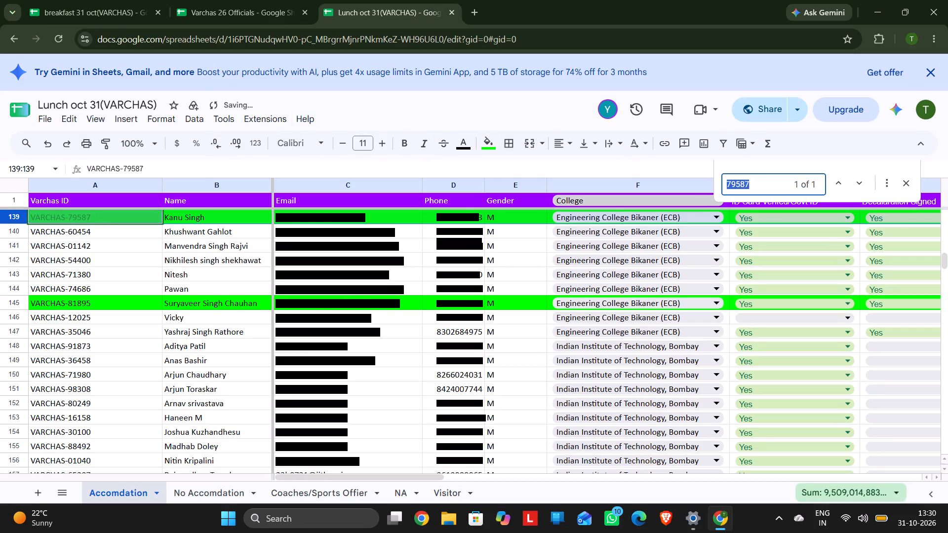
key("BackSpace")
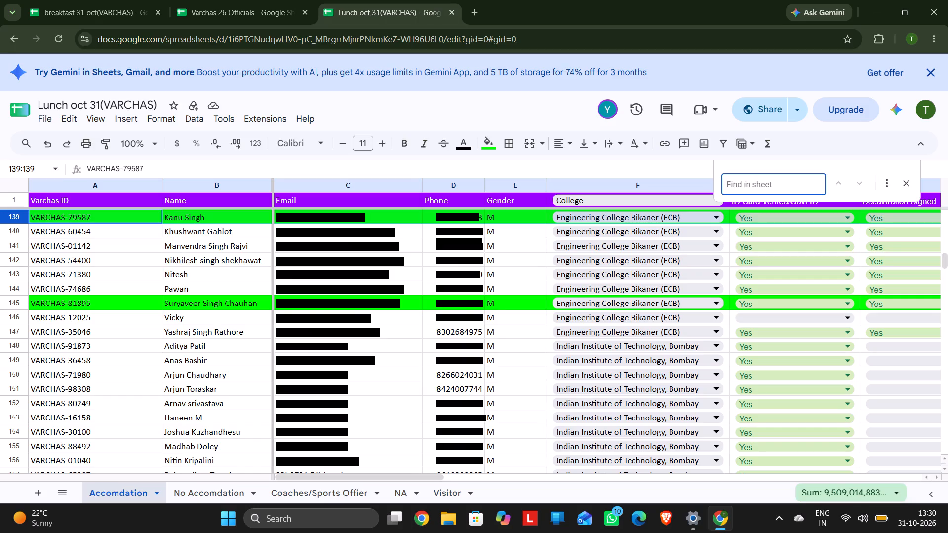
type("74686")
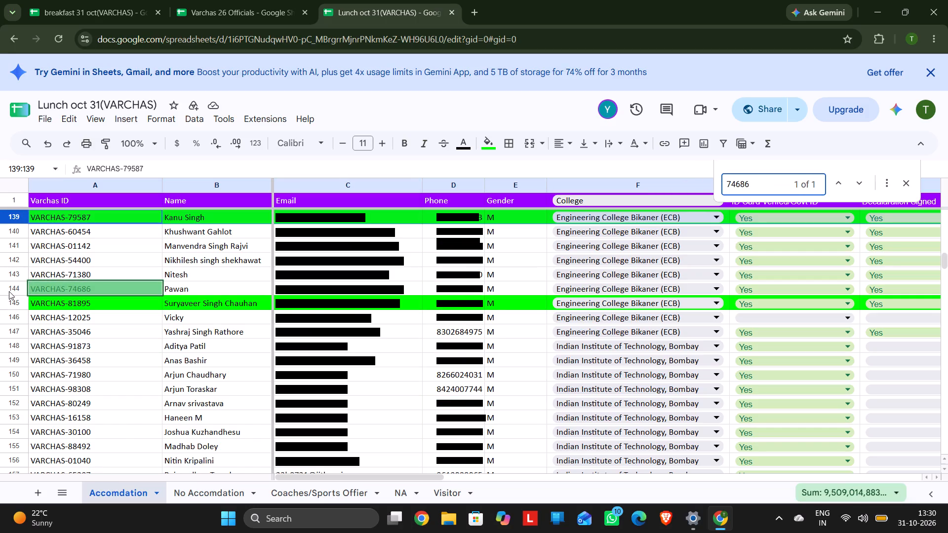
left_click(16, 291)
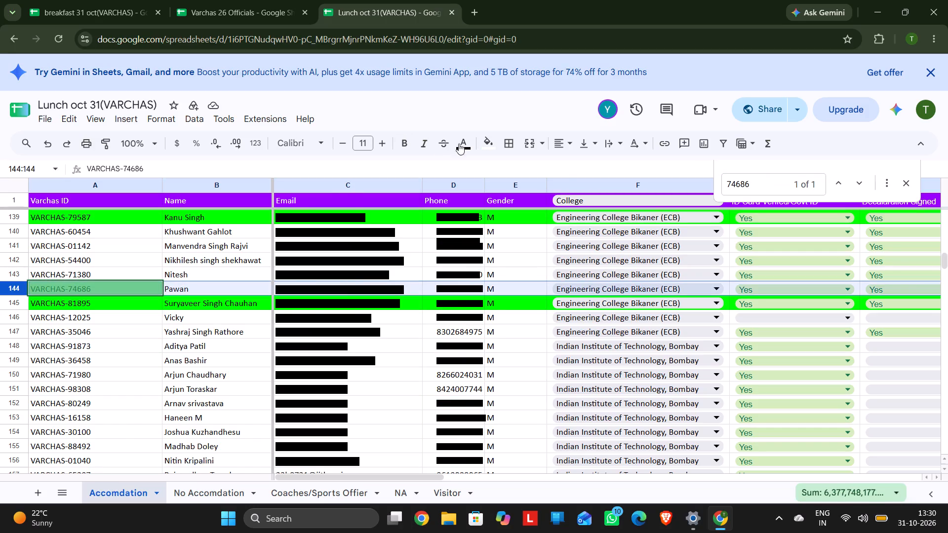
left_click(495, 144)
left_click(546, 202)
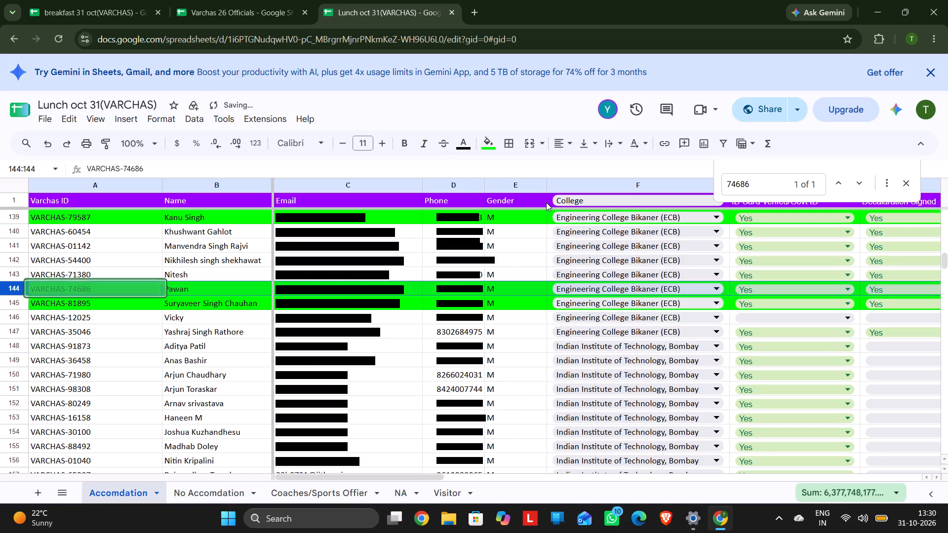
double_click(757, 183)
key("BackSpace")
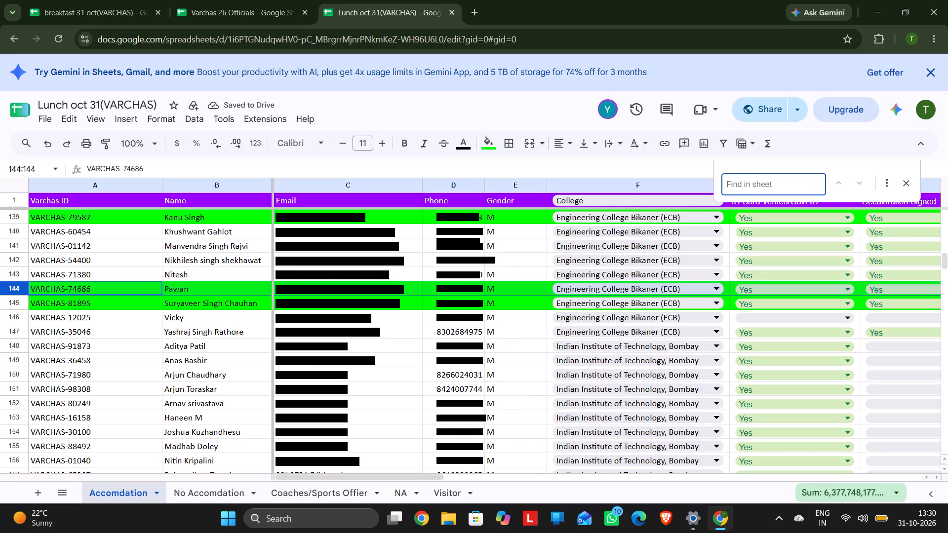
type("120")
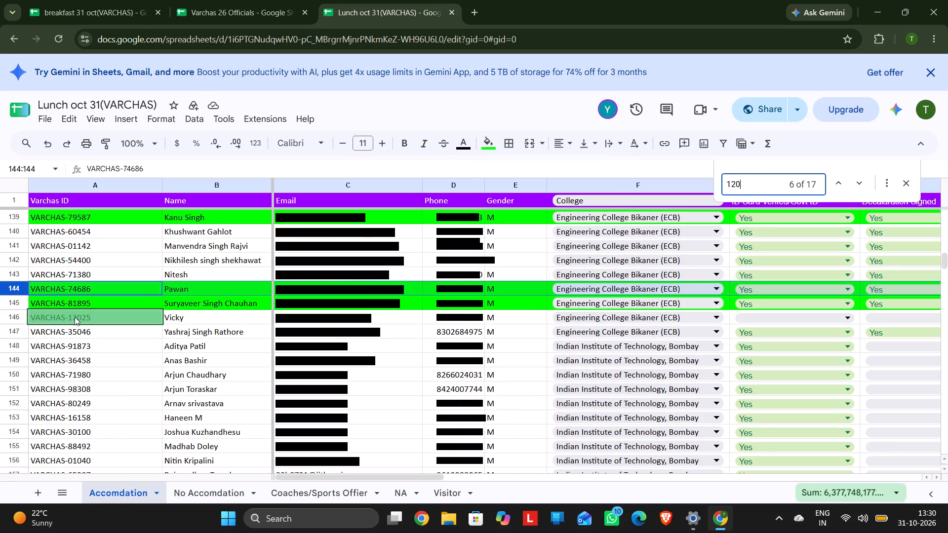
left_click(20, 313)
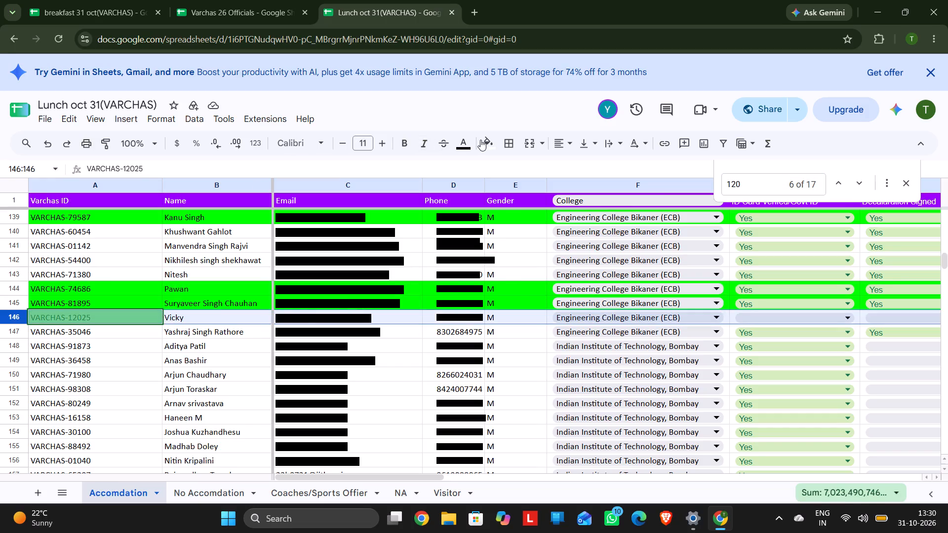
left_click(488, 140)
left_click(547, 200)
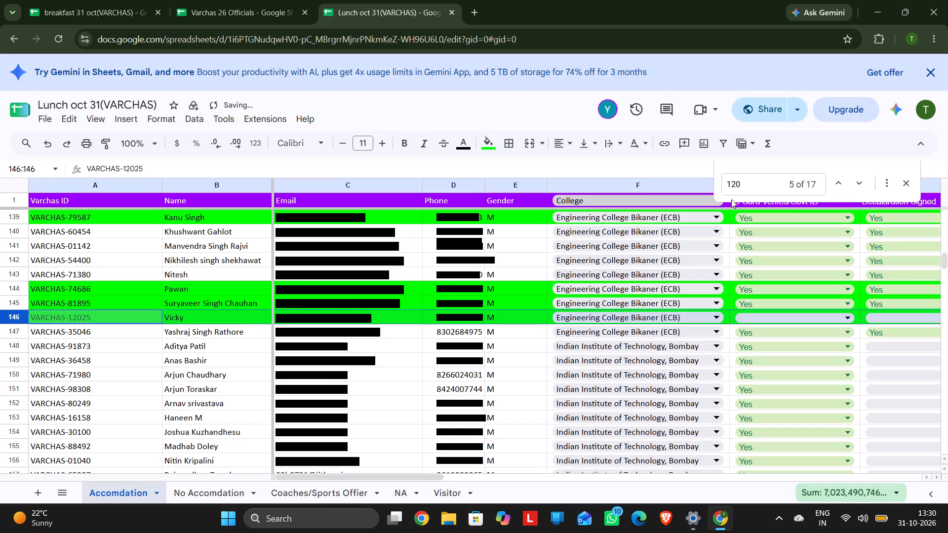
double_click(747, 189)
key("BackSpace")
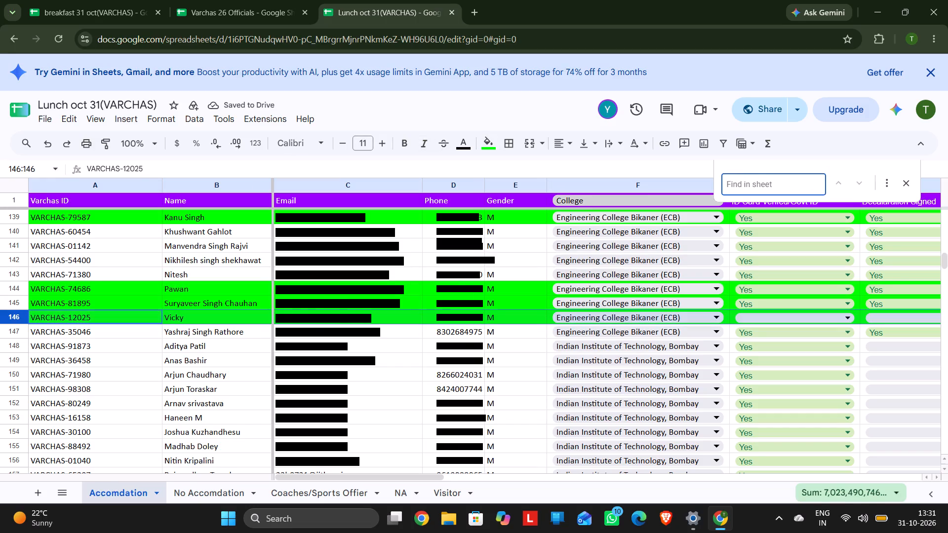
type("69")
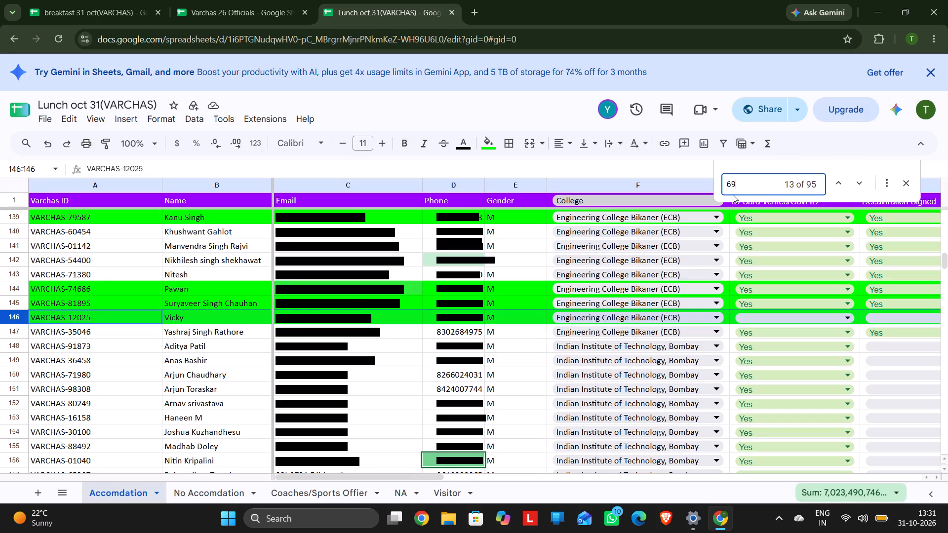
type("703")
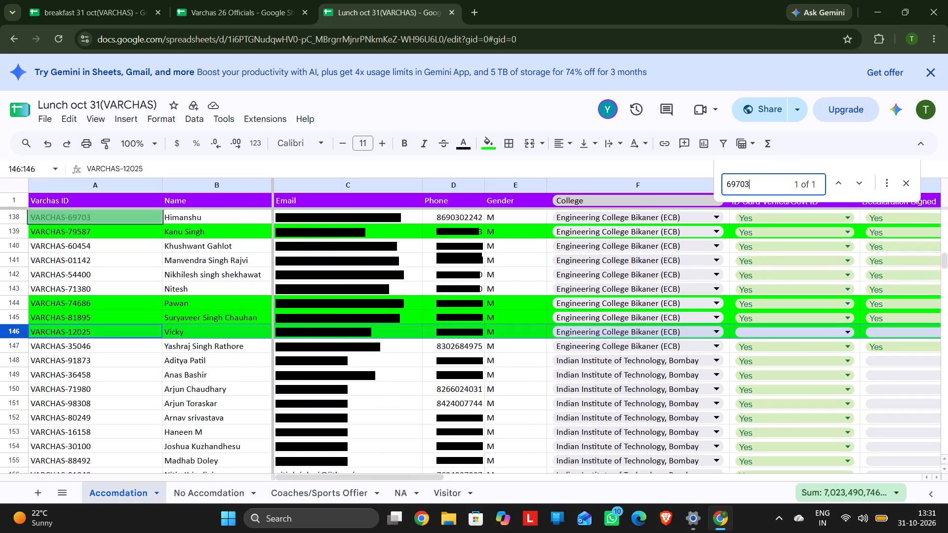
left_click(17, 218)
left_click_drag(490, 153, 550, 219)
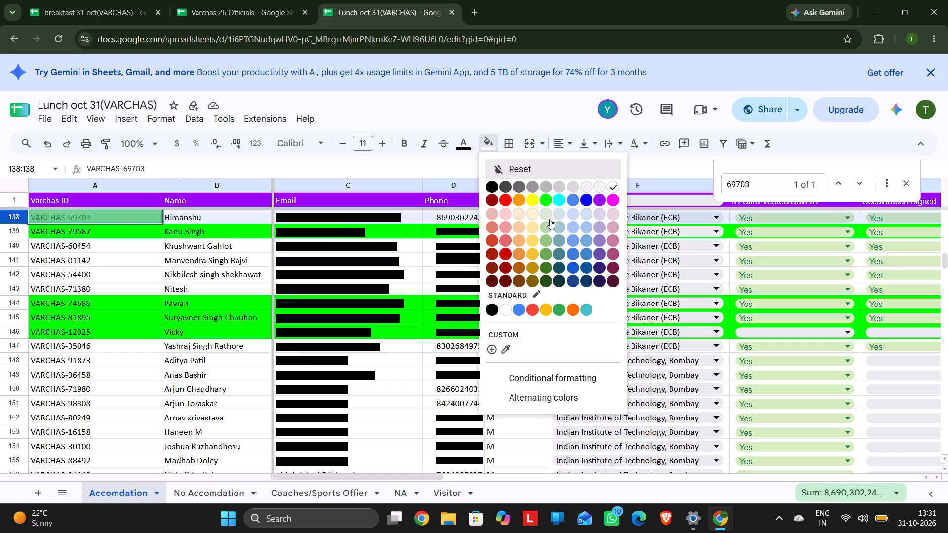
left_click_drag(550, 219, 543, 204)
left_click(543, 204)
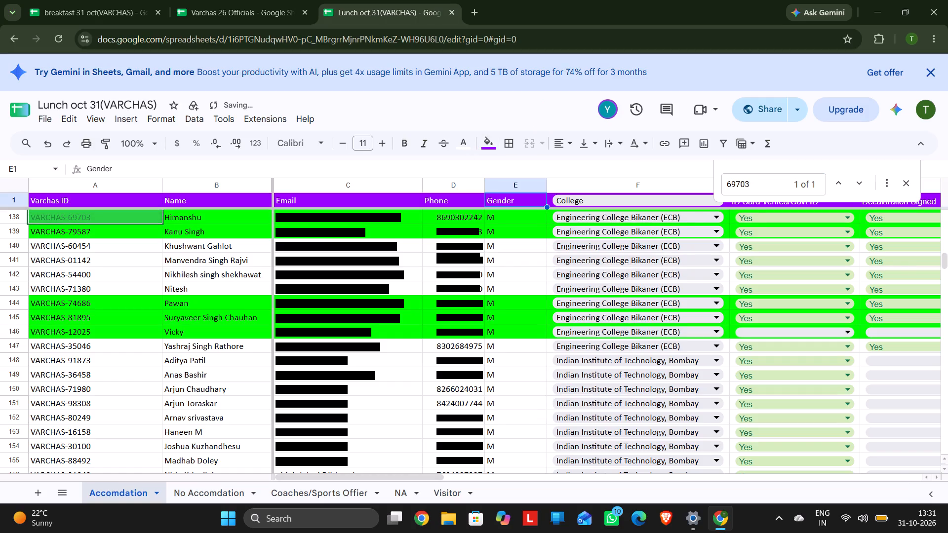
double_click(768, 186)
key("BackSpace")
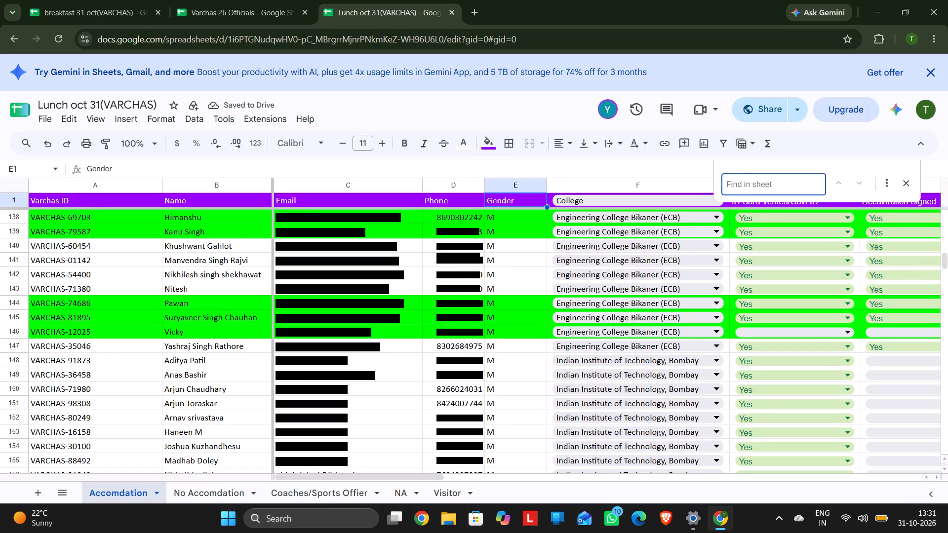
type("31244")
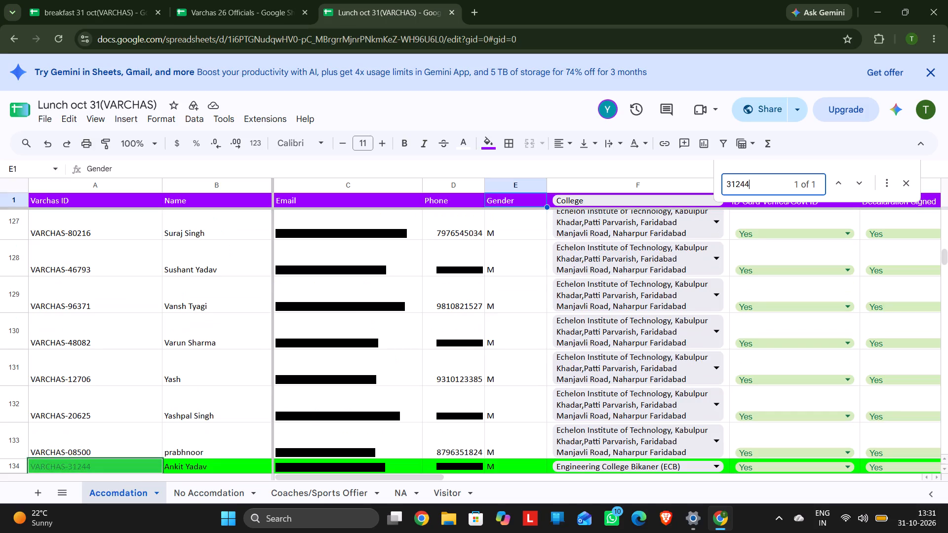
double_click(750, 186)
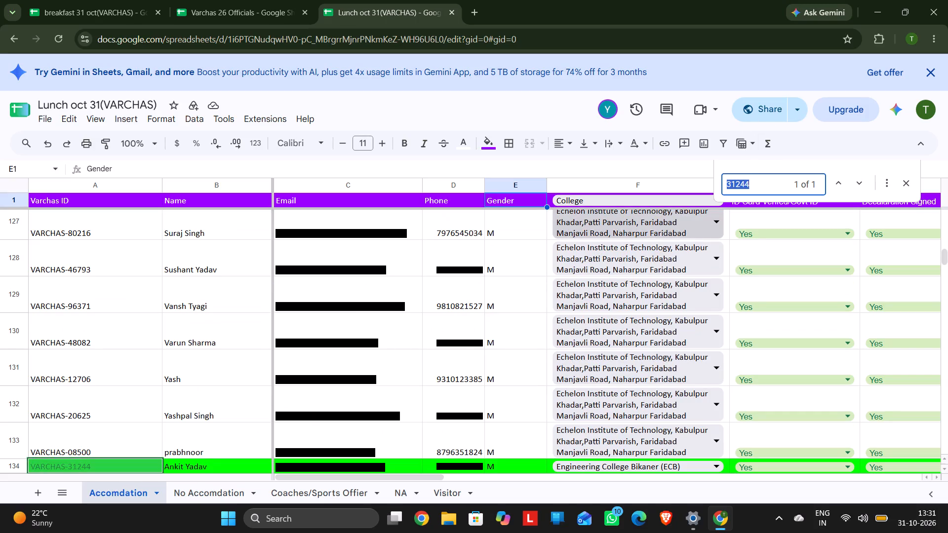
key("BackSpace")
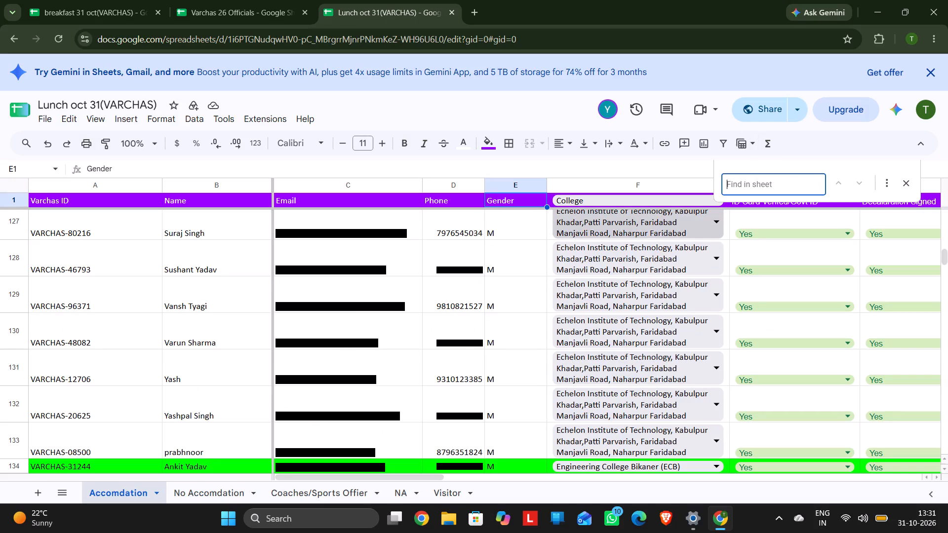
Examine the Engineering College Bikaner (ECB) participants and their row highlighting on the Accomdation sheet.
scroll(414, 338, "down", 3)
scroll(414, 338, "right", 1)
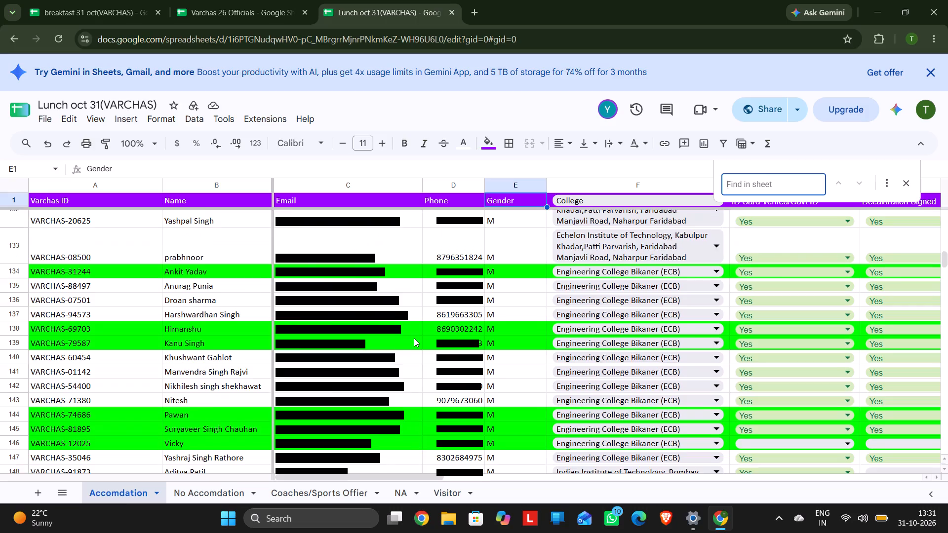
scroll(414, 338, "right", 1)
scroll(414, 338, "down", 3)
scroll(414, 338, "up", 5)
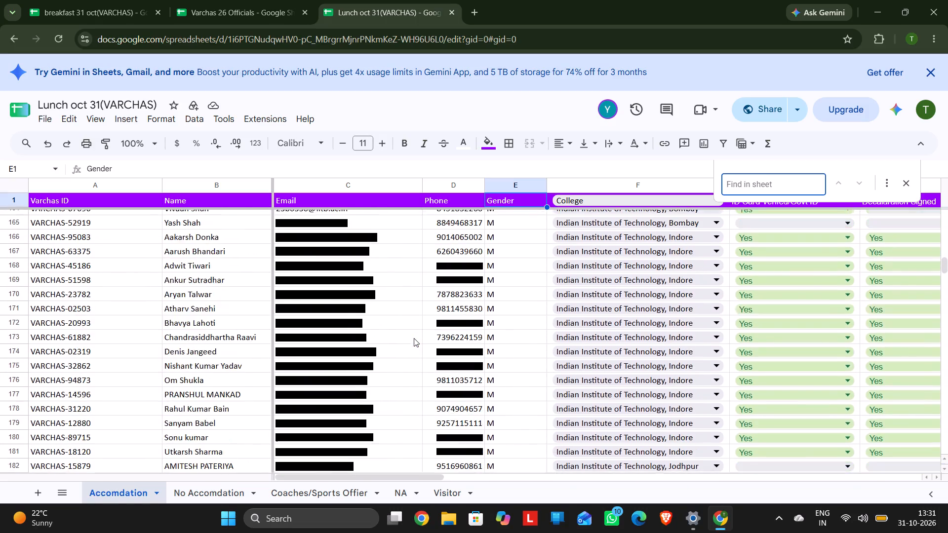
scroll(414, 338, "up", 8)
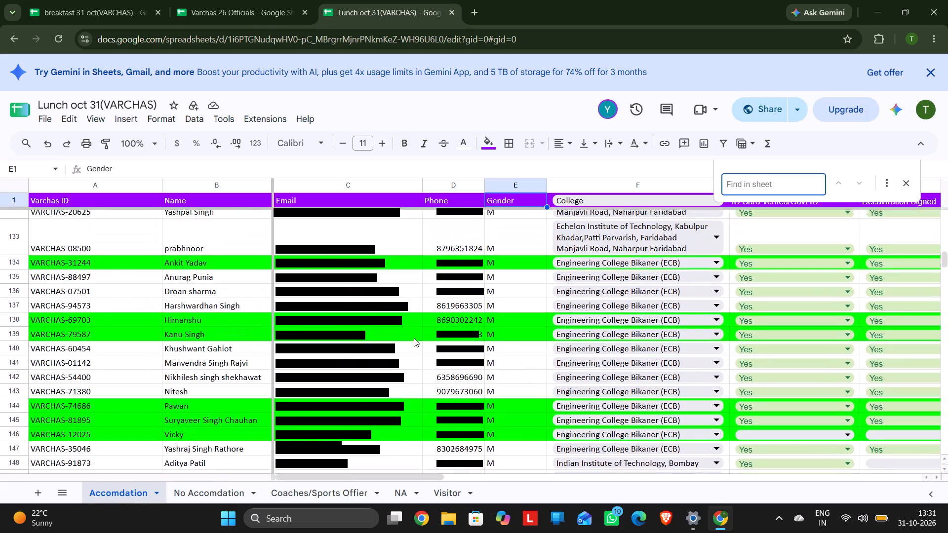
scroll(414, 338, "up", 1)
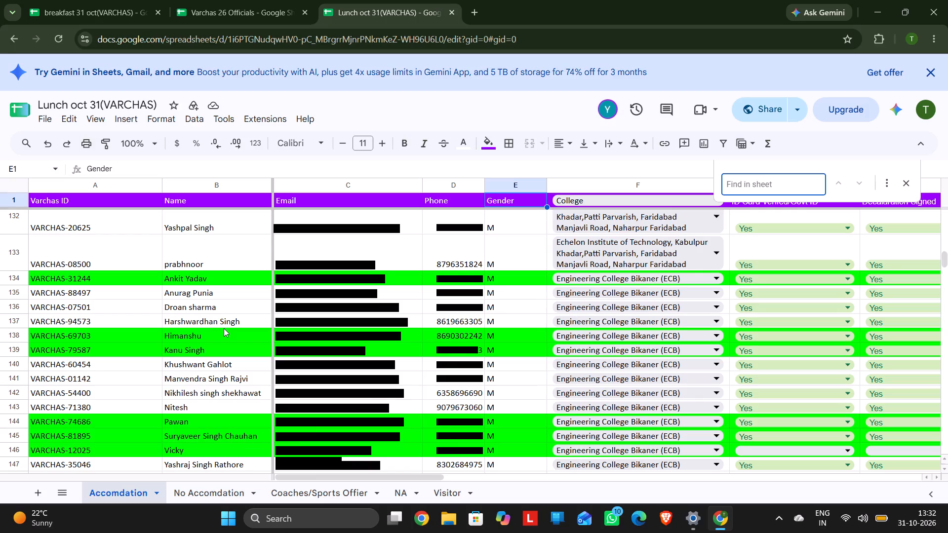
scroll(224, 328, "down", 1)
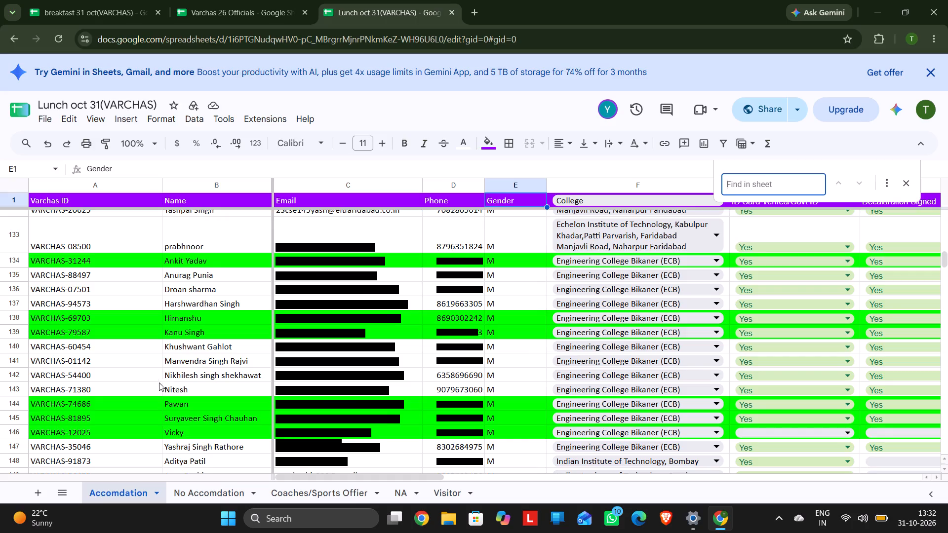
scroll(175, 382, "down", 2)
scroll(175, 382, "up", 1)
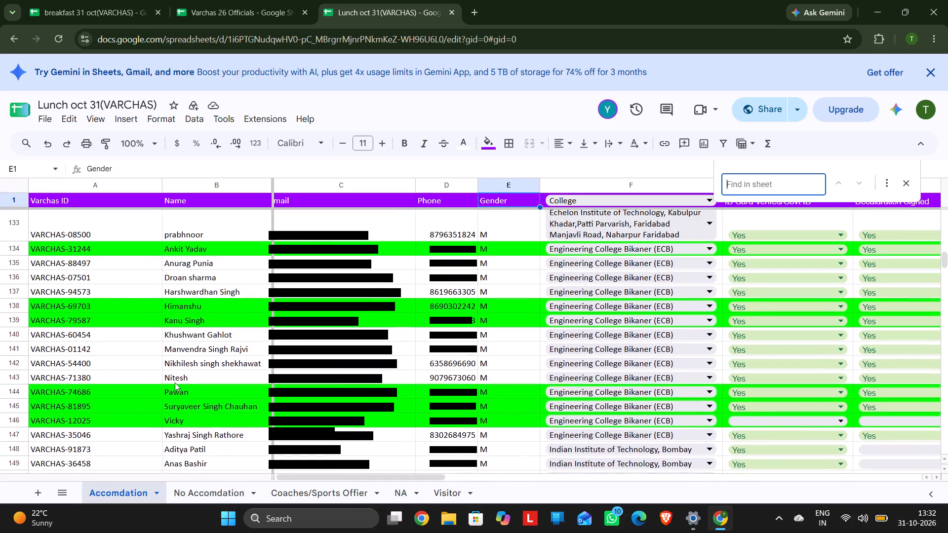
scroll(175, 382, "up", 1)
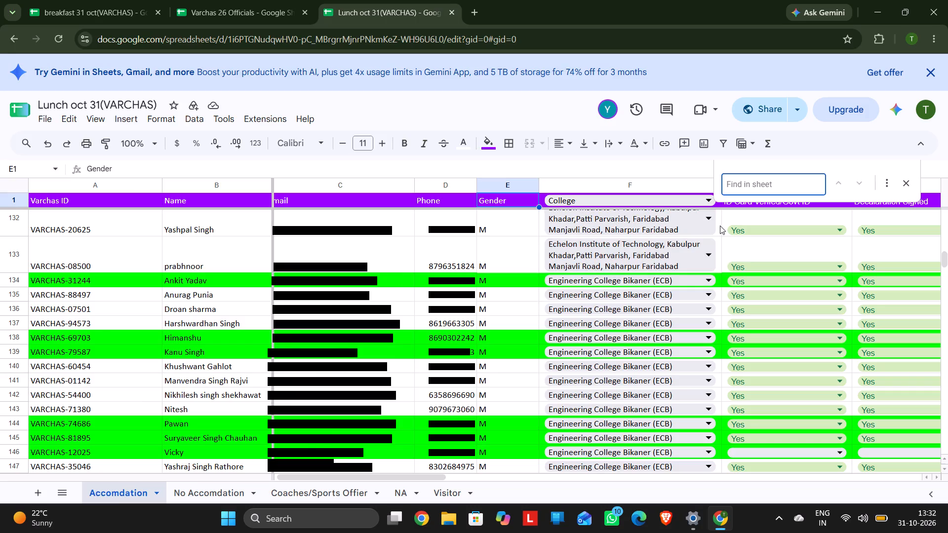
left_click(773, 188)
type("79")
type("58")
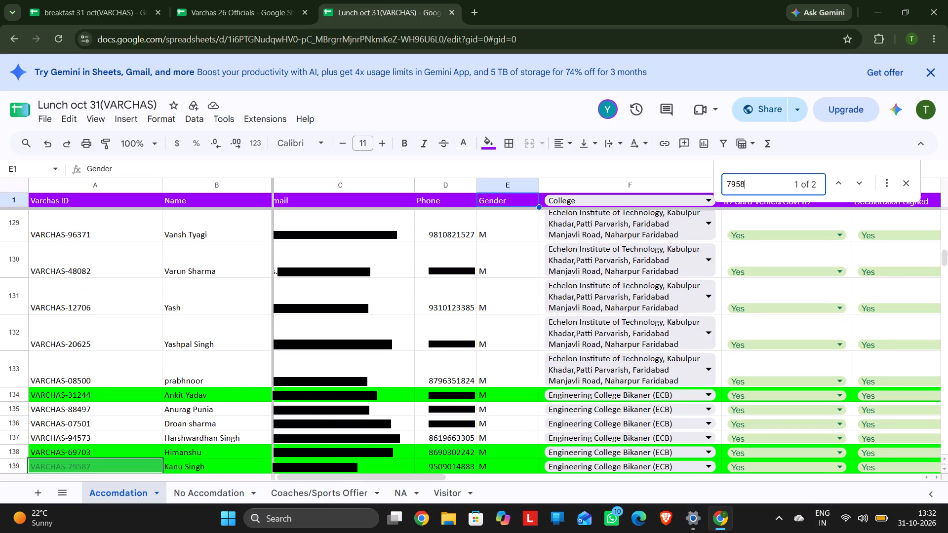
key("BackSpace")
key("BackSpace")
key("BackSpace")
key("BackSpace")
key("BackSpace")
key("BackSpace")
key("BackSpace")
key("BackSpace")
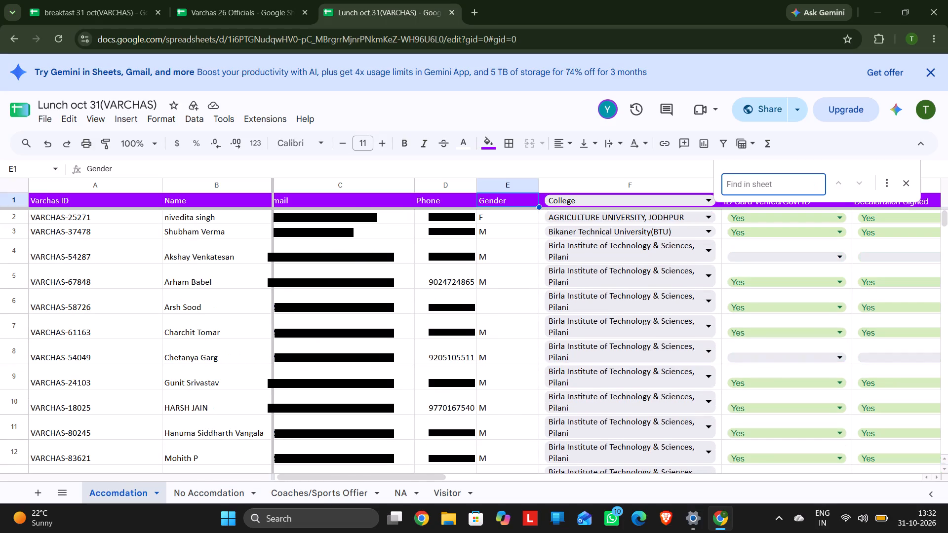
scroll(606, 377, "down", 7)
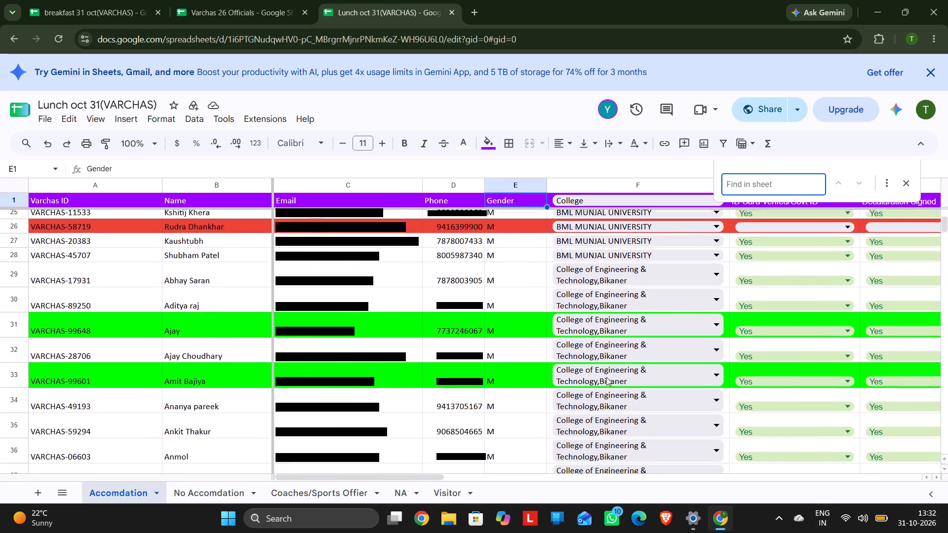
scroll(606, 377, "up", 2)
scroll(606, 377, "right", 2)
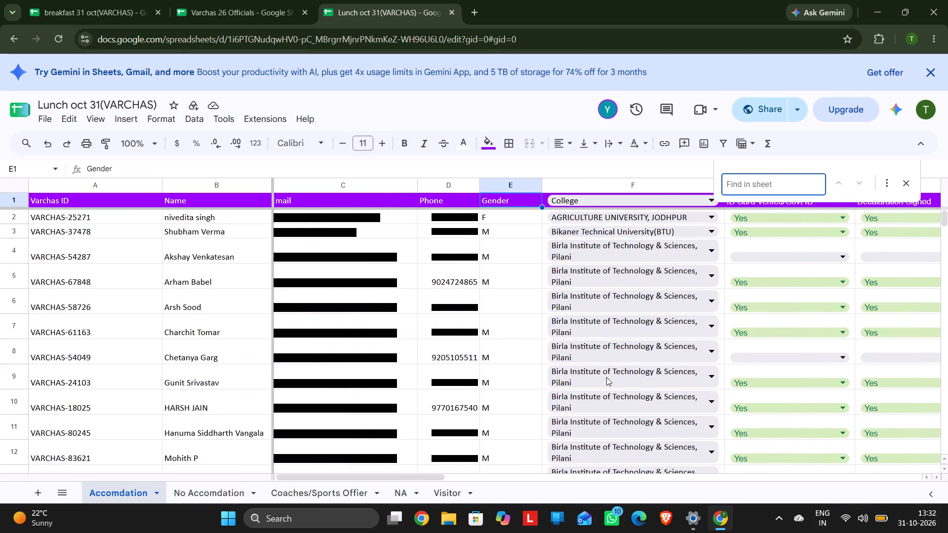
scroll(606, 377, "up", 3)
scroll(606, 377, "down", 6)
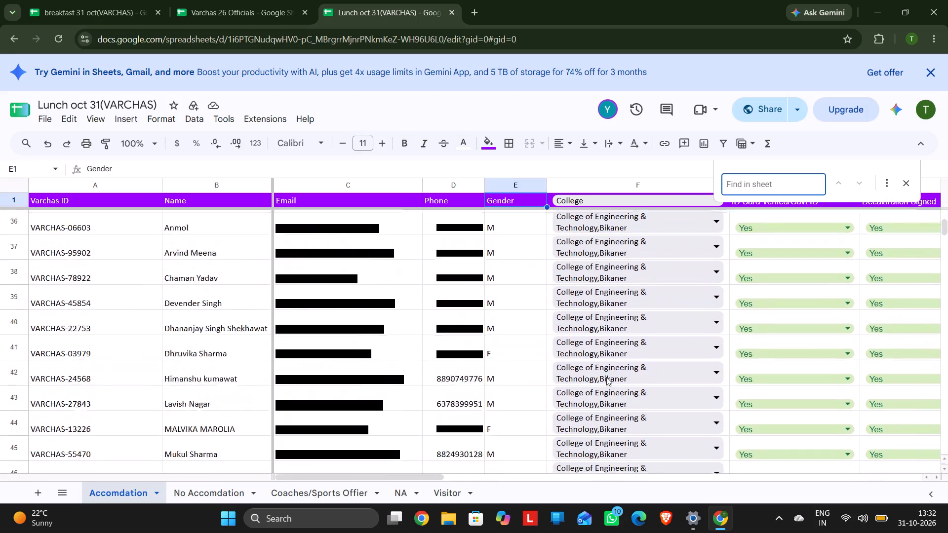
scroll(606, 377, "down", 9)
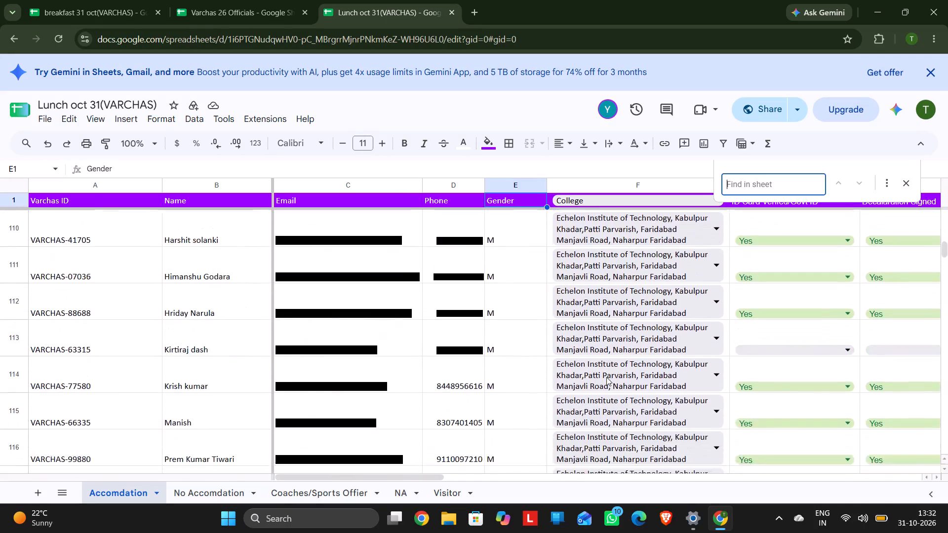
scroll(606, 377, "down", 3)
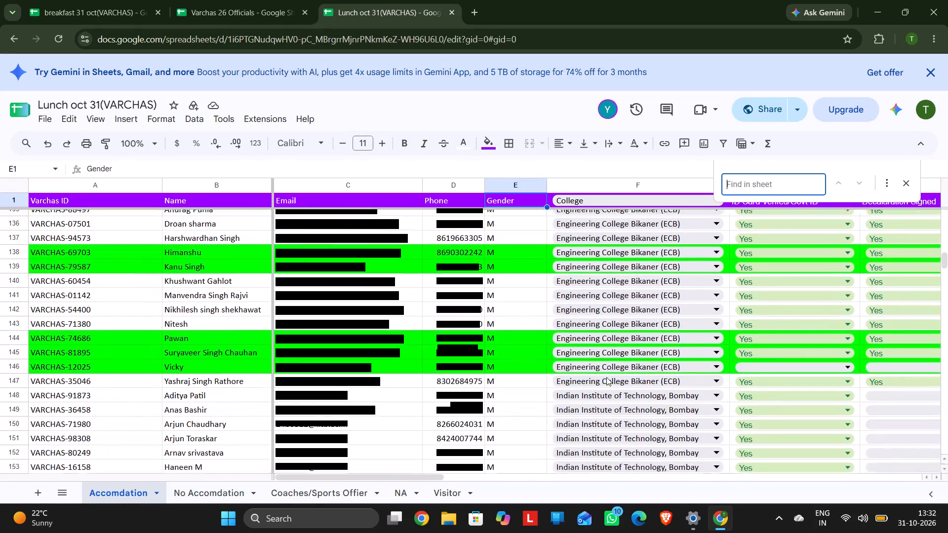
scroll(606, 377, "down", 3)
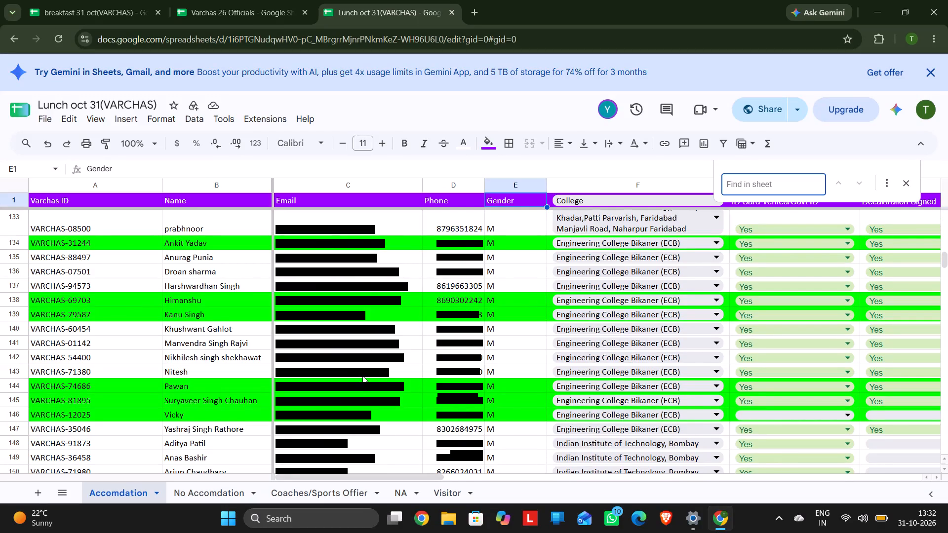
scroll(362, 376, "right", 1)
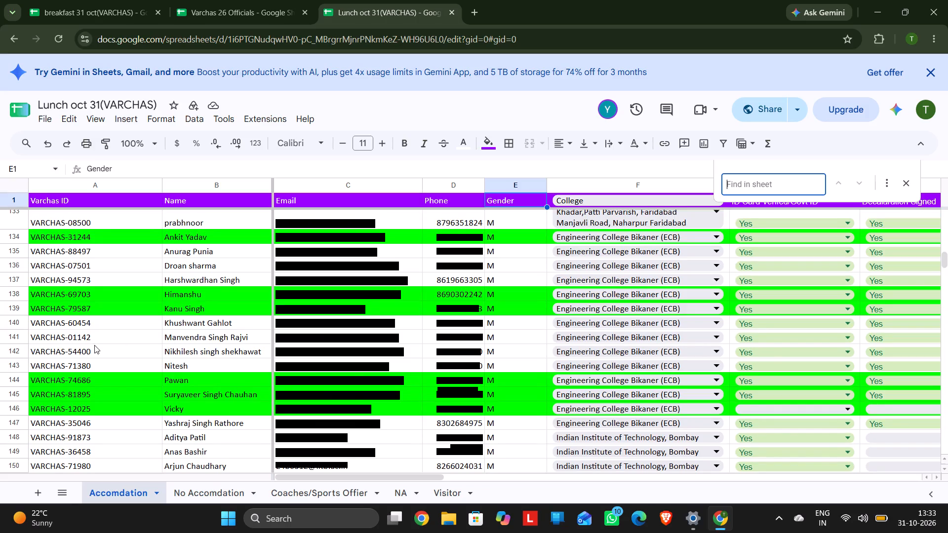
left_click_drag(0, 350, 11, 328)
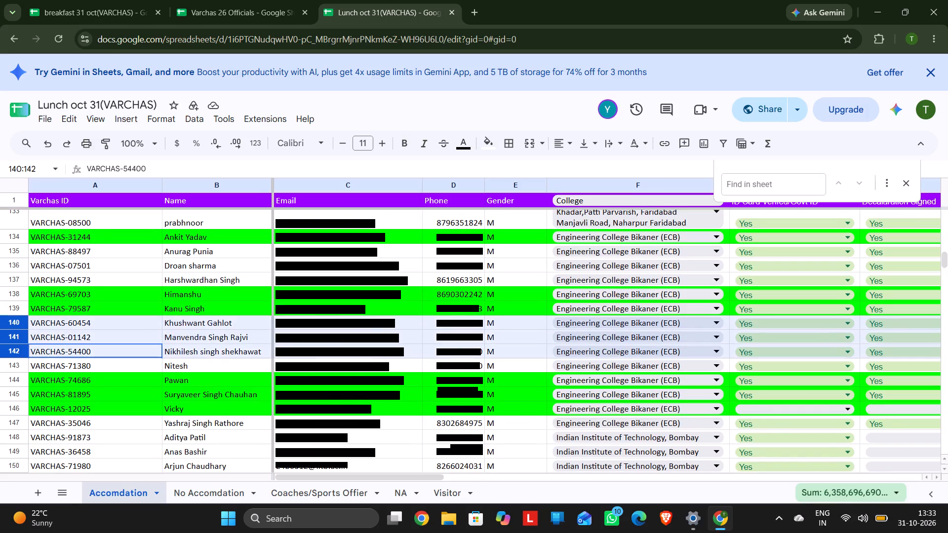
left_click_drag(11, 328, 13, 322)
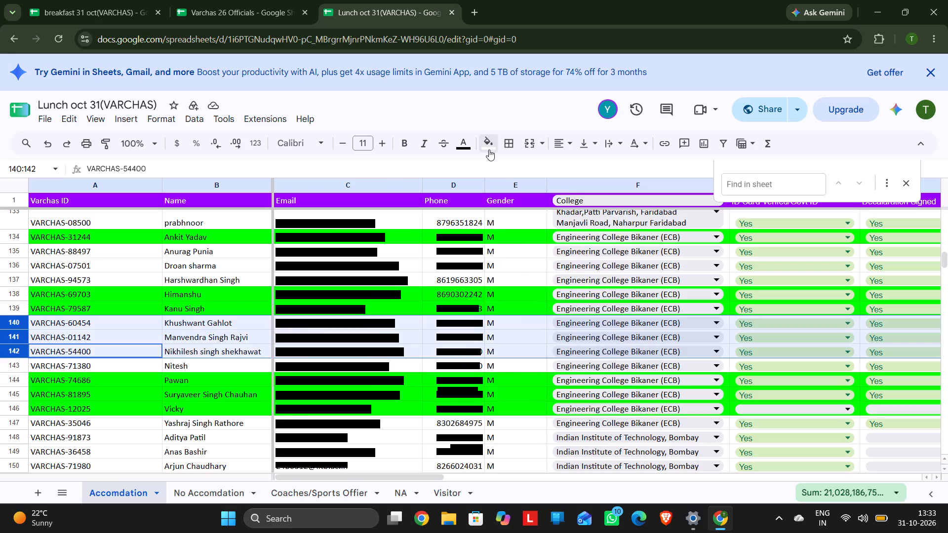
left_click(489, 150)
left_click(545, 200)
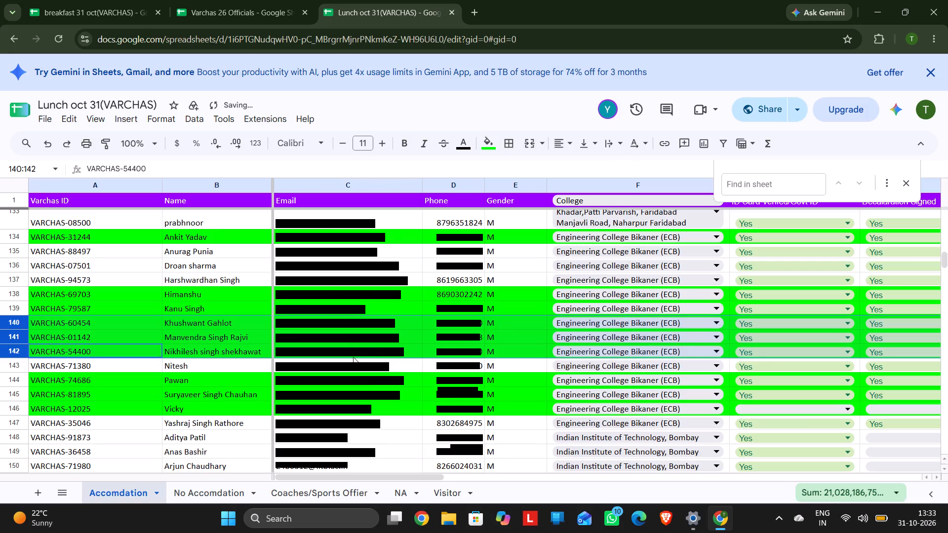
left_click(0, 363)
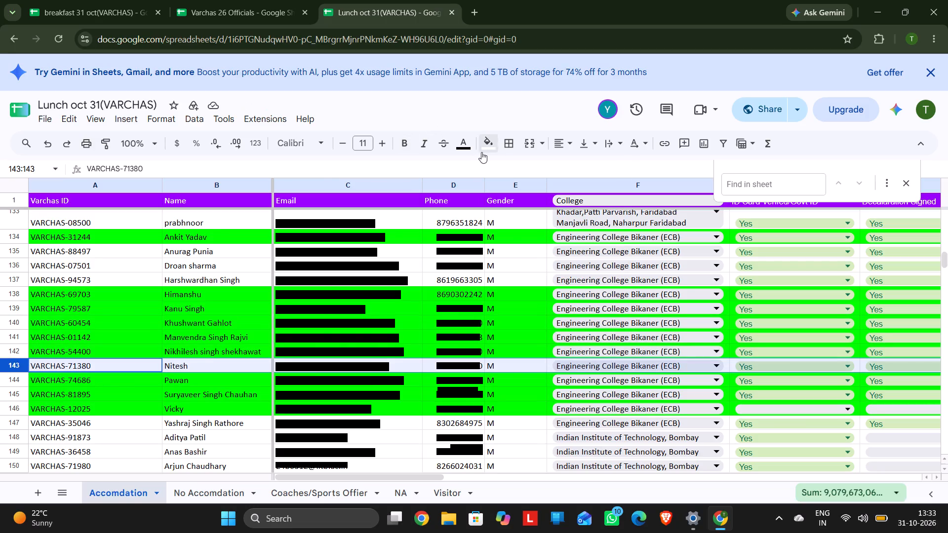
left_click(482, 152)
left_click(548, 201)
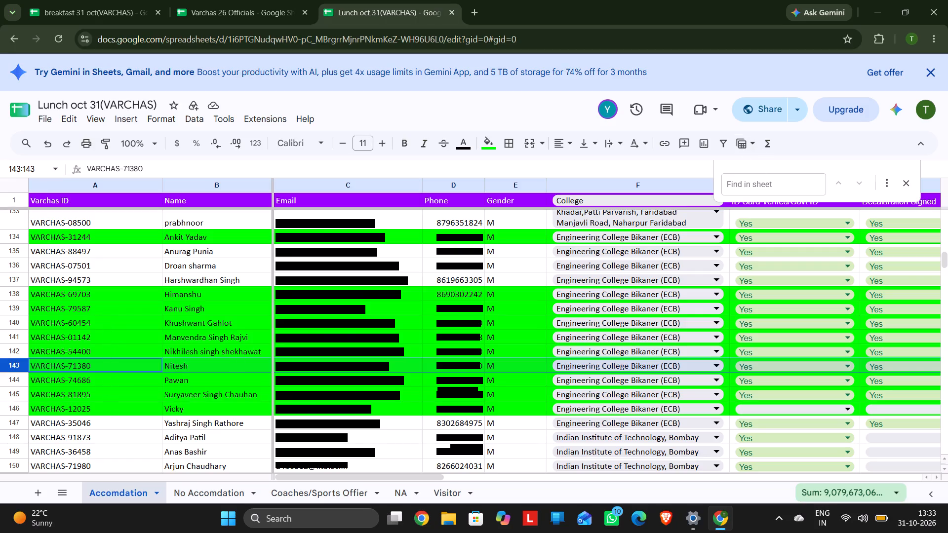
left_click(764, 179)
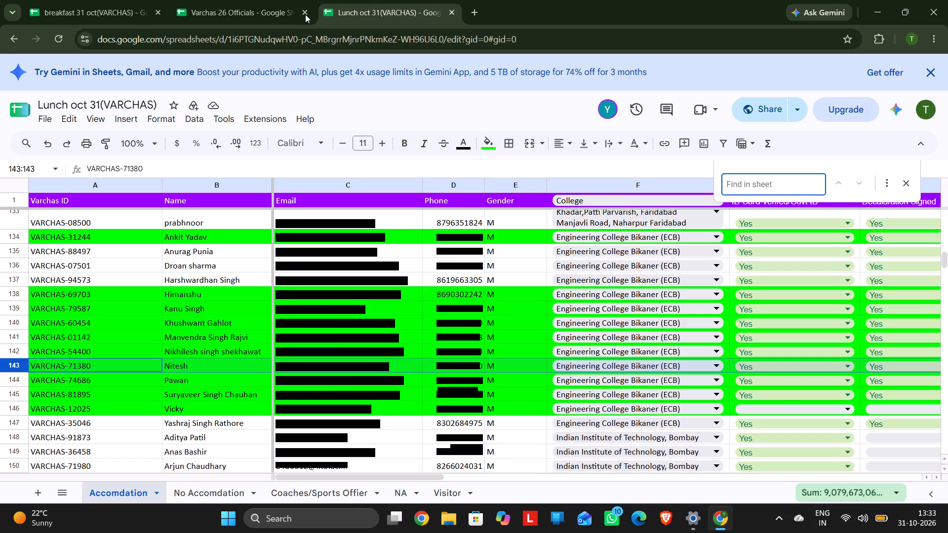
Switch to Varchas 26 Officials and select the football officials' serial numbers and names, A5:B10, on the Football sheet.
left_click(258, 0)
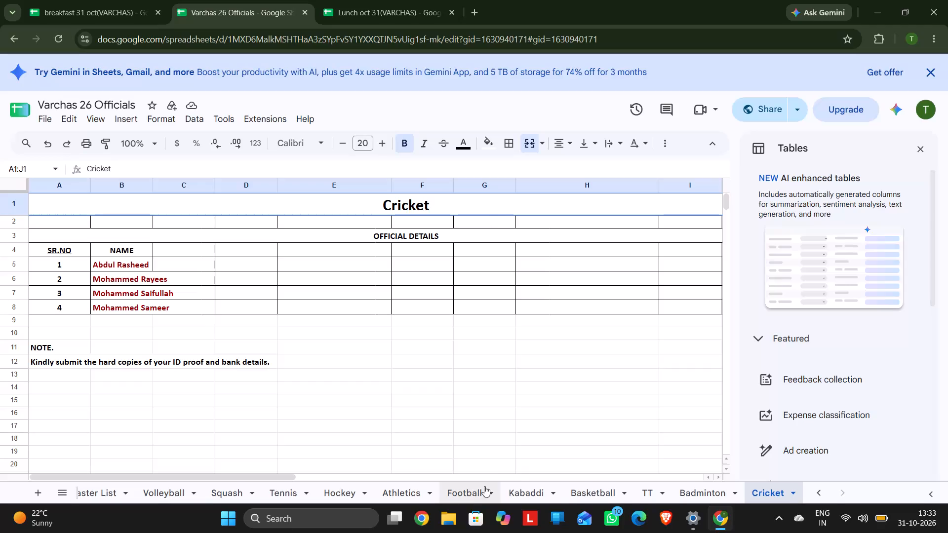
left_click(478, 491)
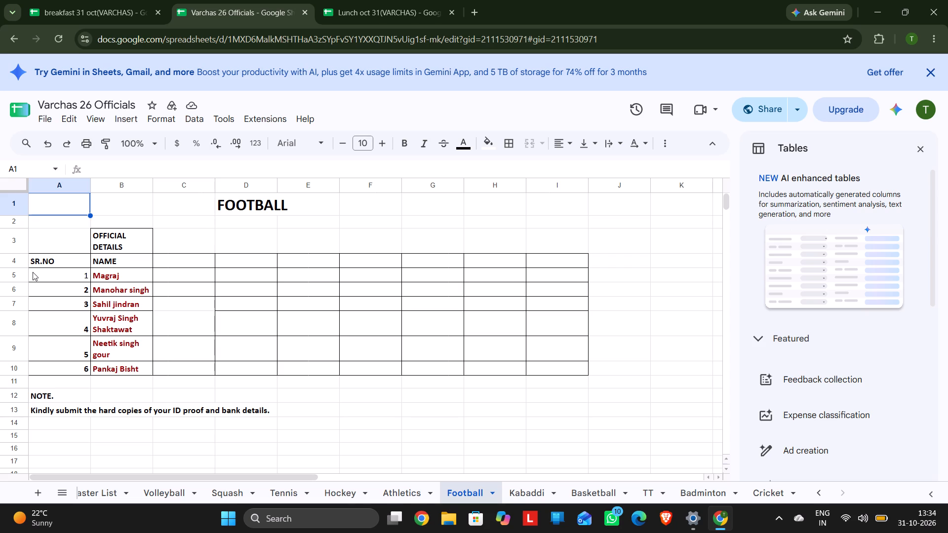
left_click_drag(36, 268, 111, 372)
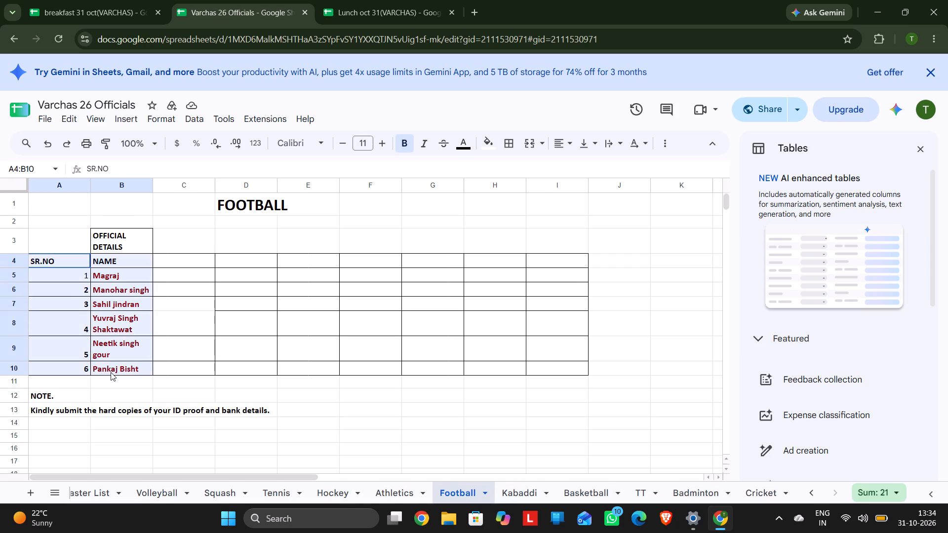
left_click_drag(111, 372, 111, 372)
left_click(111, 372)
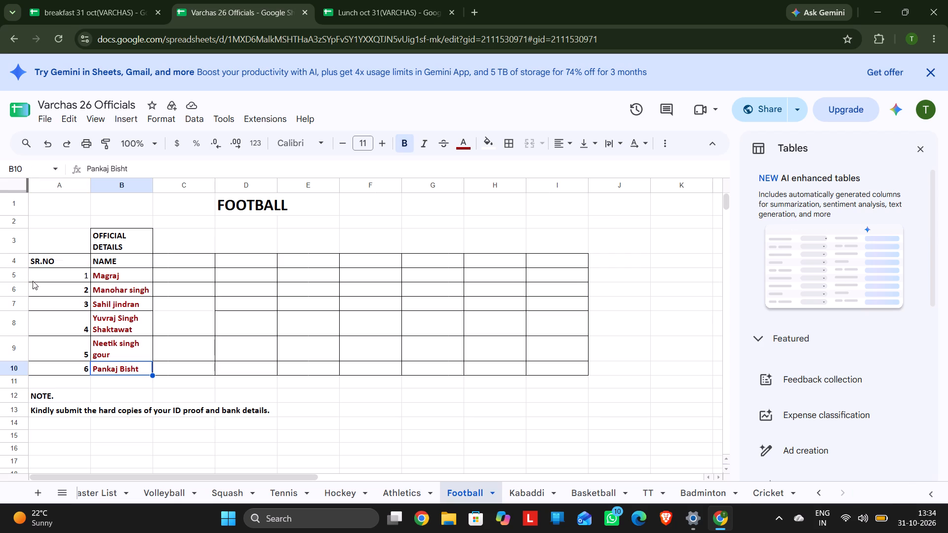
left_click_drag(36, 277, 114, 368)
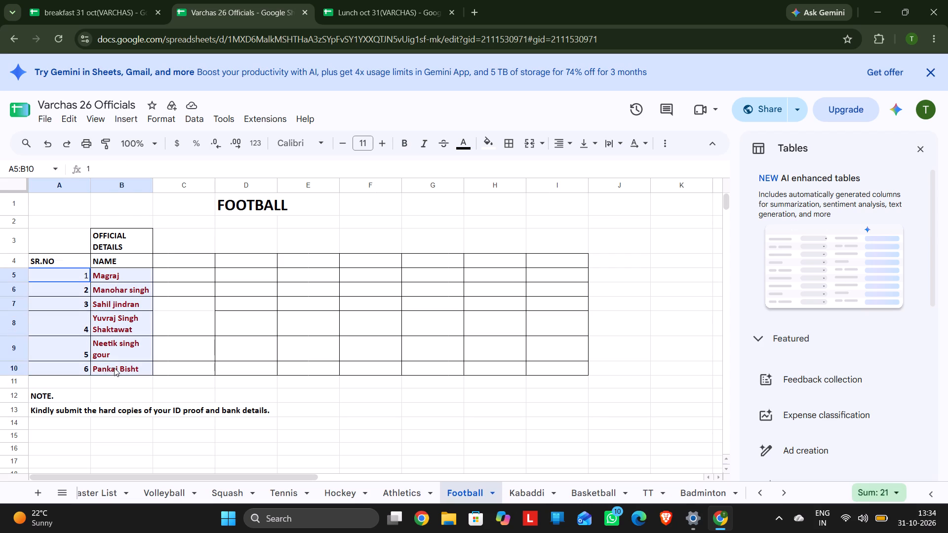
left_click_drag(114, 368, 120, 368)
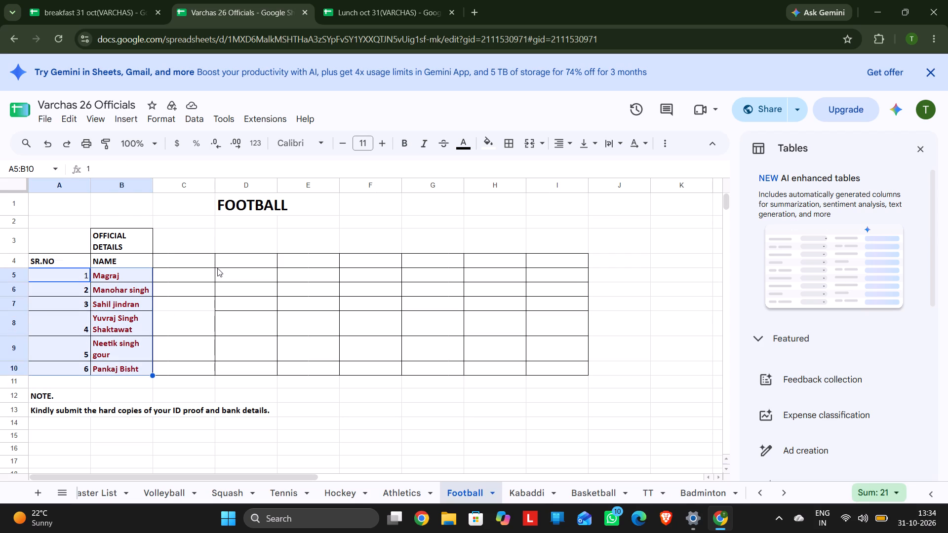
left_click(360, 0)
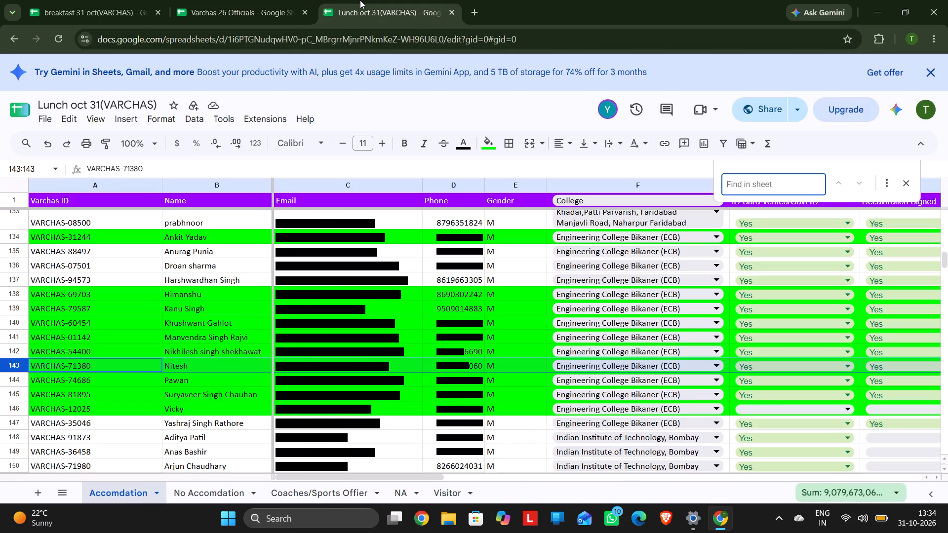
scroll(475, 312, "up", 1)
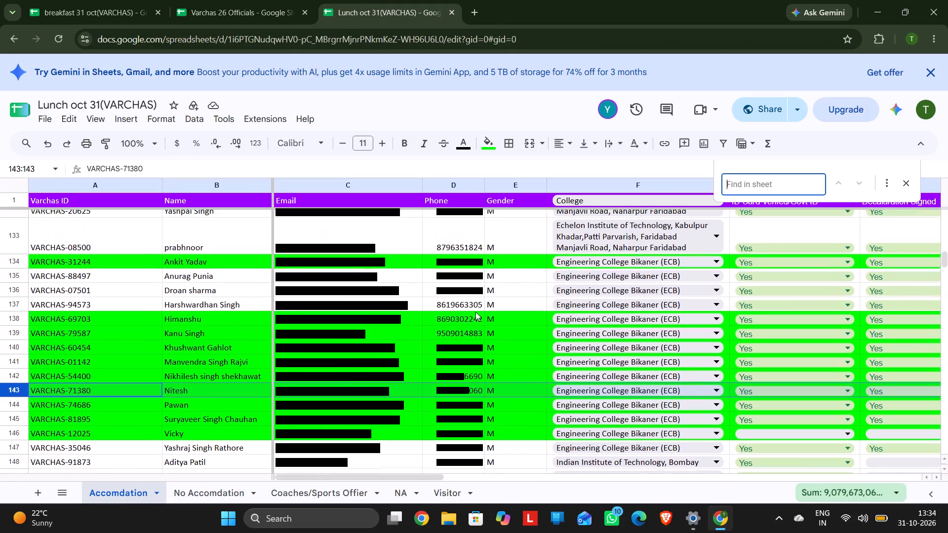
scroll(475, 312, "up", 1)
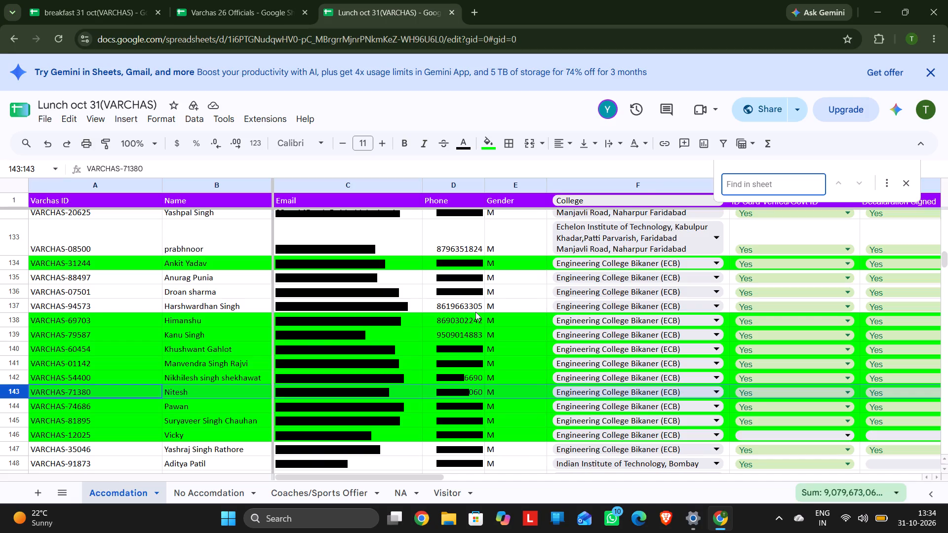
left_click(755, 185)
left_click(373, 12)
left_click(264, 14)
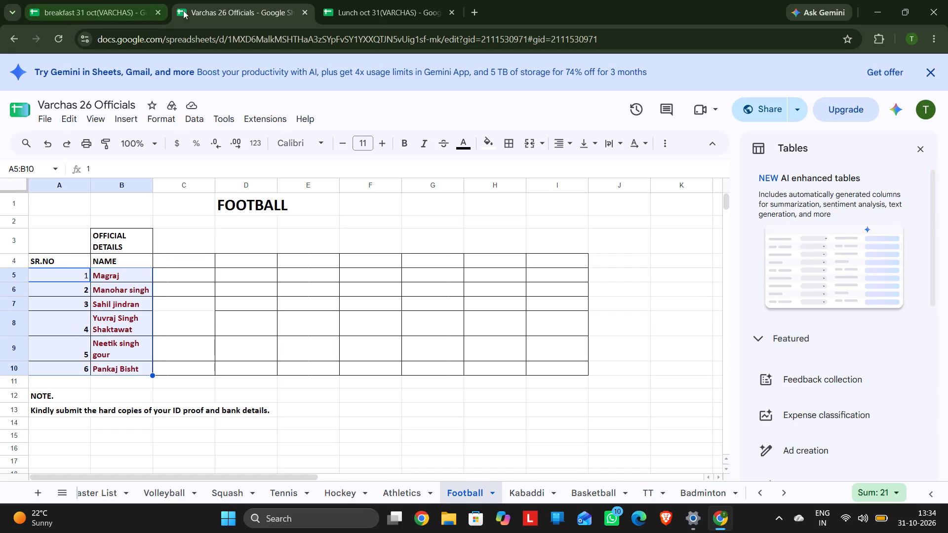
left_click(376, 25)
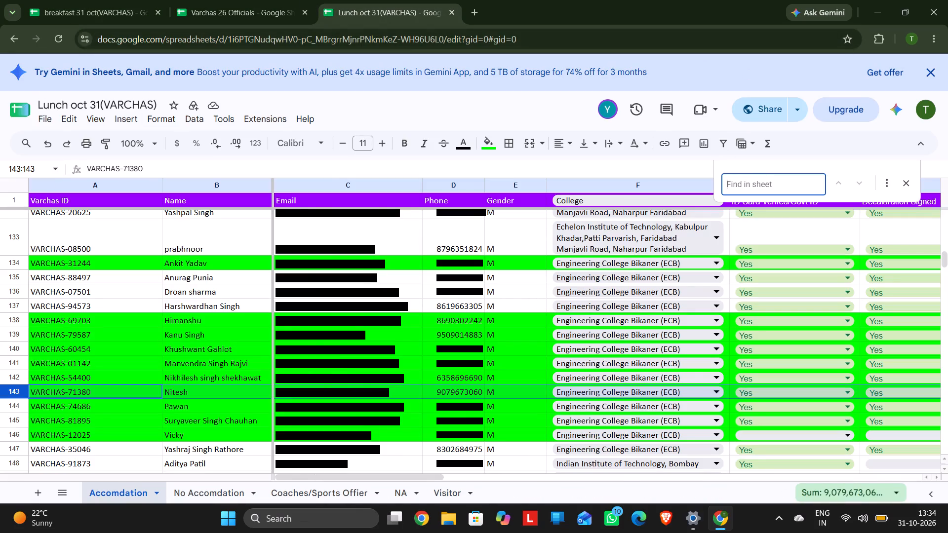
double_click(757, 180)
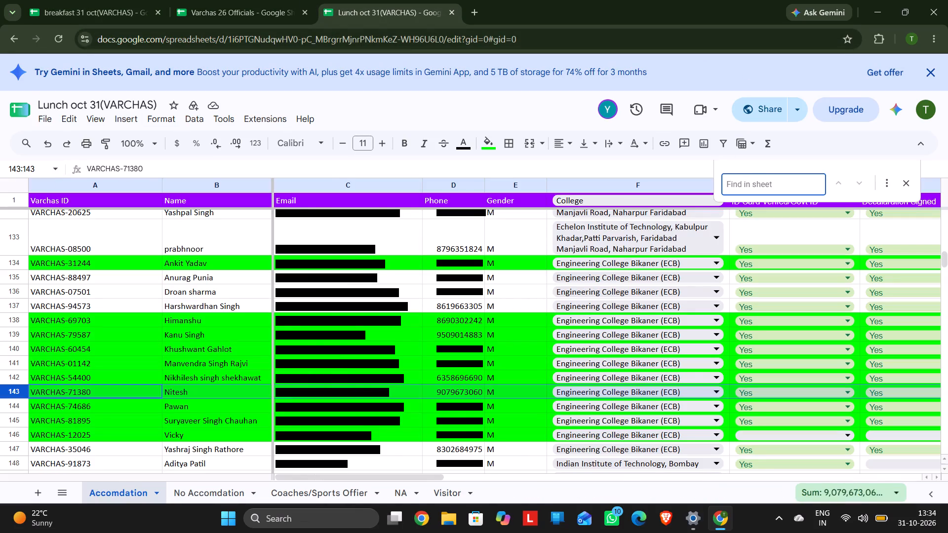
left_click(757, 180)
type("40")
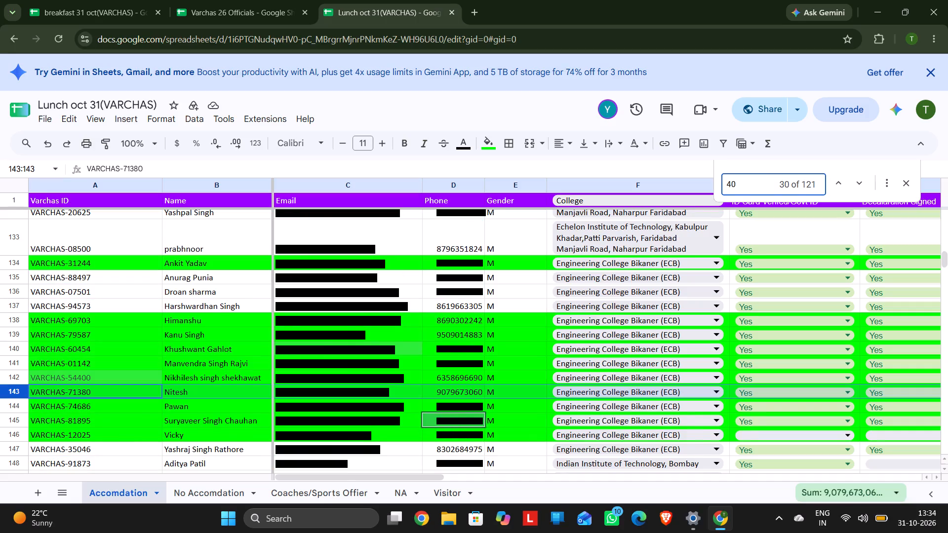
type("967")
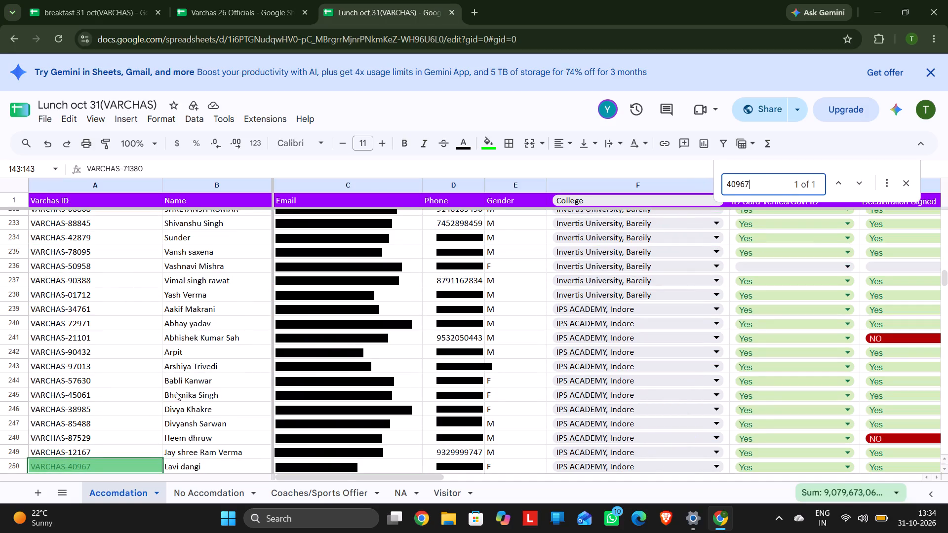
left_click(17, 462)
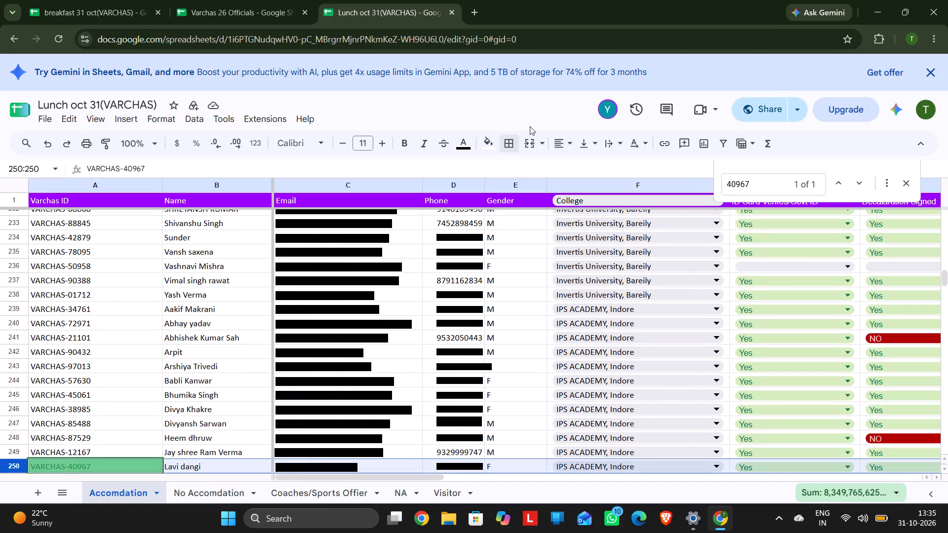
left_click(489, 146)
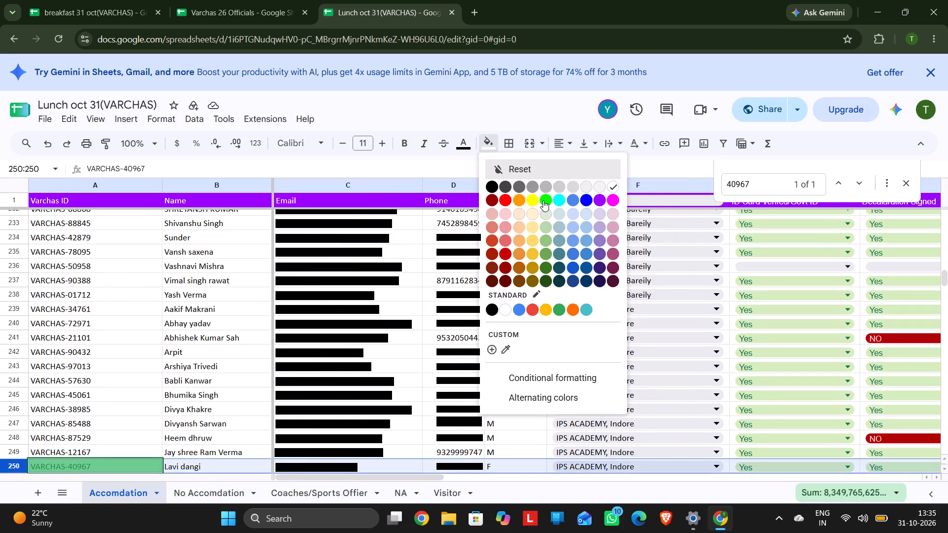
left_click(543, 200)
double_click(766, 177)
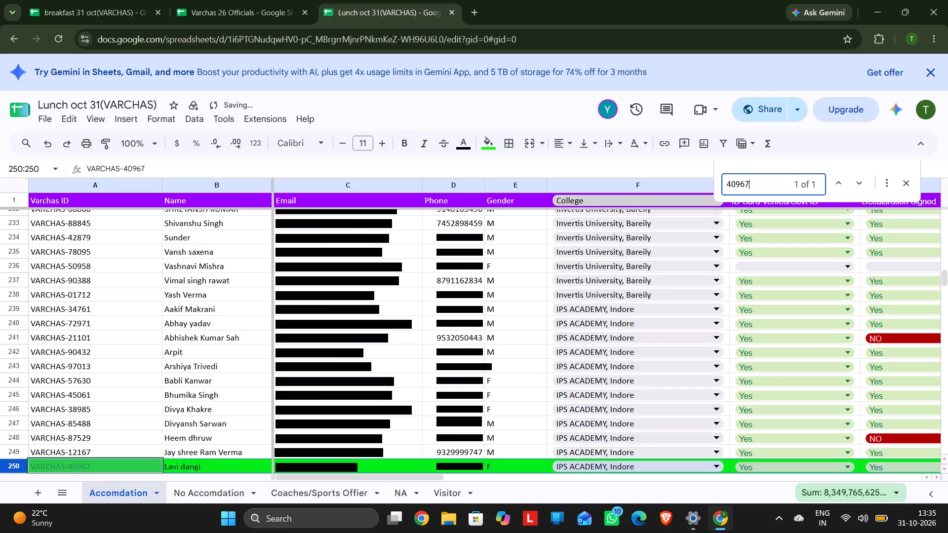
key("BackSpace")
left_click(766, 177)
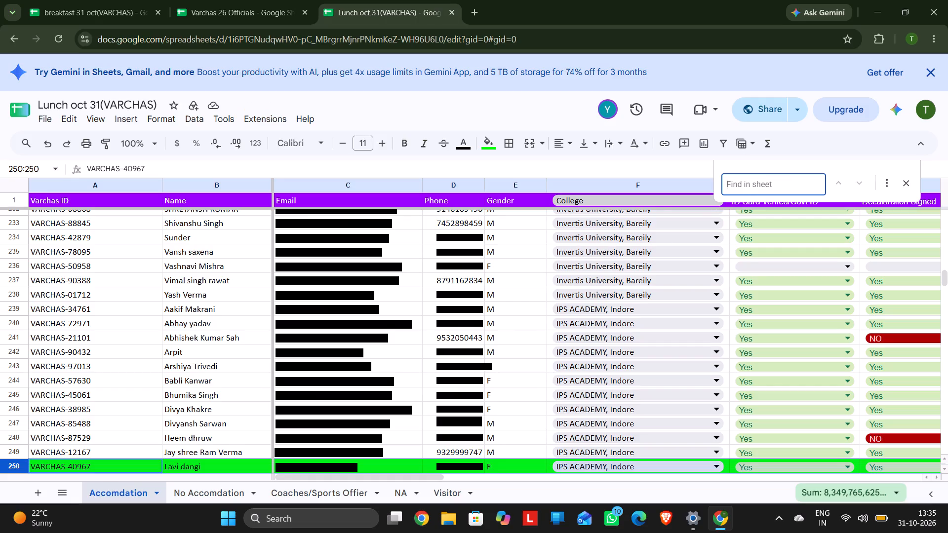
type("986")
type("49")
left_click(20, 468)
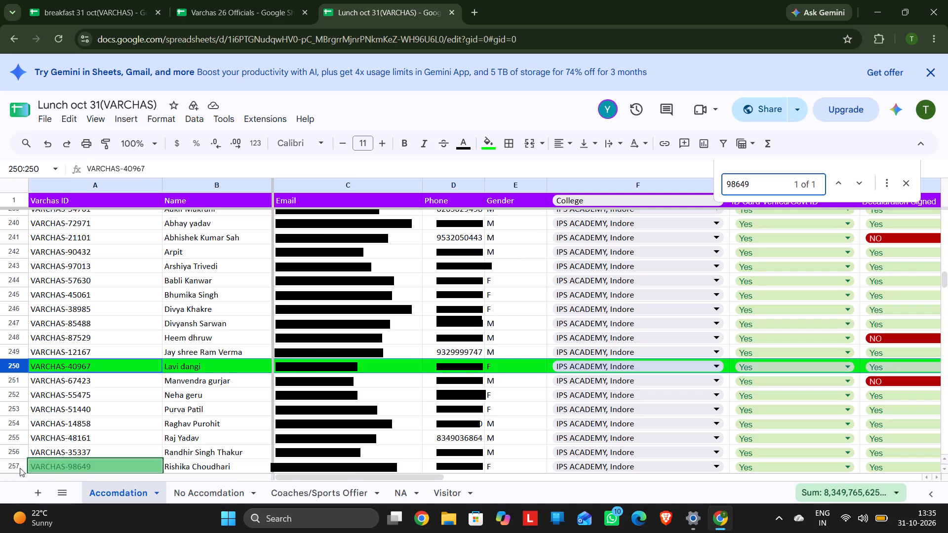
left_click(486, 147)
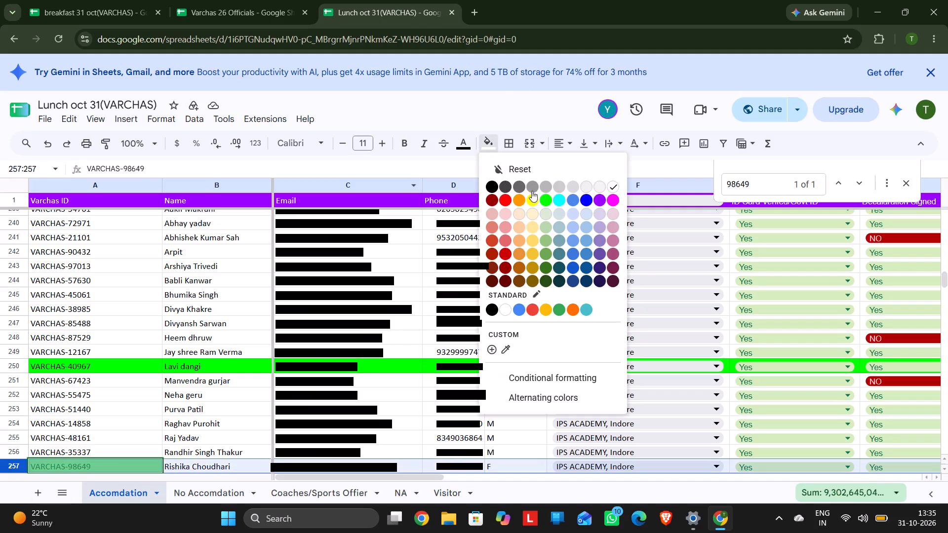
left_click(542, 201)
double_click(757, 188)
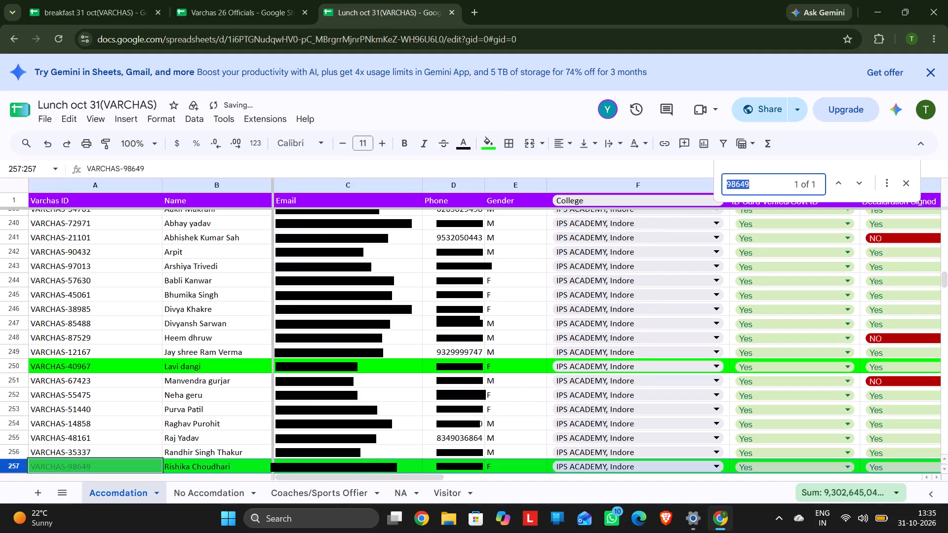
key("BackSpace")
type("27")
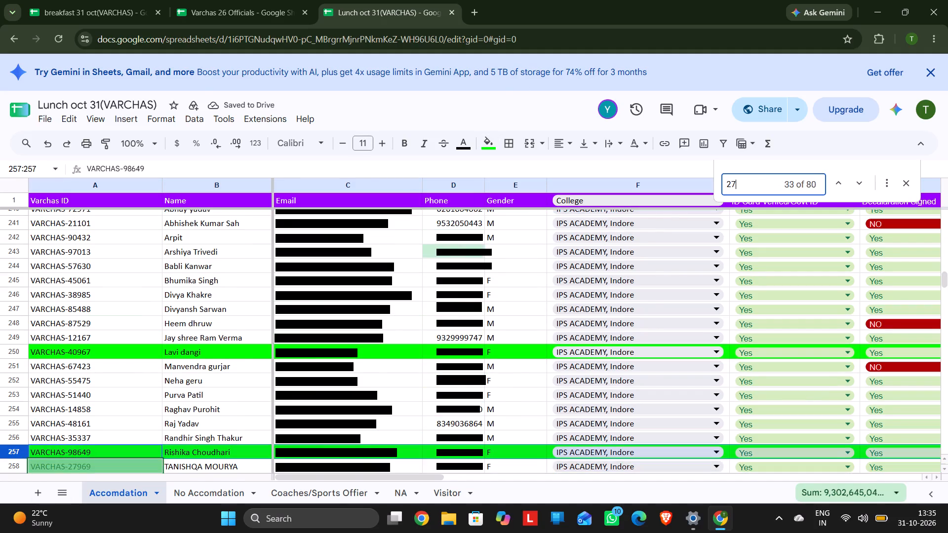
type("96")
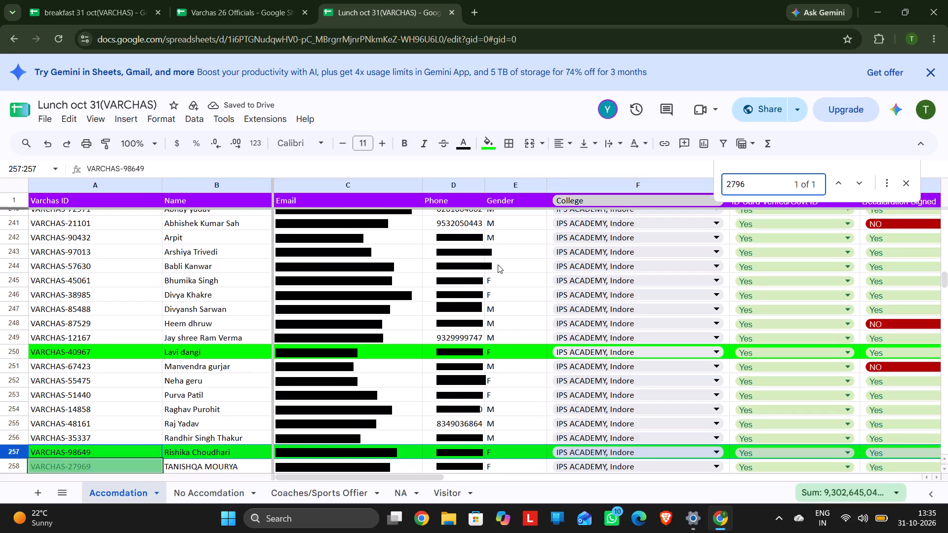
left_click(13, 474)
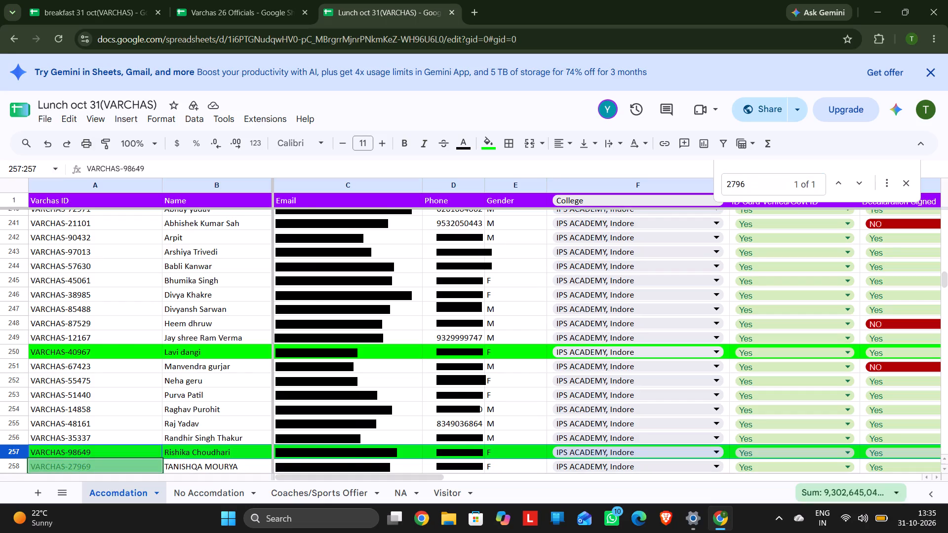
left_click(26, 468)
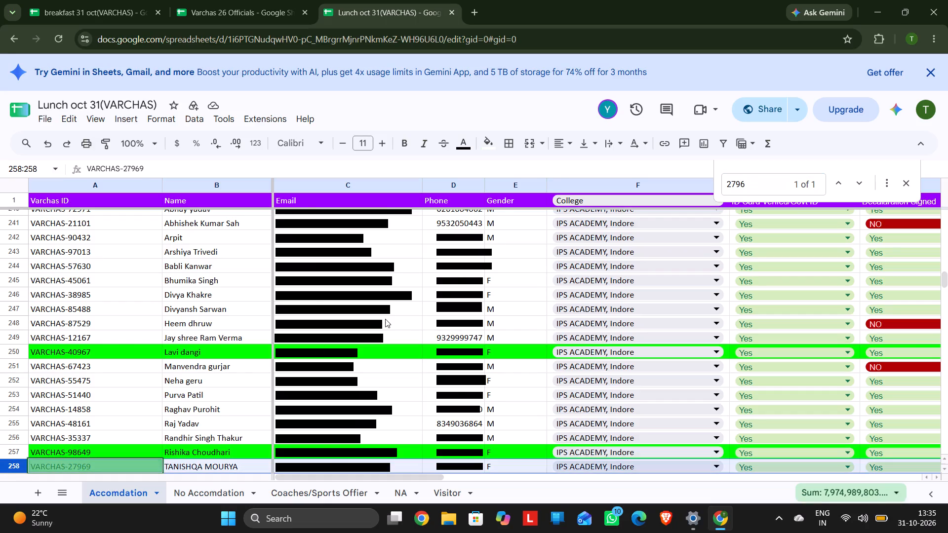
left_click_drag(493, 140, 546, 199)
left_click(546, 199)
double_click(752, 181)
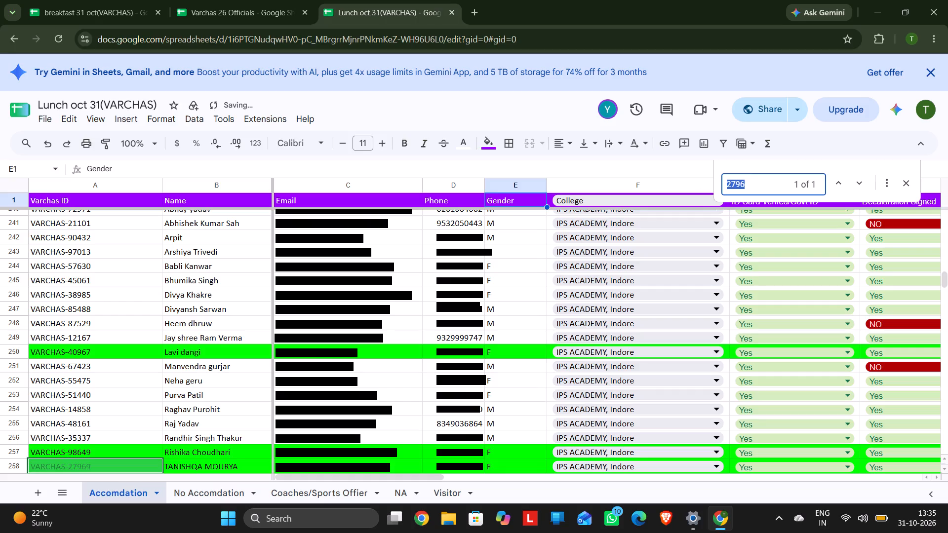
key("BackSpace")
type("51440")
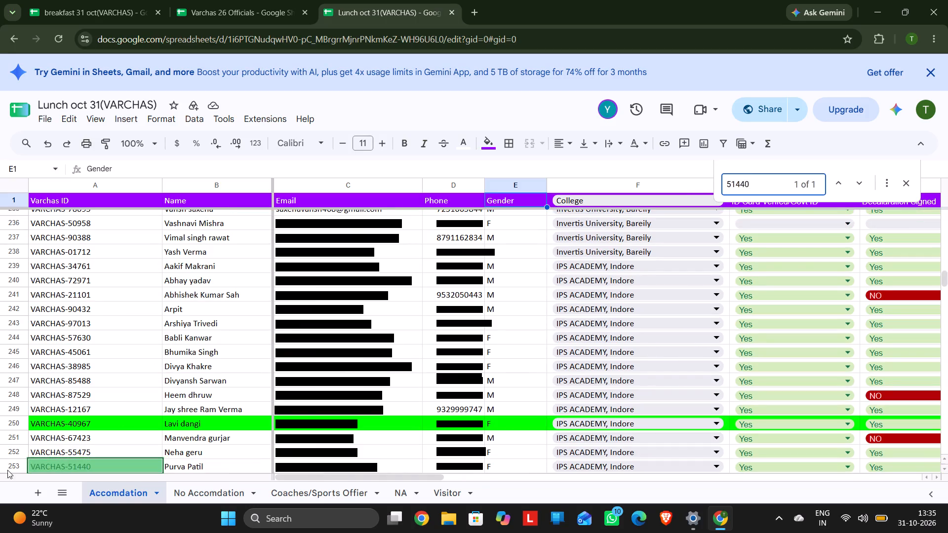
left_click(15, 466)
left_click_drag(492, 145, 543, 197)
left_click(543, 197)
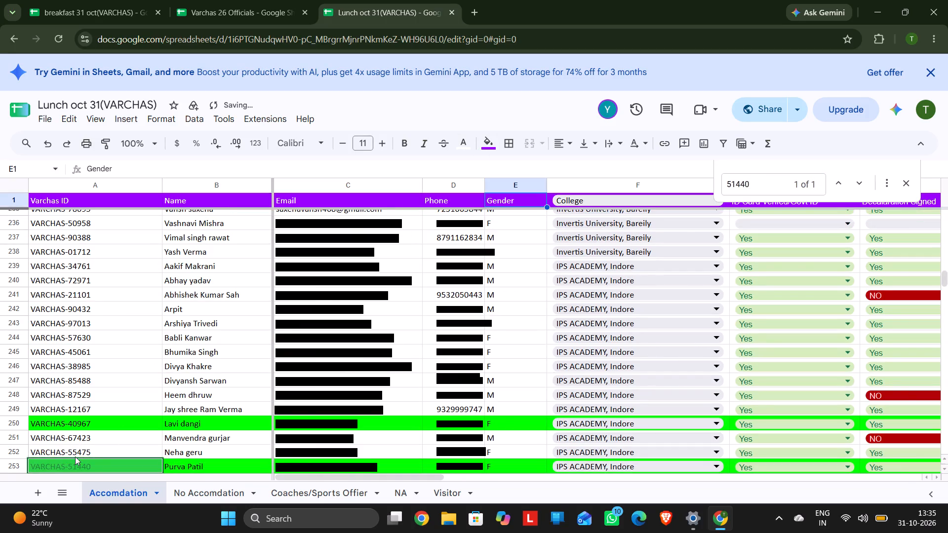
double_click(744, 185)
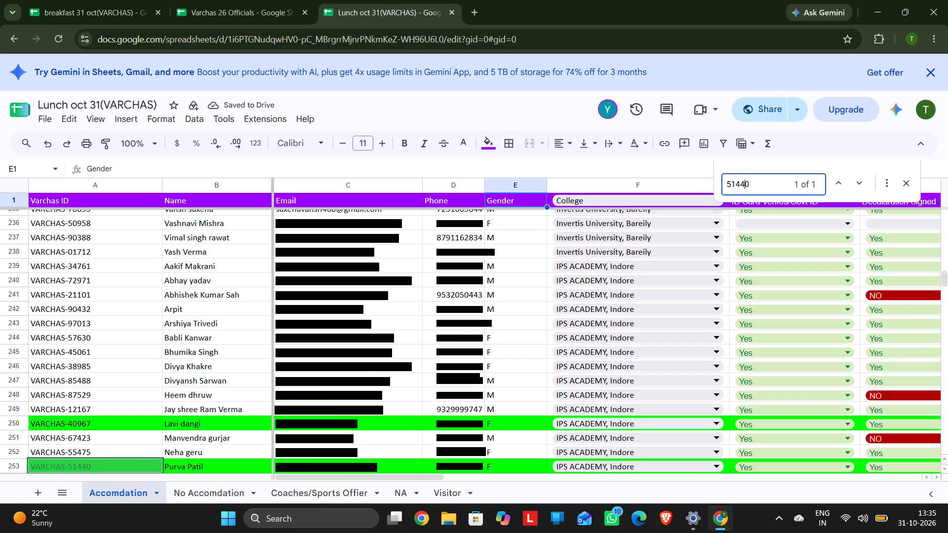
key("BackSpace")
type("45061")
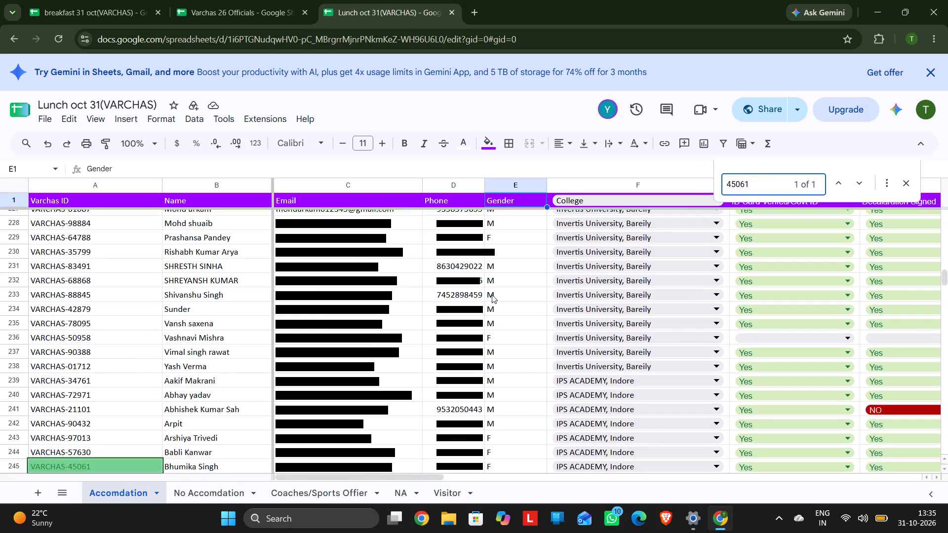
left_click(25, 469)
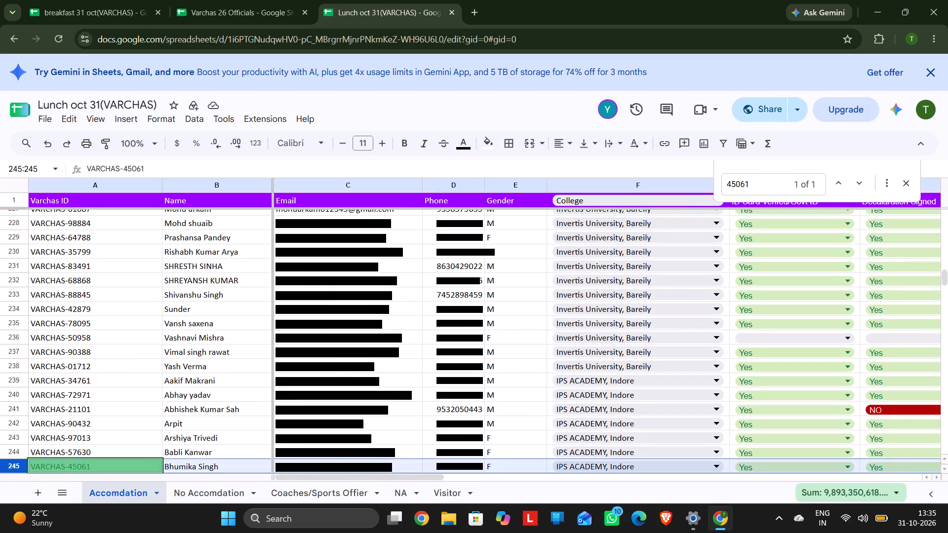
left_click(494, 146)
left_click(547, 197)
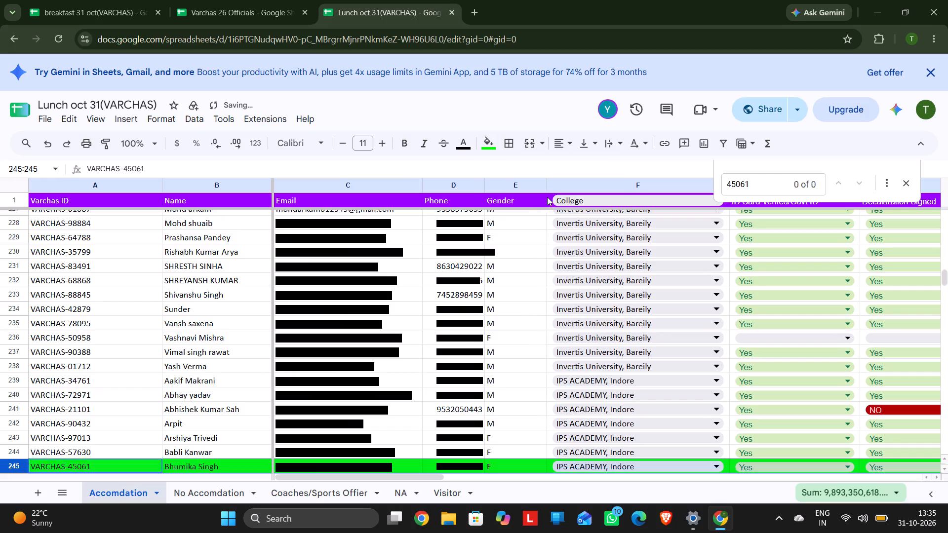
double_click(755, 192)
key("BackSpace")
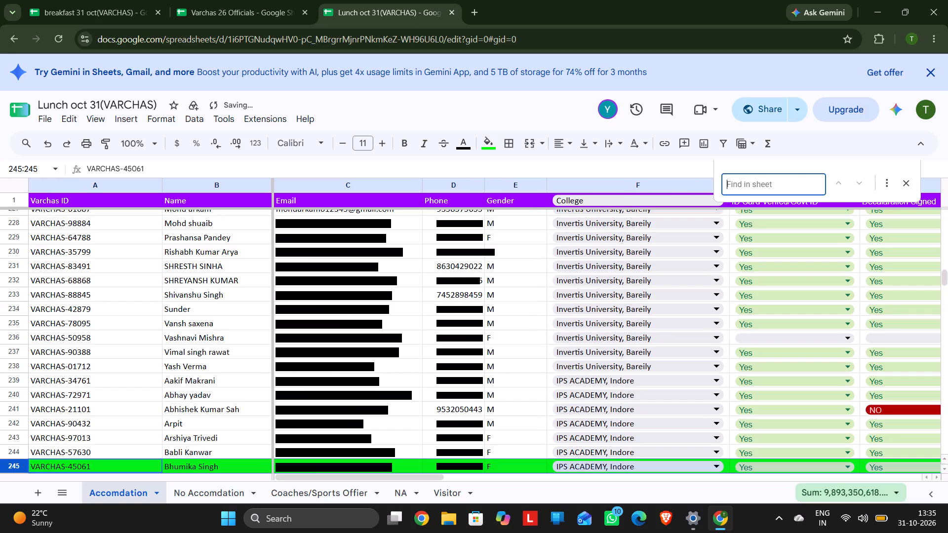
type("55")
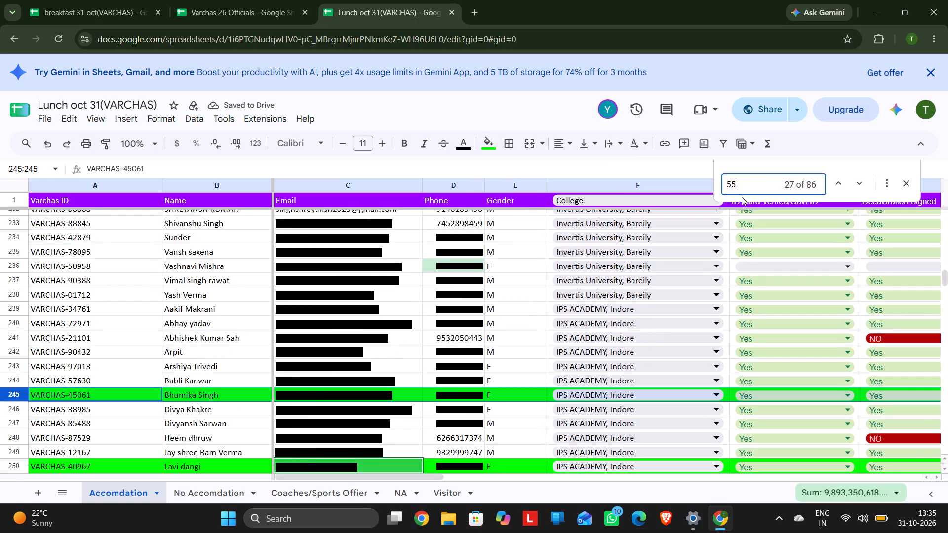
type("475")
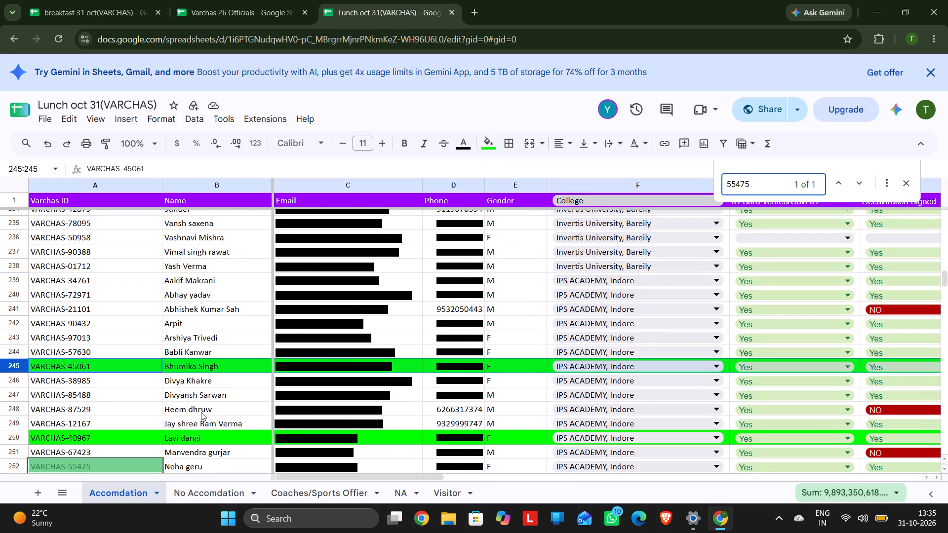
left_click_drag(19, 466, 338, 398)
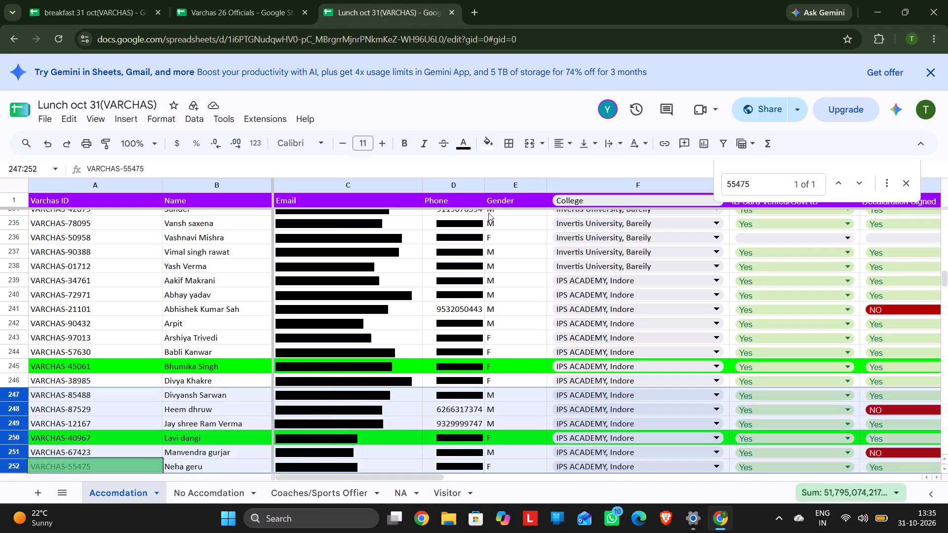
left_click_drag(492, 148, 544, 199)
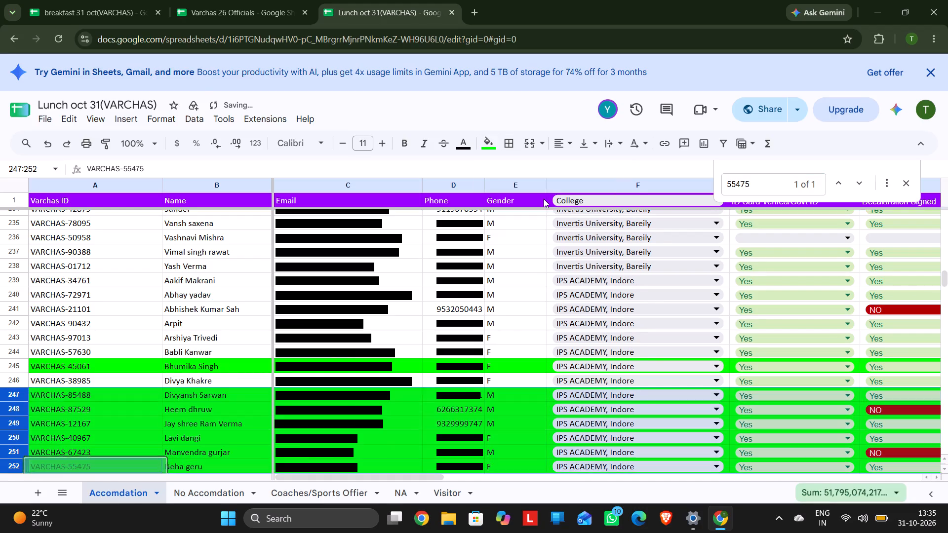
left_click(544, 199)
double_click(760, 179)
key("BackSpace")
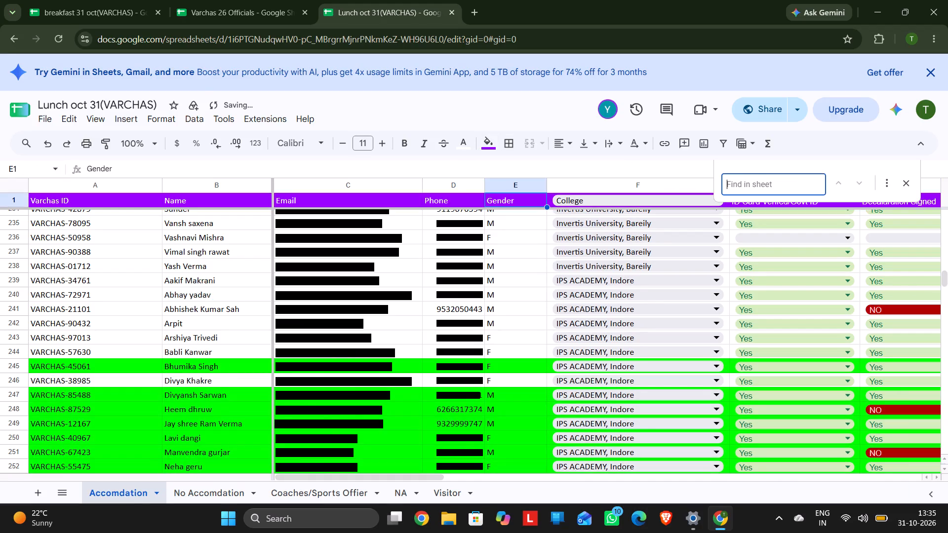
left_click(760, 179)
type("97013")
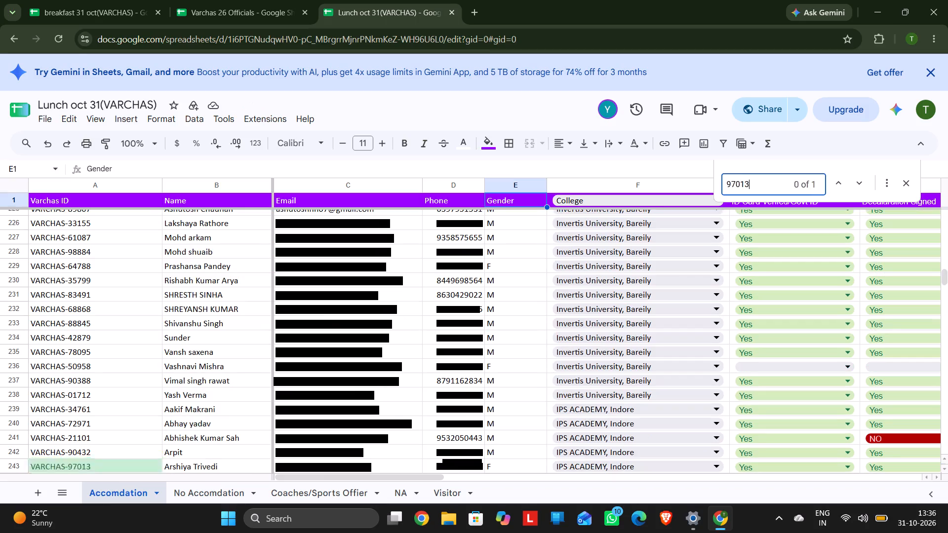
left_click(8, 466)
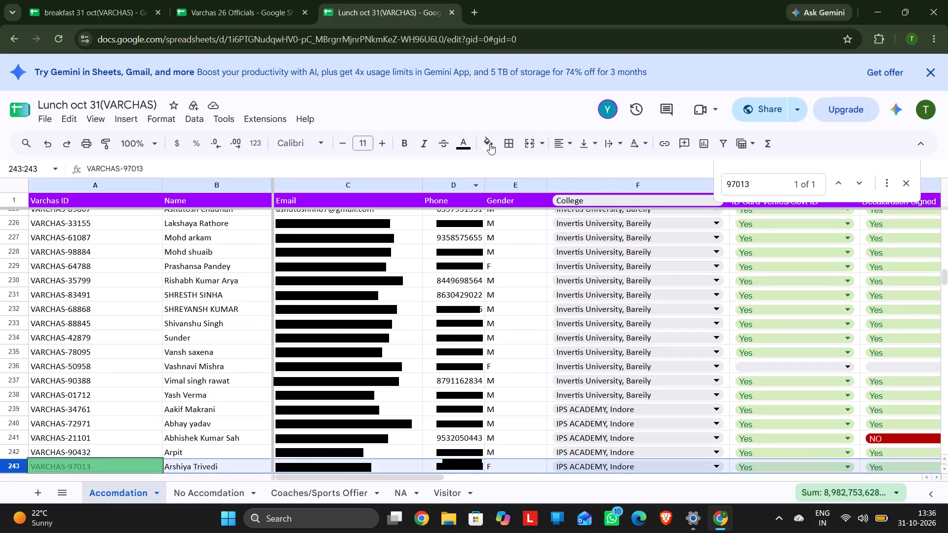
left_click_drag(490, 144, 544, 198)
left_click(544, 198)
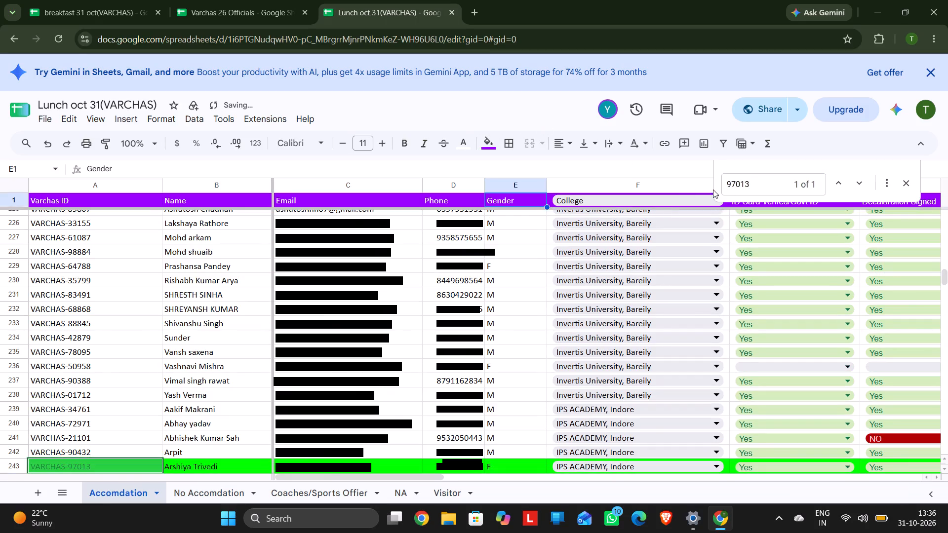
double_click(750, 184)
key("BackSpace")
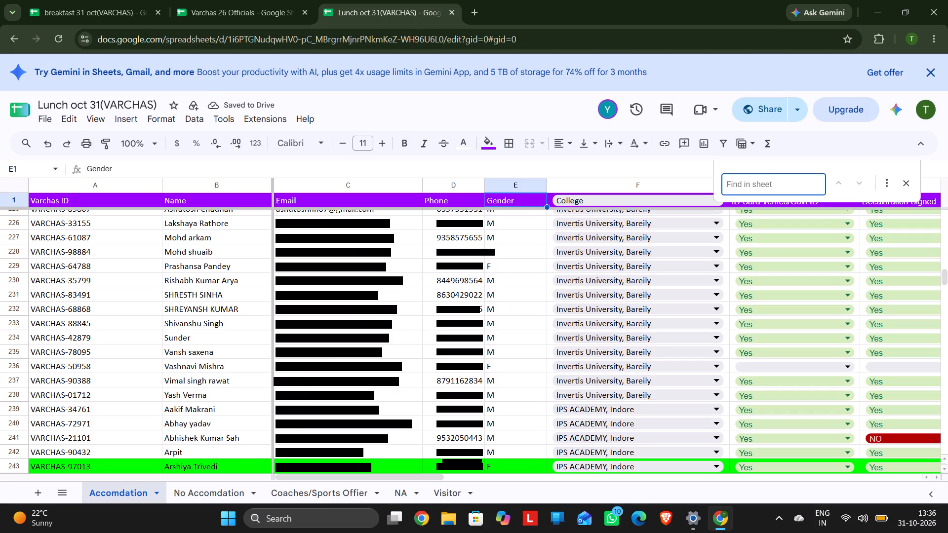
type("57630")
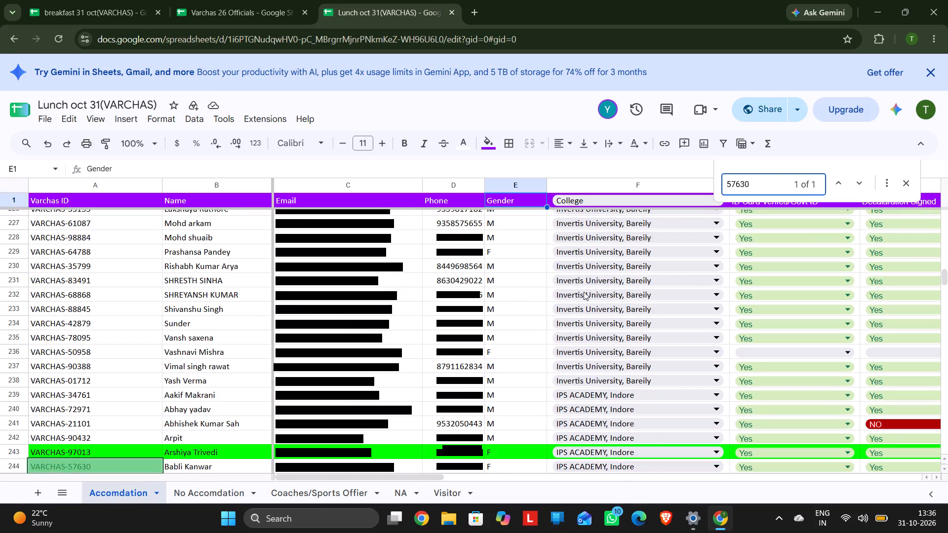
left_click(17, 465)
left_click(488, 139)
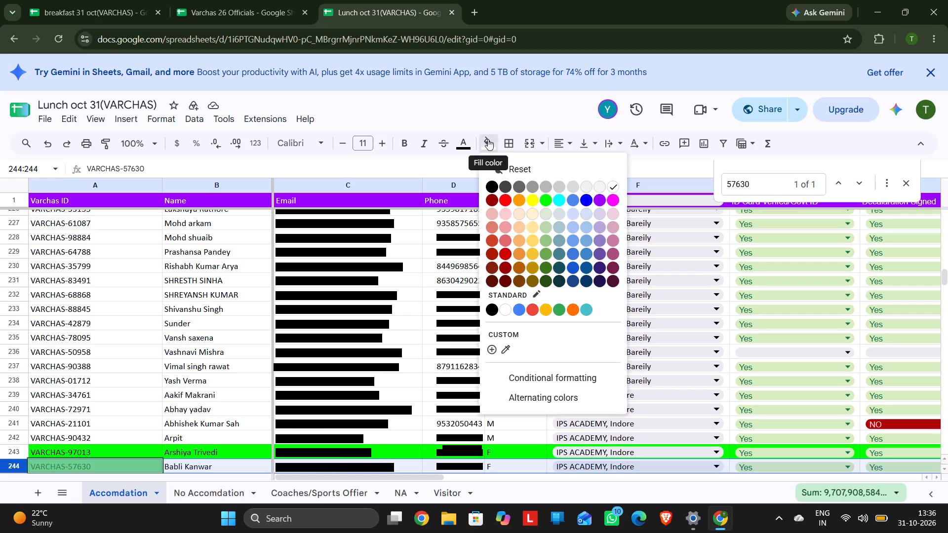
left_click(542, 196)
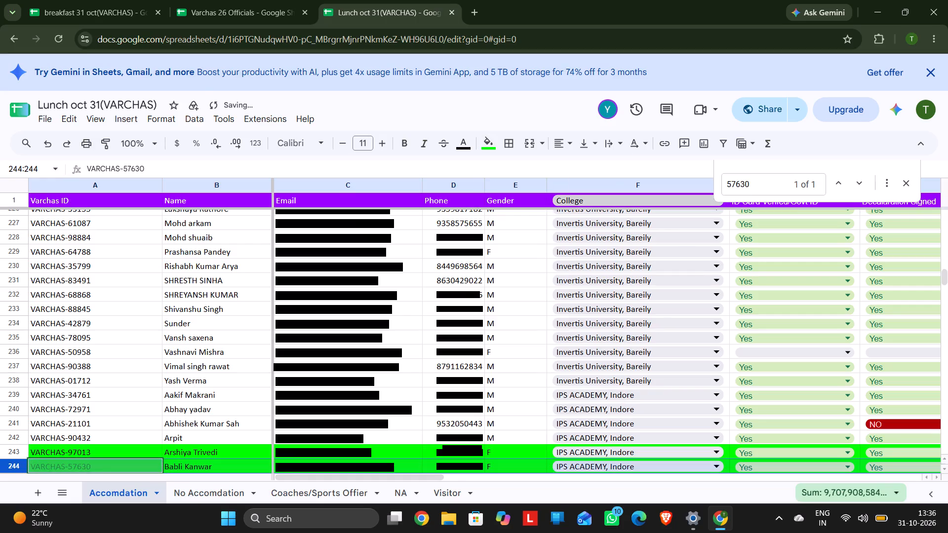
double_click(745, 190)
key("BackSpace")
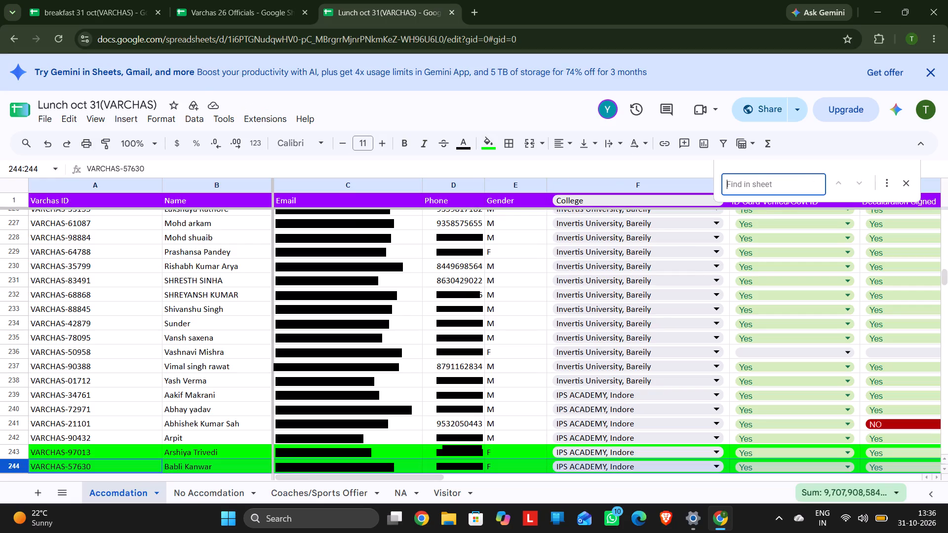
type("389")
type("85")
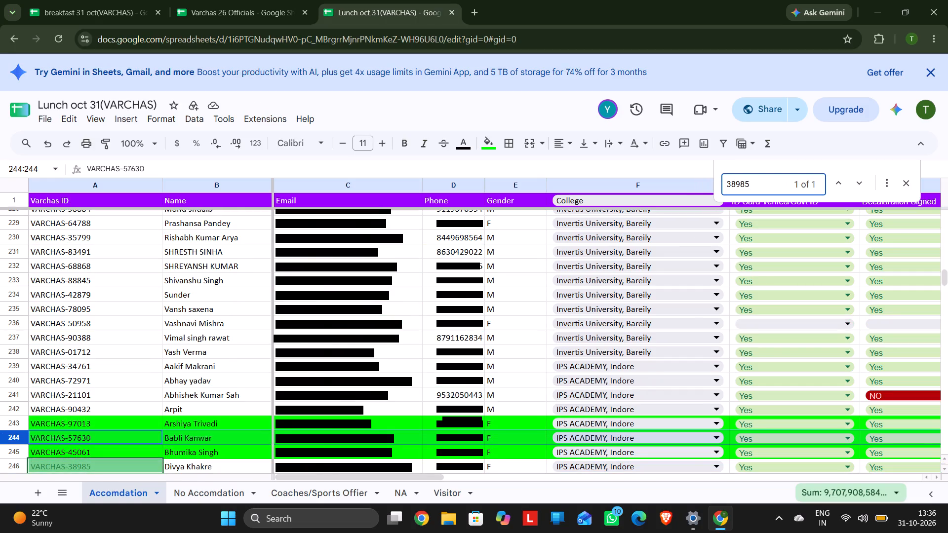
scroll(340, 388, "down", 1)
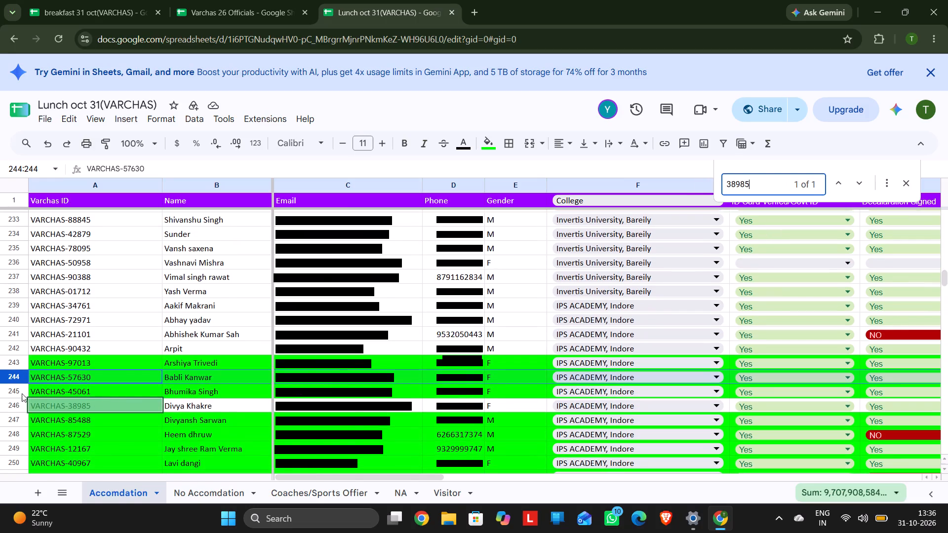
left_click(11, 404)
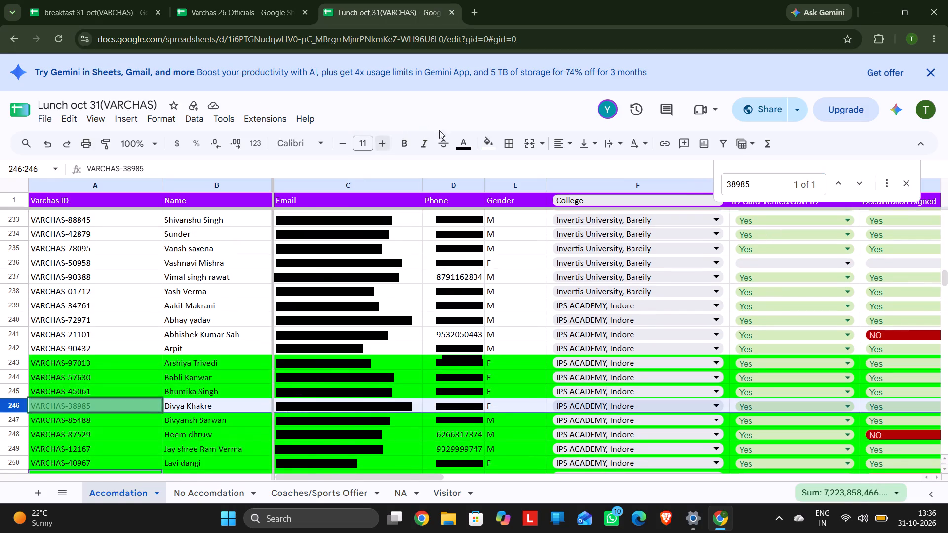
left_click(485, 140)
left_click(546, 199)
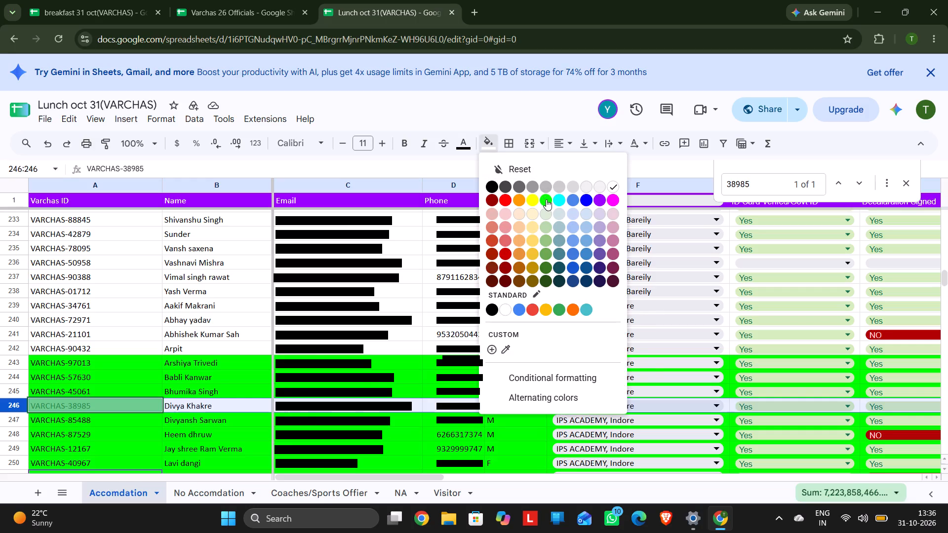
Review the row fills of the IPS ACADEMY, Indore participants and the neighbouring college groups on the Accomdation sheet.
scroll(500, 399, "down", 1)
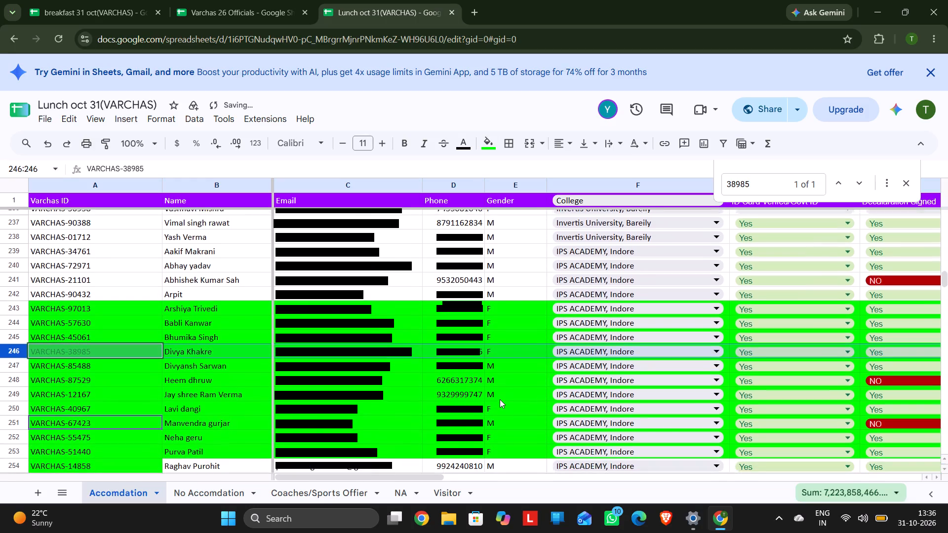
scroll(500, 399, "down", 2)
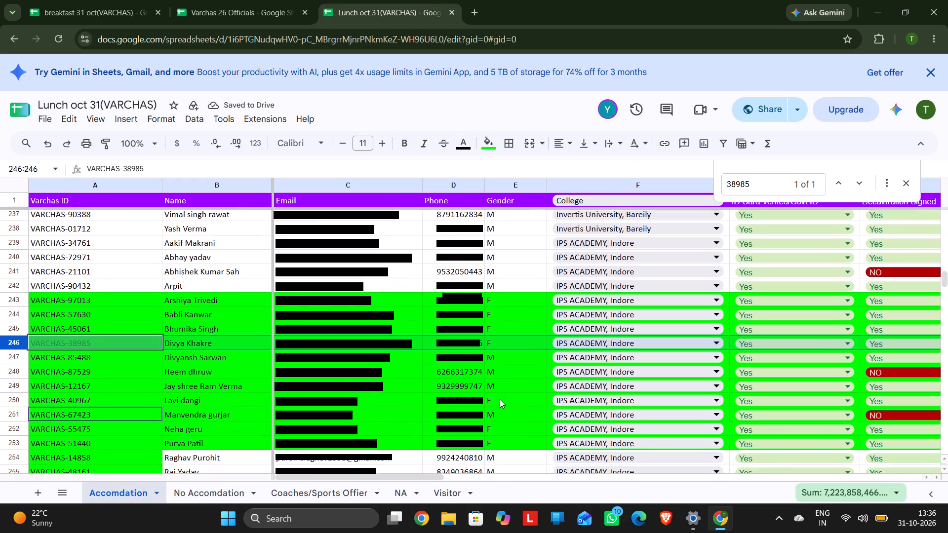
scroll(500, 399, "down", 1)
scroll(500, 399, "up", 1)
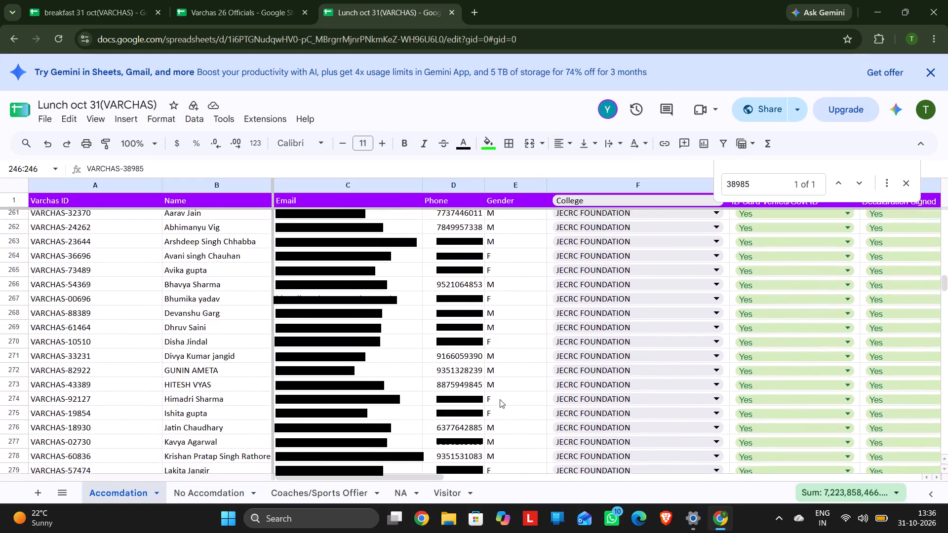
scroll(500, 399, "up", 2)
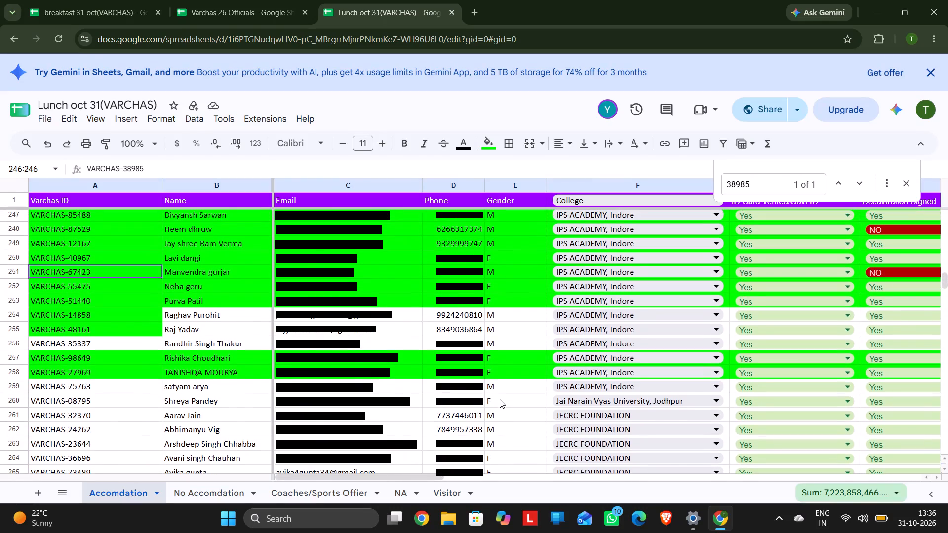
scroll(500, 399, "up", 2)
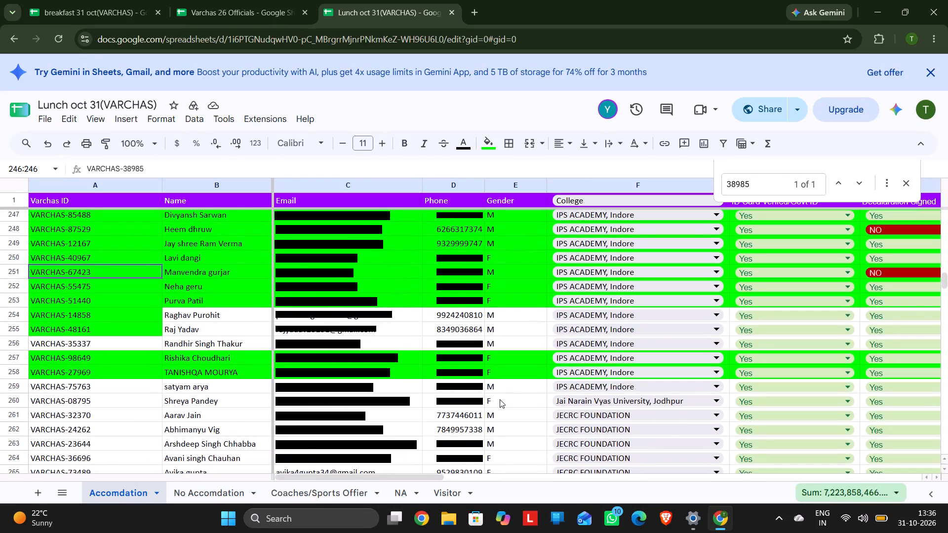
scroll(500, 399, "up", 1)
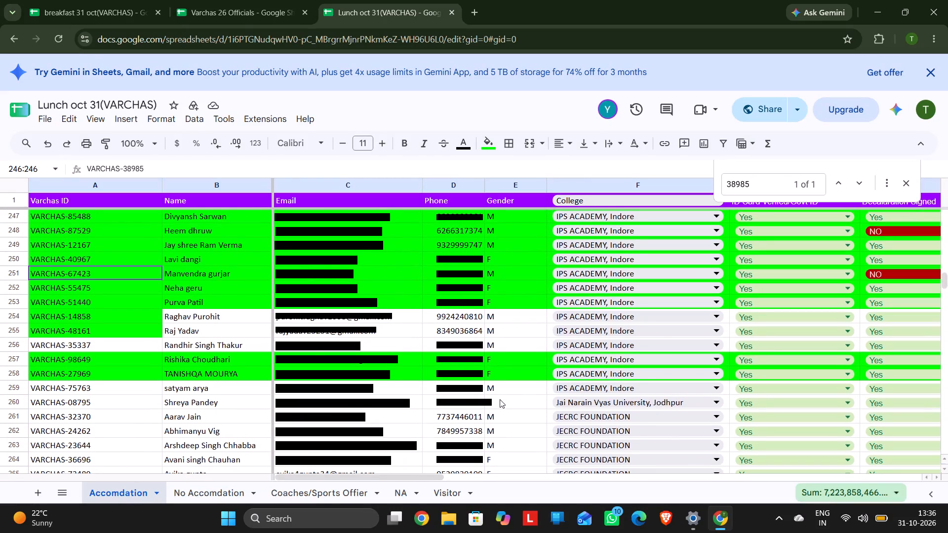
scroll(500, 399, "up", 1)
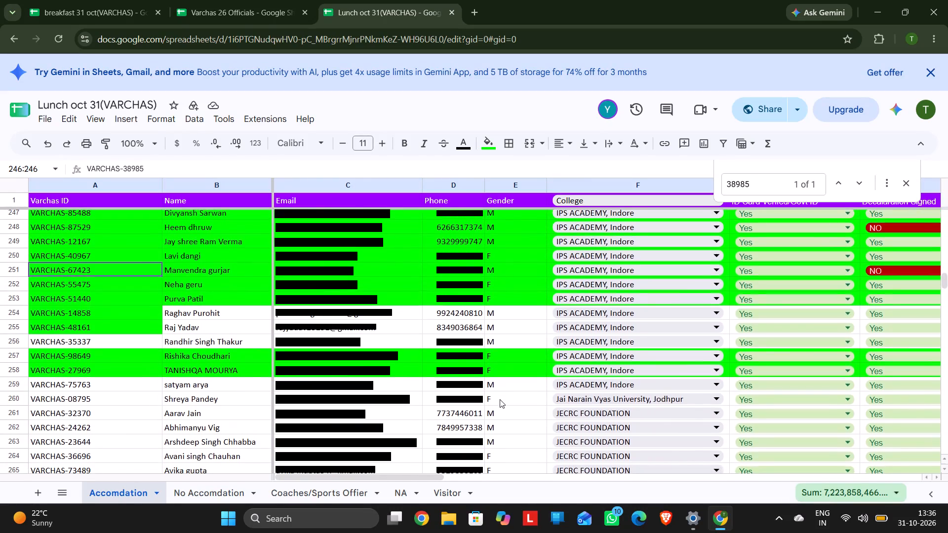
scroll(500, 399, "up", 2)
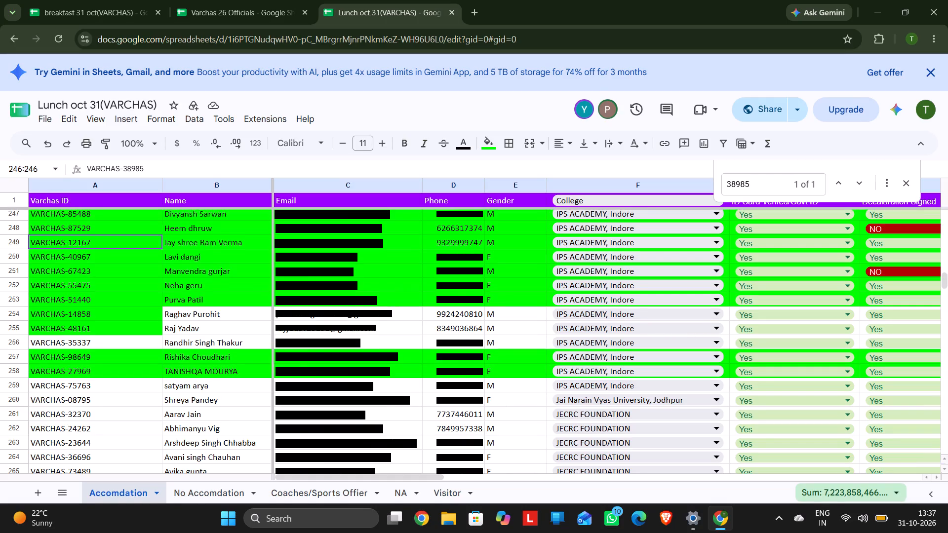
scroll(484, 324, "right", 1)
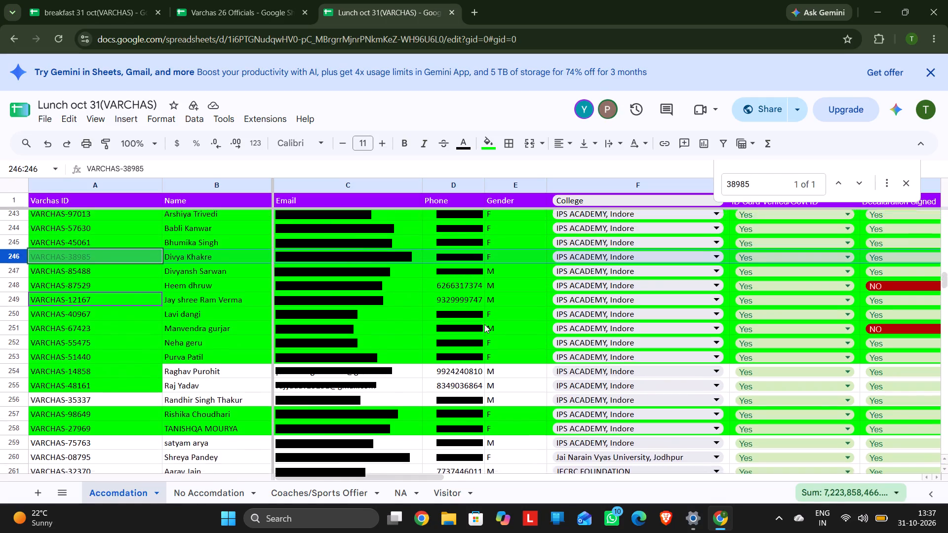
scroll(484, 324, "right", 1)
scroll(484, 324, "down", 3)
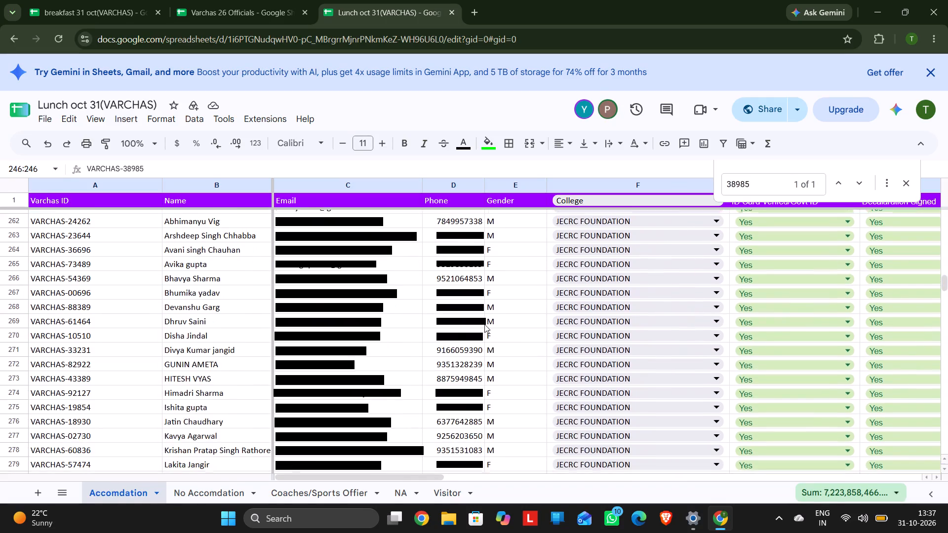
scroll(484, 324, "up", 10)
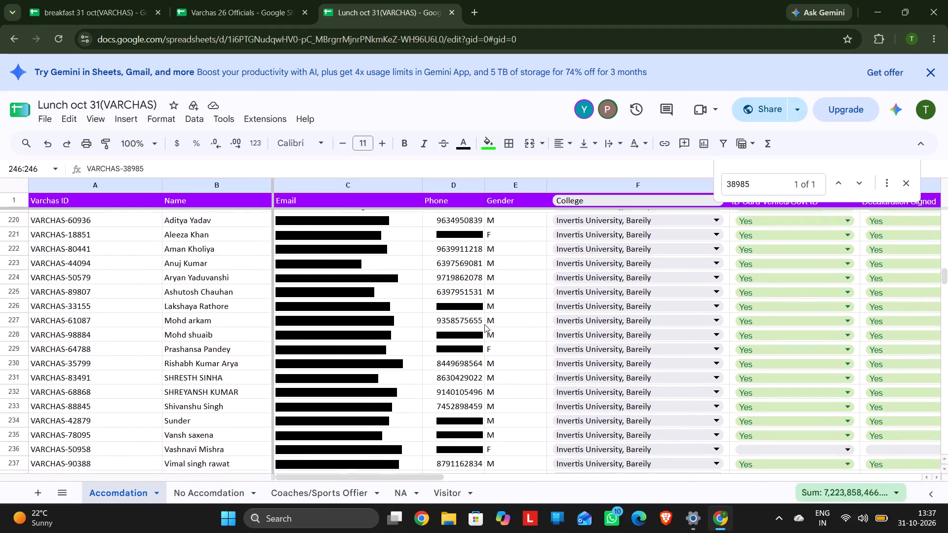
scroll(484, 324, "right", 2)
scroll(484, 324, "down", 1)
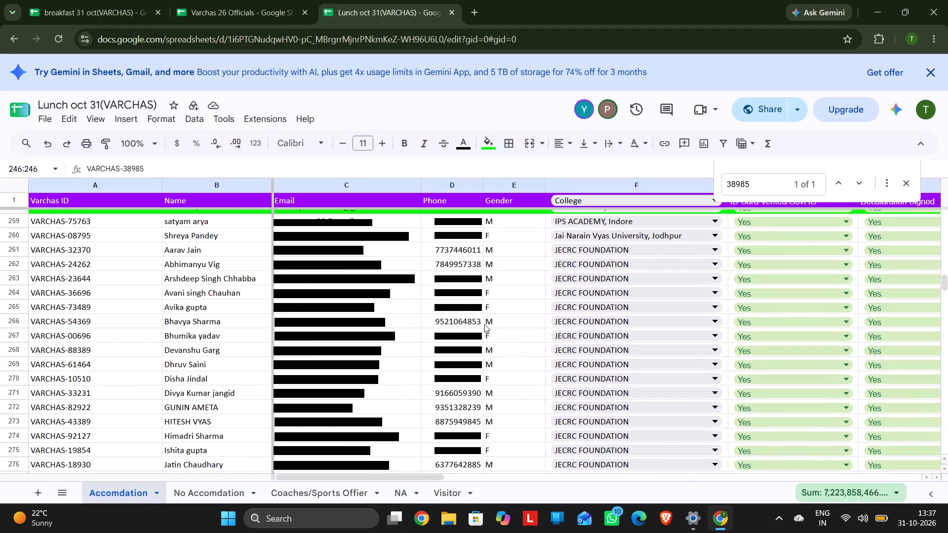
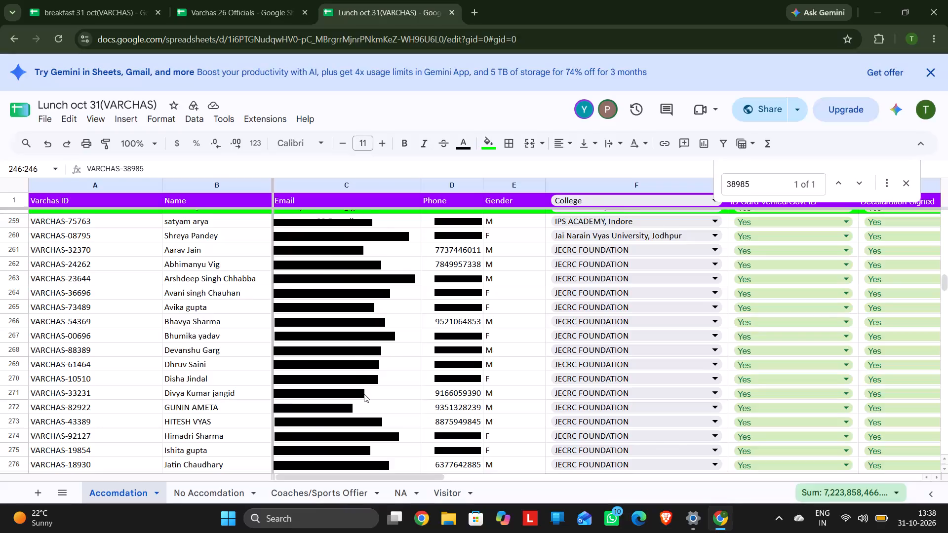
Review the row fills of the IPS ACADEMY, Indore participants and the adjacent JECRC FOUNDATION and Invertis University groups on the Accomdation sheet.
scroll(364, 394, "right", 1)
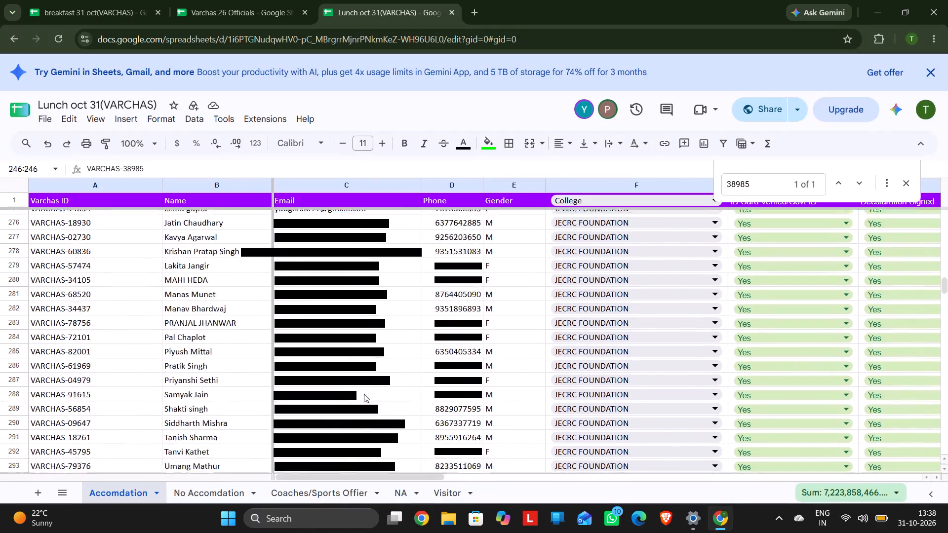
scroll(364, 394, "right", 1)
scroll(364, 394, "up", 4)
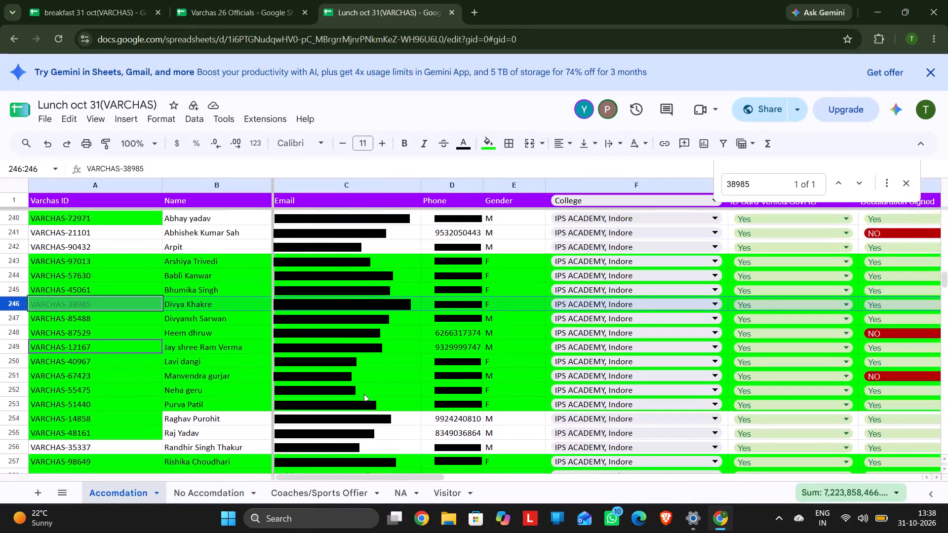
scroll(364, 394, "up", 2)
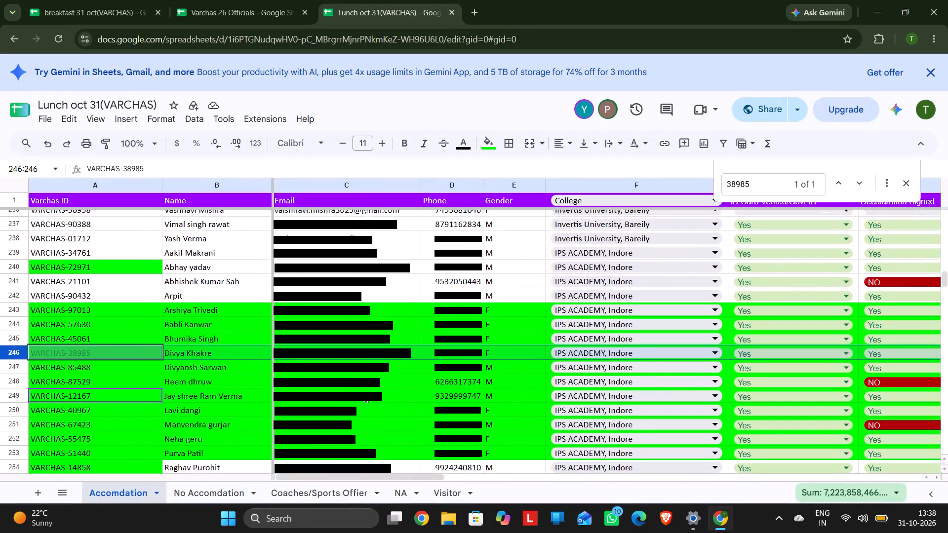
scroll(364, 394, "up", 3)
scroll(364, 394, "right", 2)
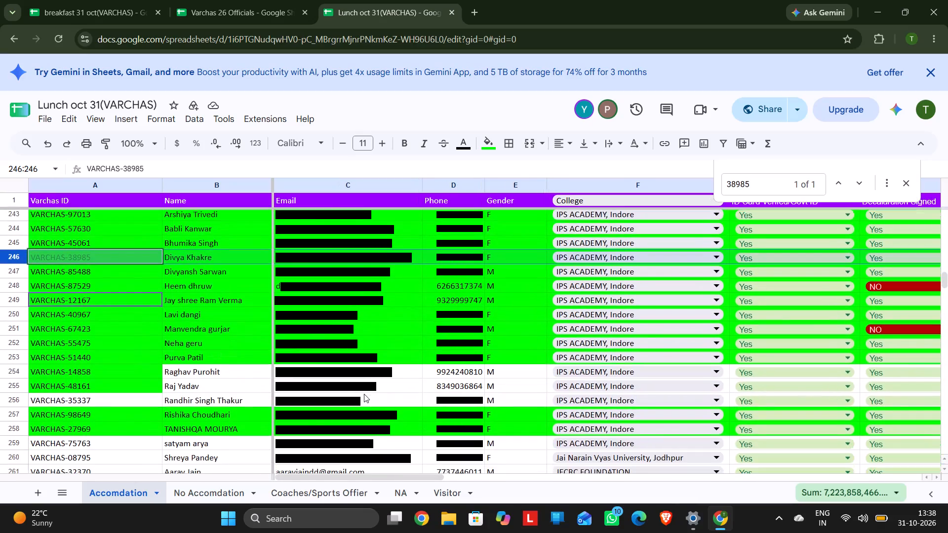
scroll(364, 394, "right", 1)
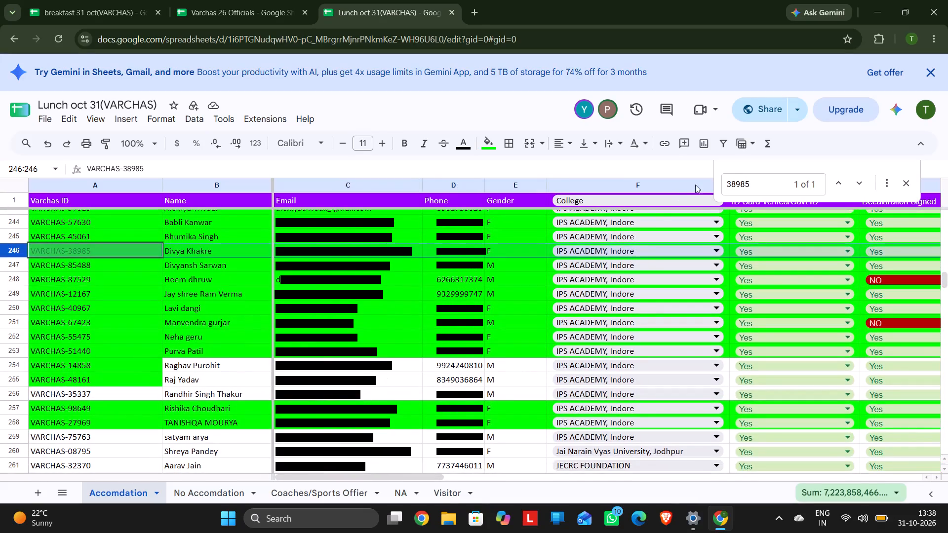
double_click(754, 181)
key("BackSpace")
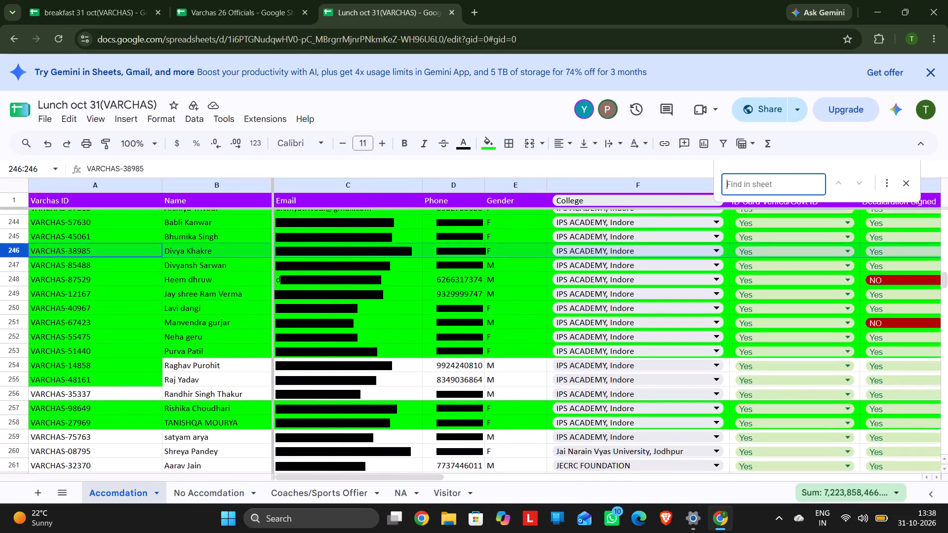
type("06")
type("388")
left_click(18, 460)
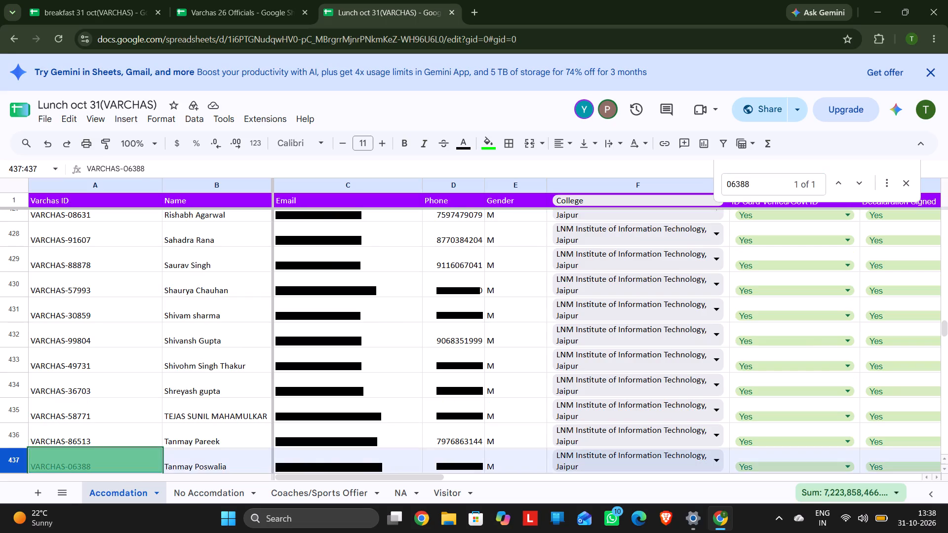
left_click(488, 148)
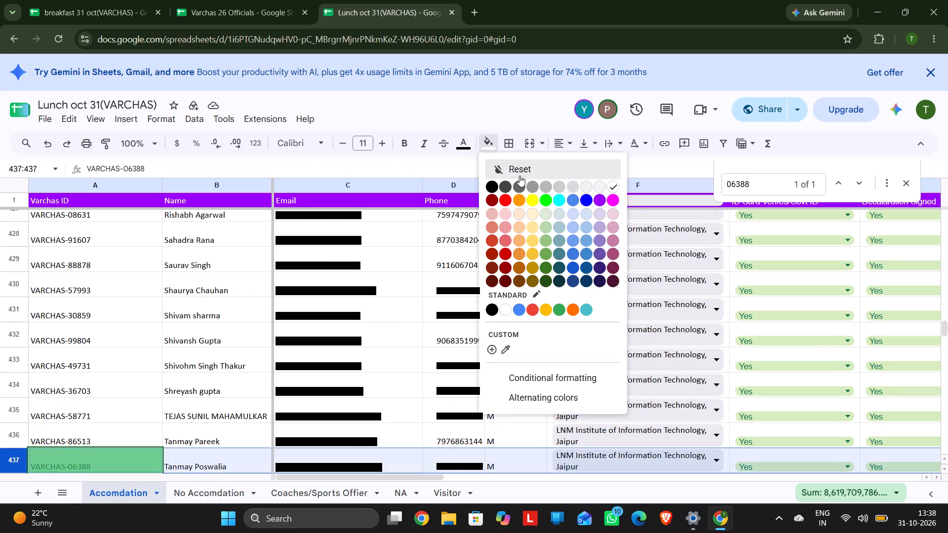
left_click(545, 200)
double_click(753, 177)
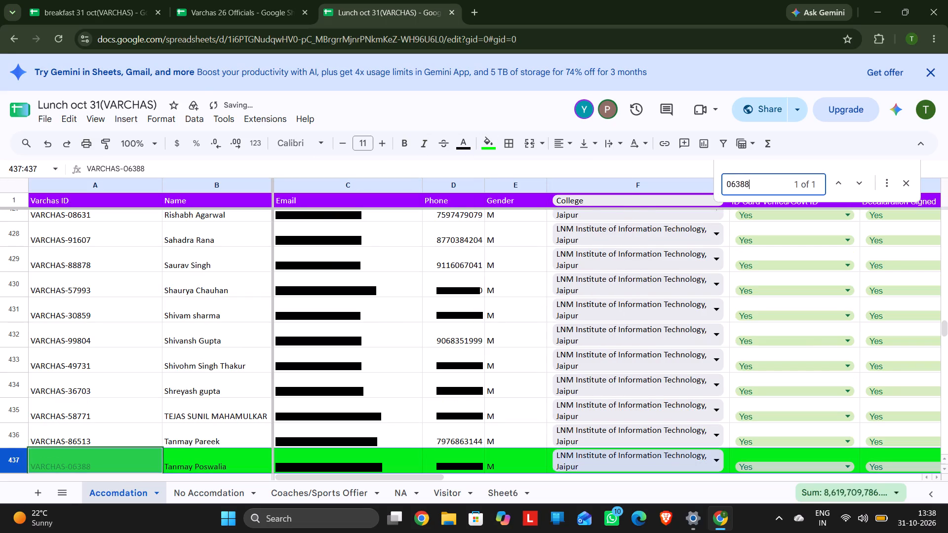
key("BackSpace")
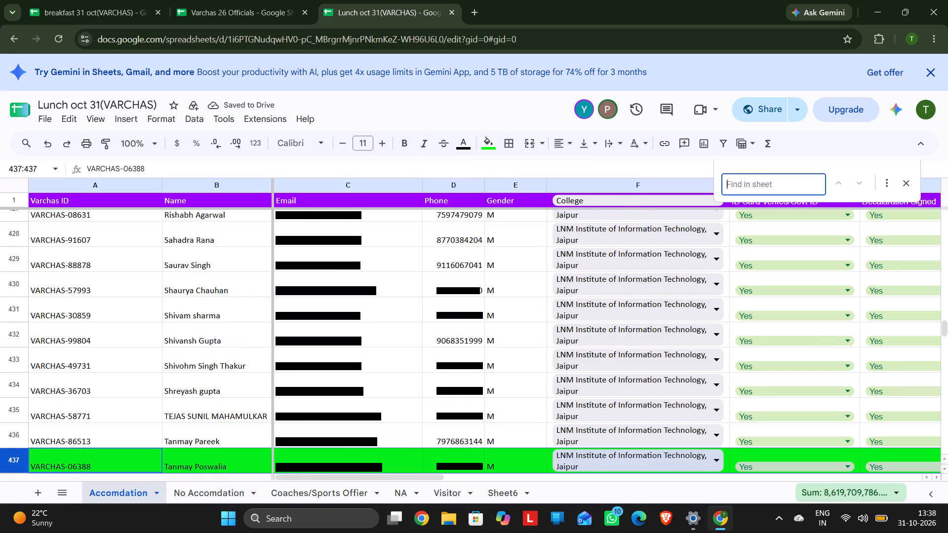
type("72554")
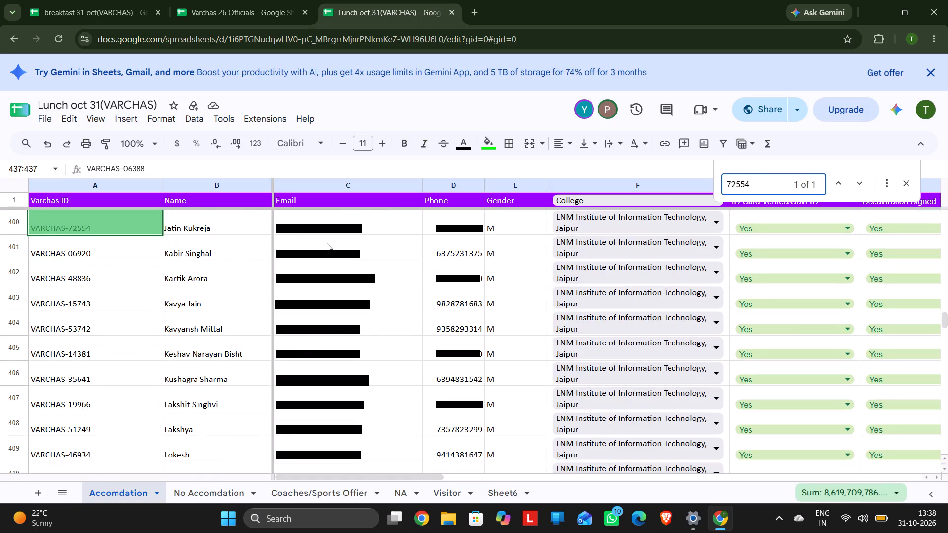
left_click(12, 221)
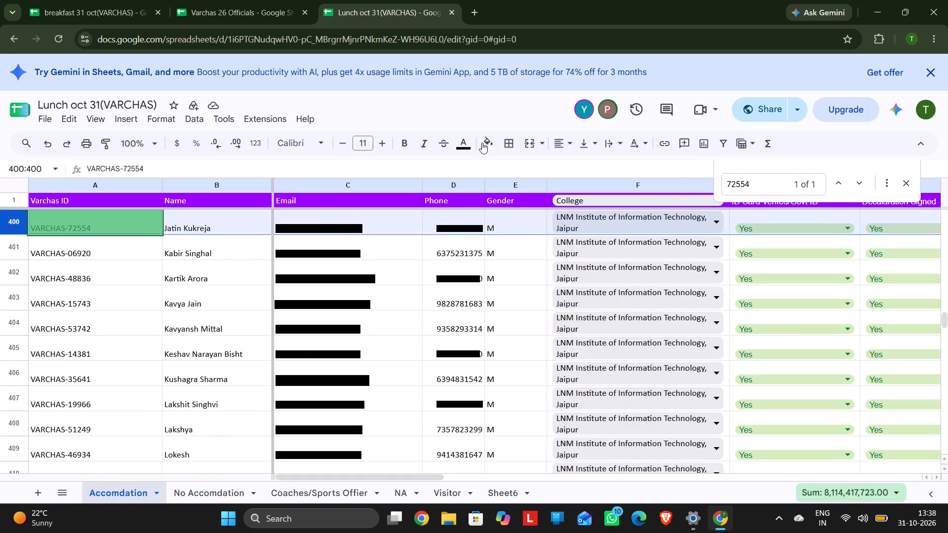
left_click_drag(500, 146, 490, 145)
left_click(490, 145)
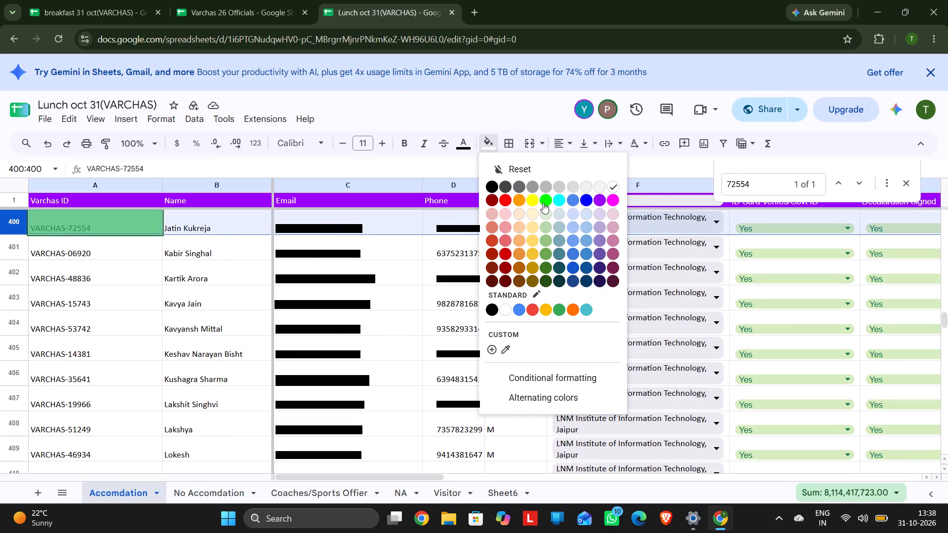
left_click(544, 203)
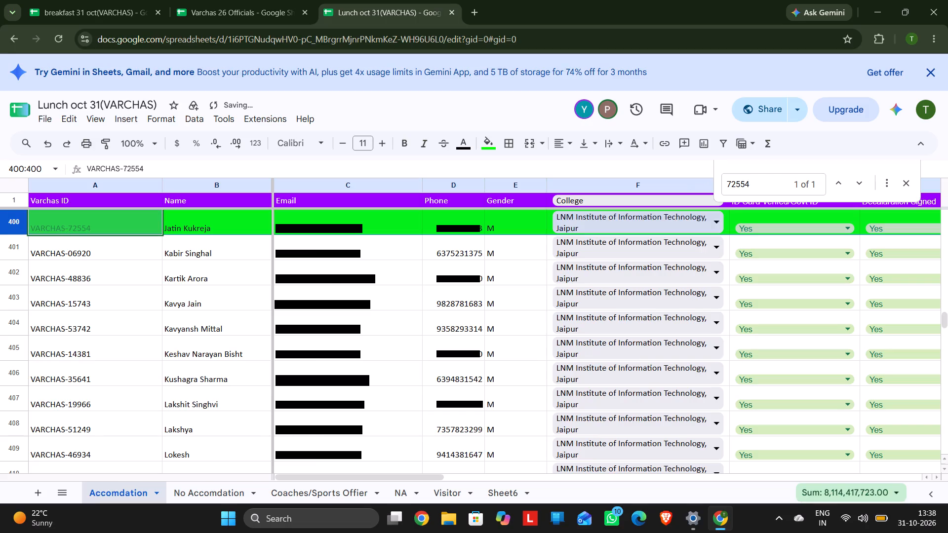
double_click(752, 184)
key("BackSpace")
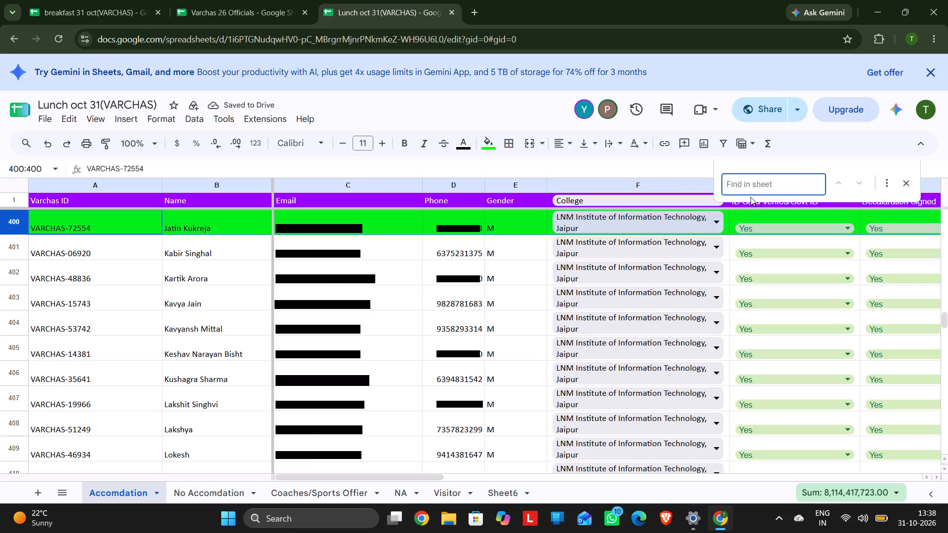
type("80142")
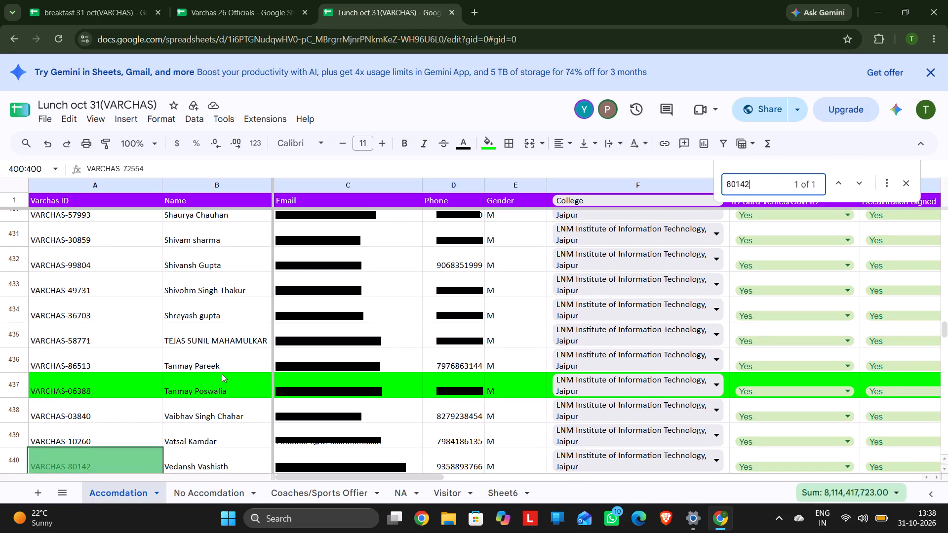
left_click(18, 458)
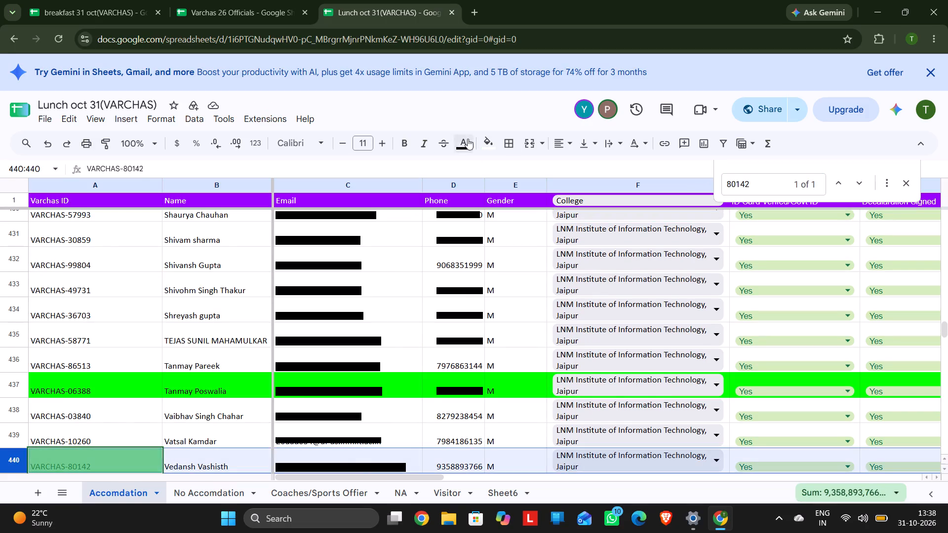
left_click(483, 141)
left_click(544, 203)
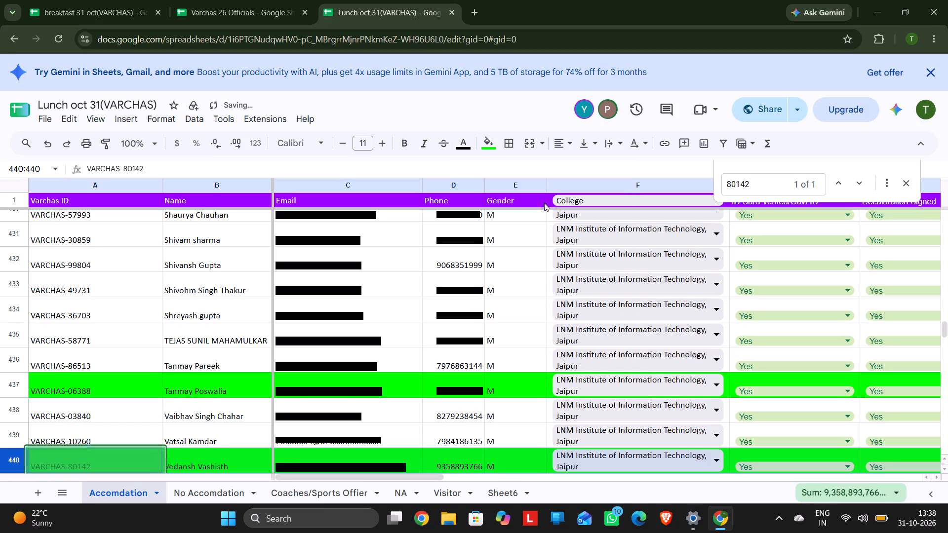
double_click(760, 190)
key("BackSpace")
left_click(760, 190)
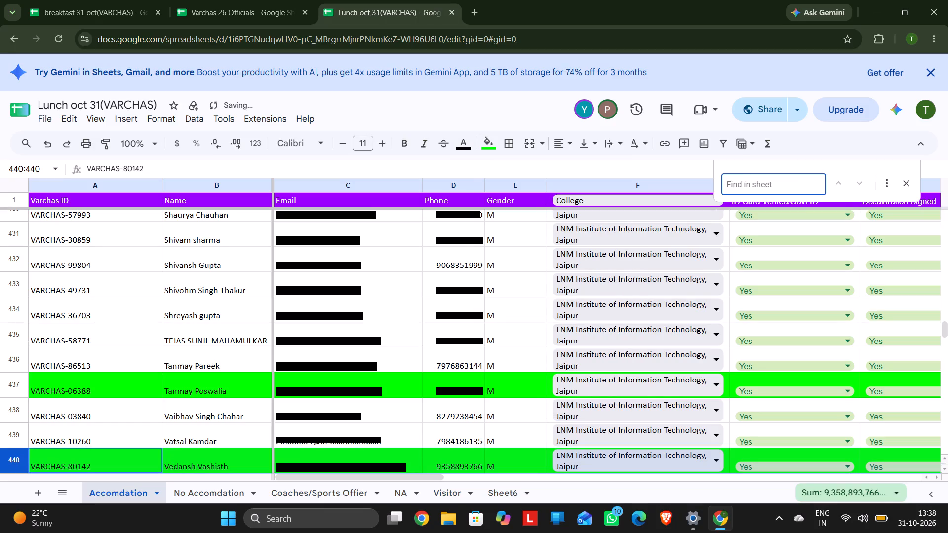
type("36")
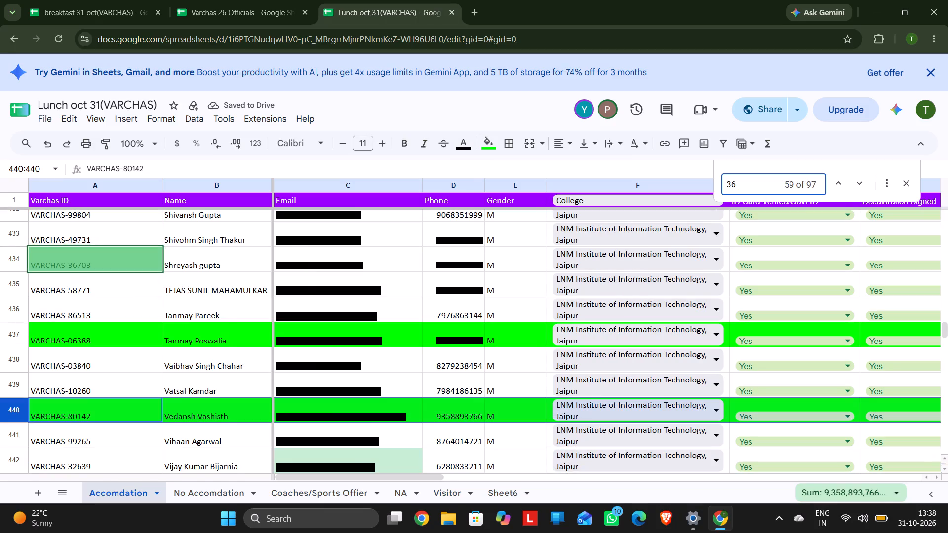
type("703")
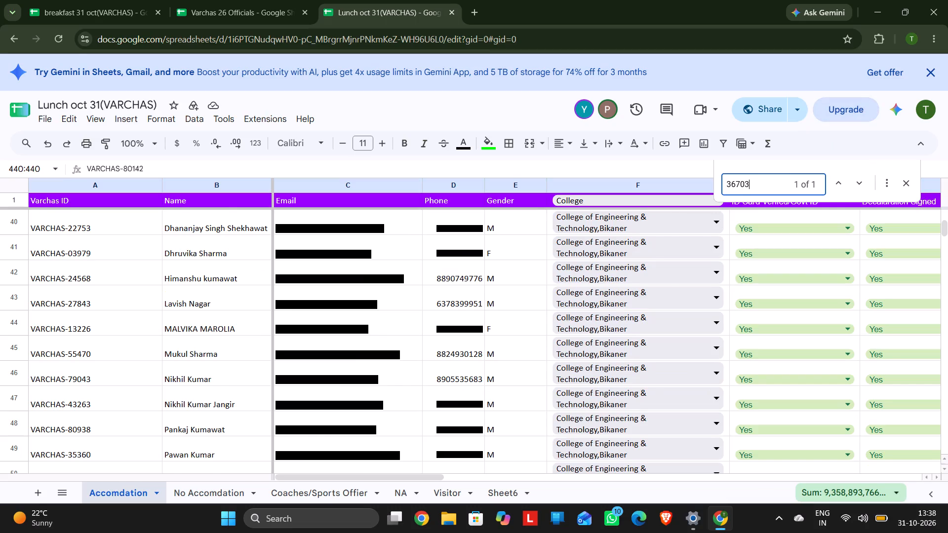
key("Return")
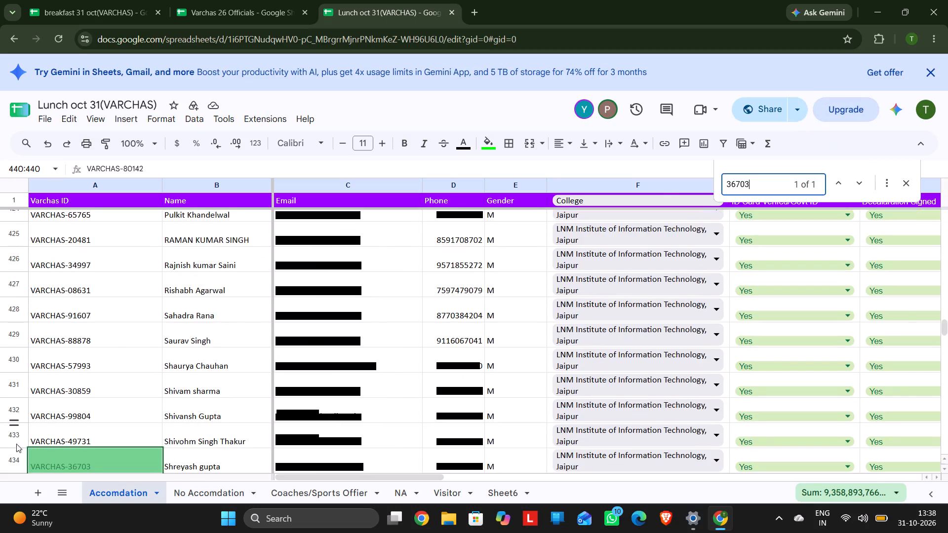
left_click(15, 454)
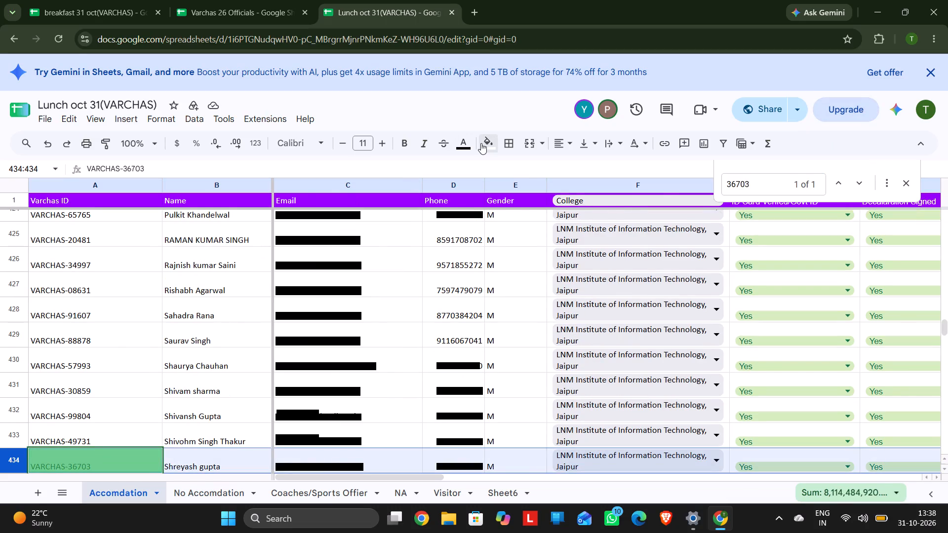
left_click(481, 143)
left_click(544, 196)
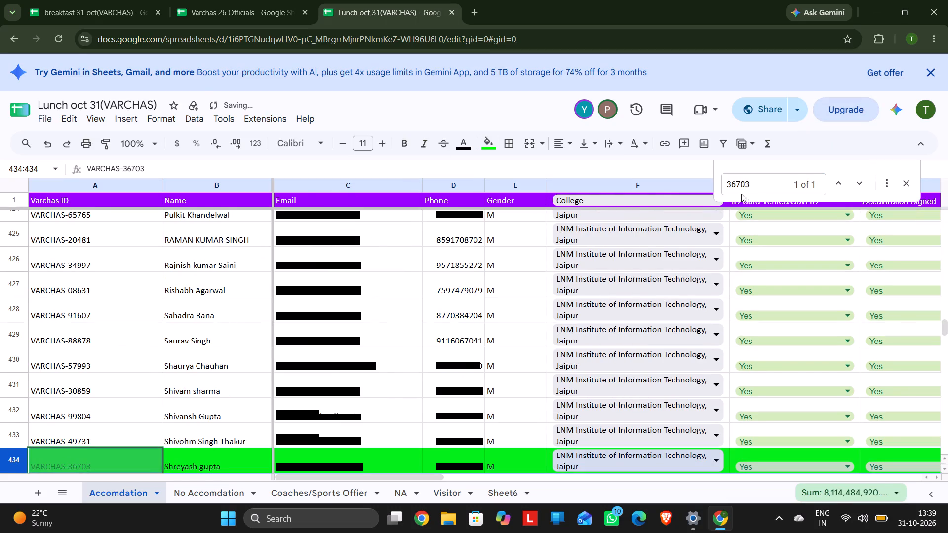
Clear the search term and look through the Accomdation sheet to check which participants' rows are filled green.
double_click(753, 190)
key("BackSpace")
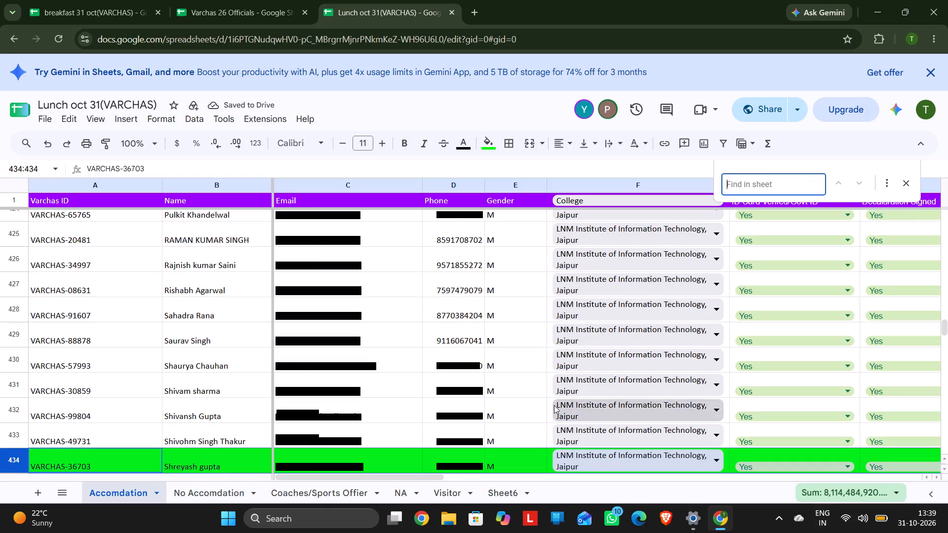
scroll(398, 365, "down", 1)
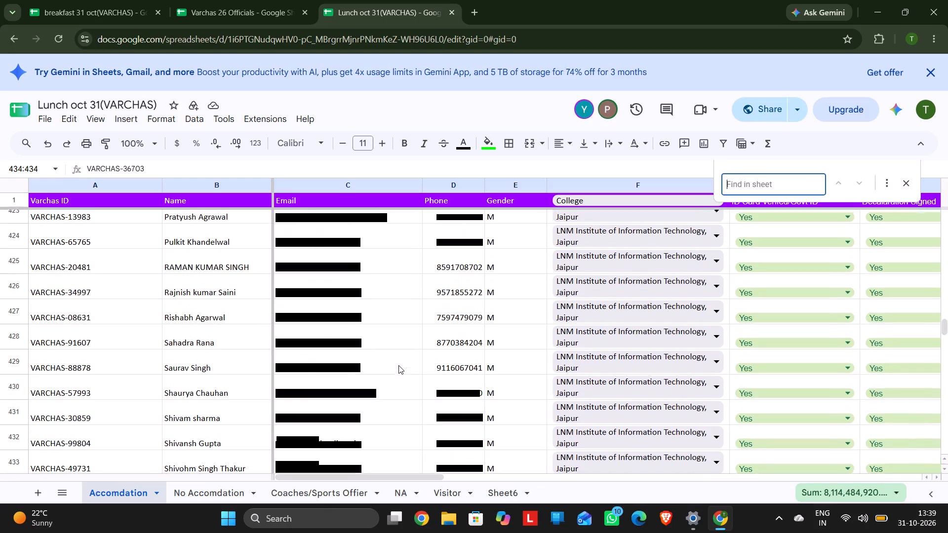
scroll(398, 365, "down", 1)
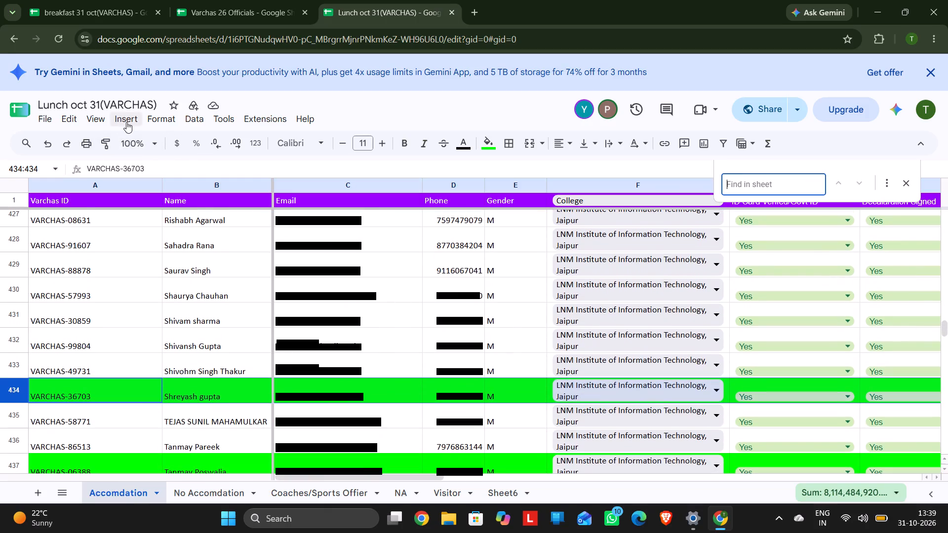
scroll(184, 341, "down", 1)
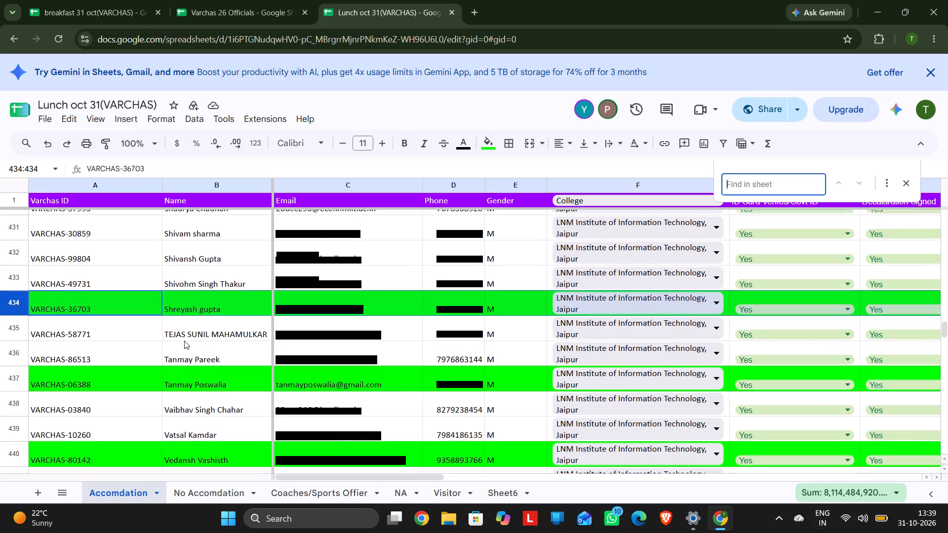
scroll(184, 341, "down", 2)
scroll(184, 341, "up", 2)
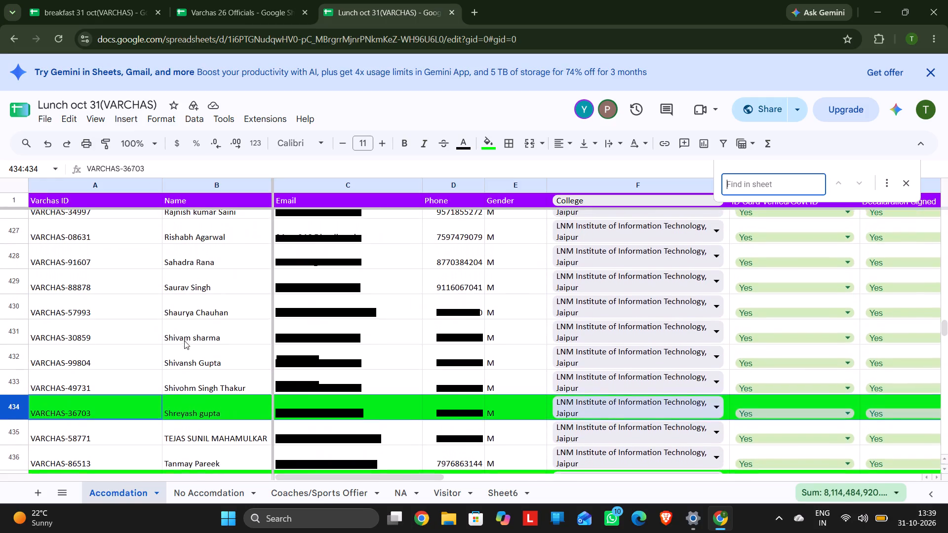
left_click(742, 185)
scroll(462, 357, "up", 8)
scroll(462, 357, "right", 1)
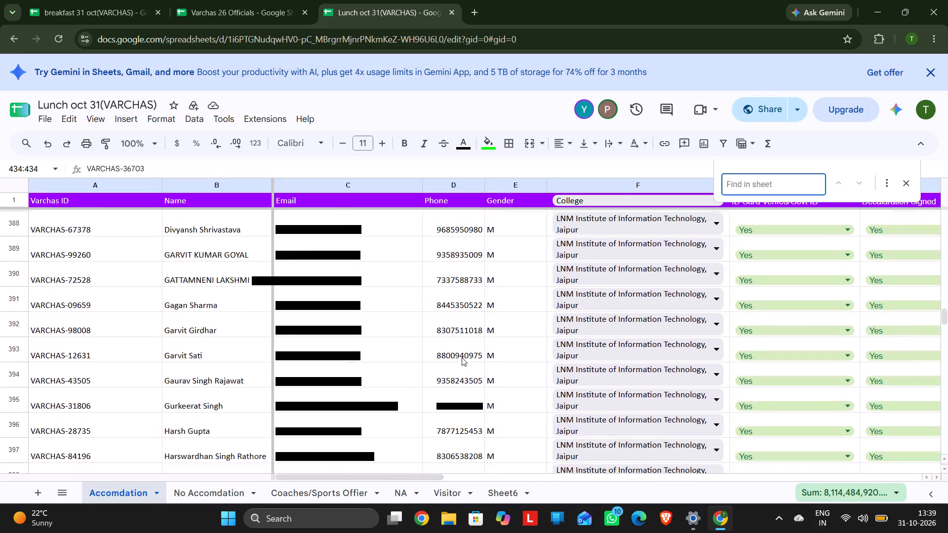
scroll(462, 357, "right", 1)
scroll(462, 357, "up", 1)
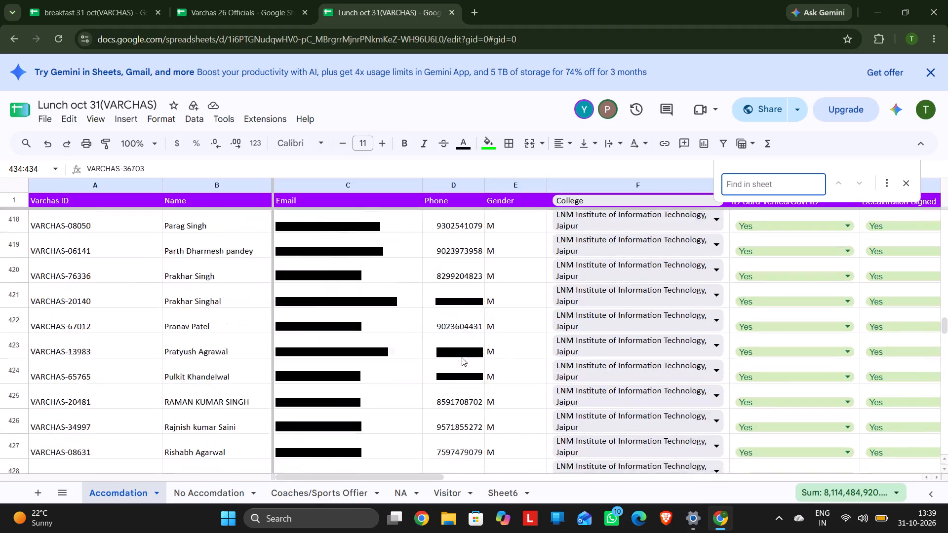
scroll(462, 357, "down", 2)
scroll(462, 357, "up", 11)
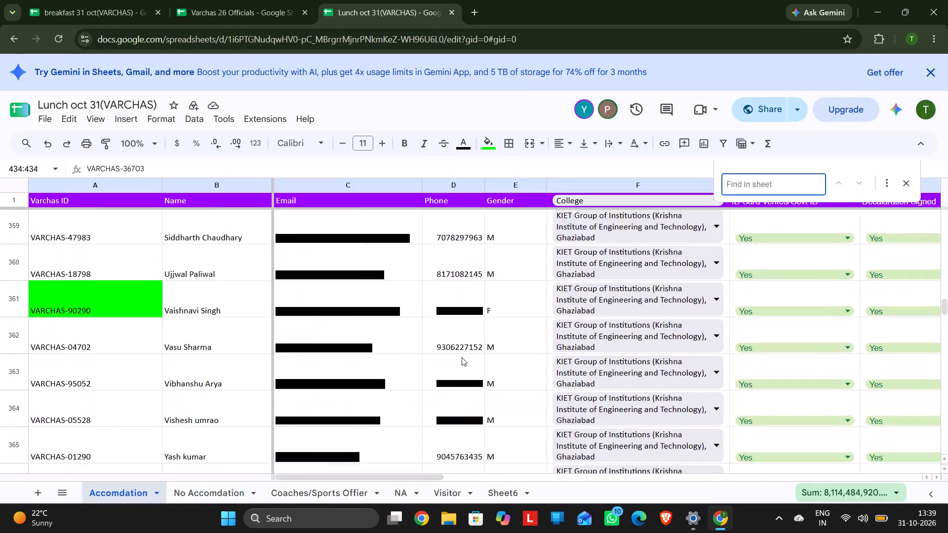
scroll(462, 357, "up", 7)
scroll(462, 357, "down", 2)
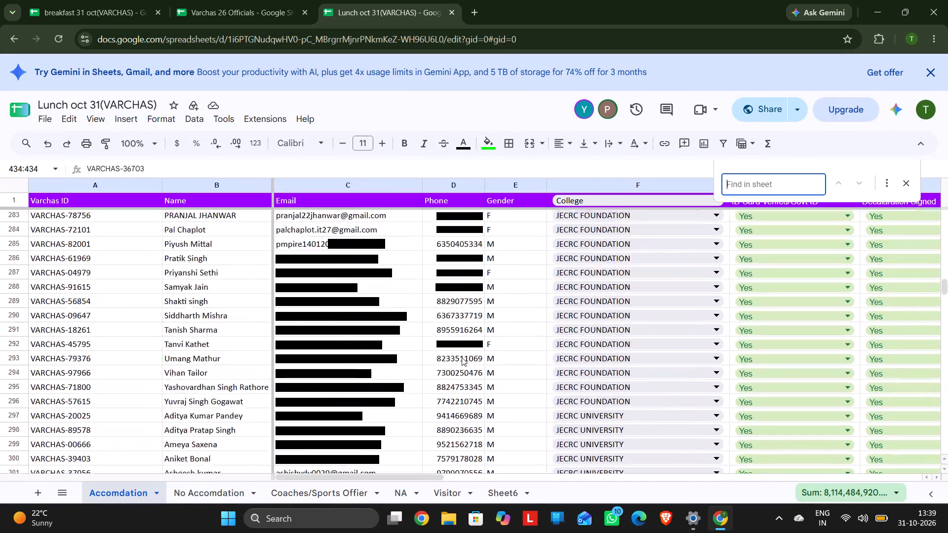
scroll(462, 357, "up", 13)
scroll(462, 357, "down", 3)
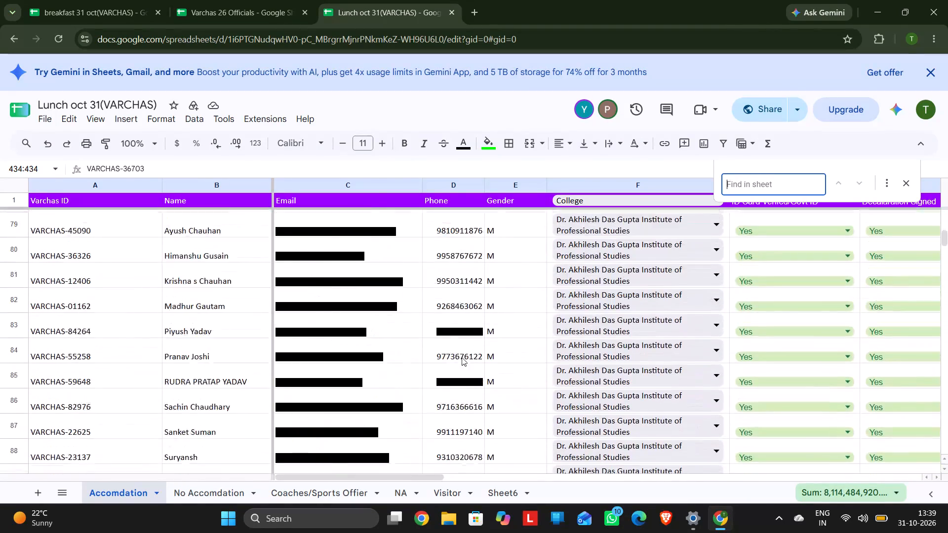
scroll(462, 357, "down", 8)
scroll(462, 357, "up", 3)
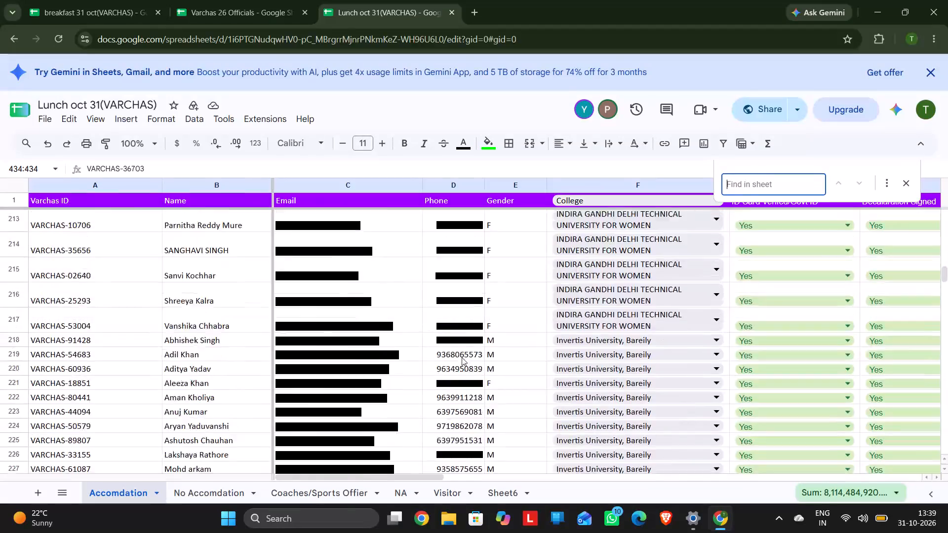
scroll(462, 357, "up", 5)
scroll(462, 357, "down", 1)
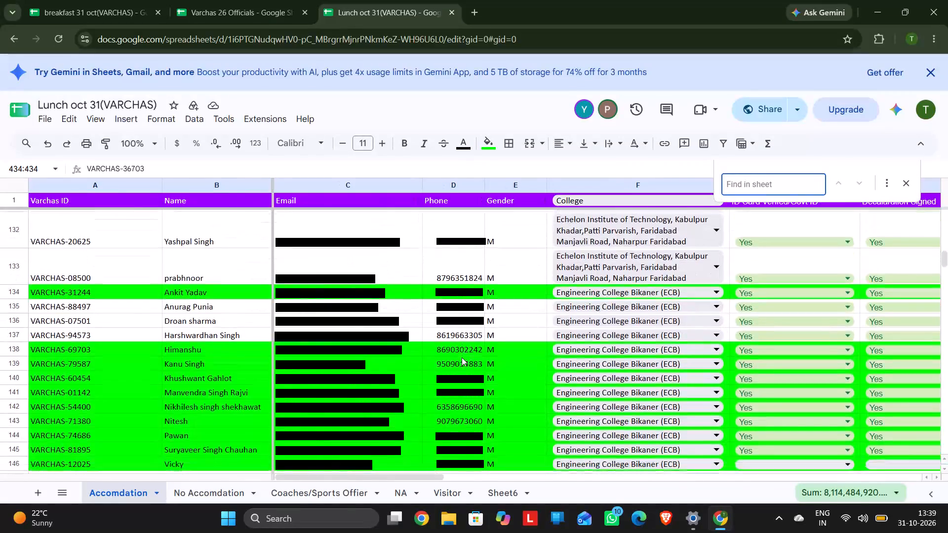
scroll(462, 357, "down", 1)
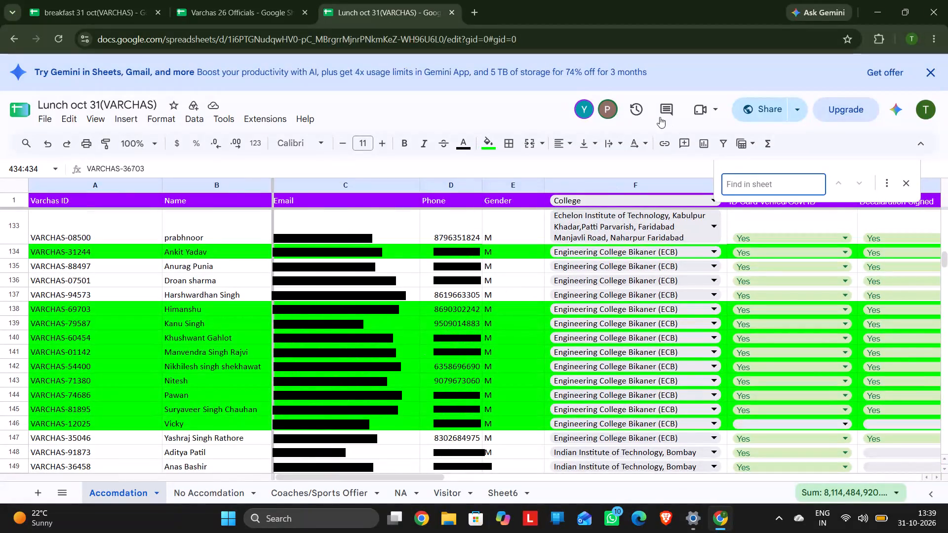
Open the spreadsheet's version history, expand the current version's detailed versions and examine who edited it and when.
left_click(632, 108)
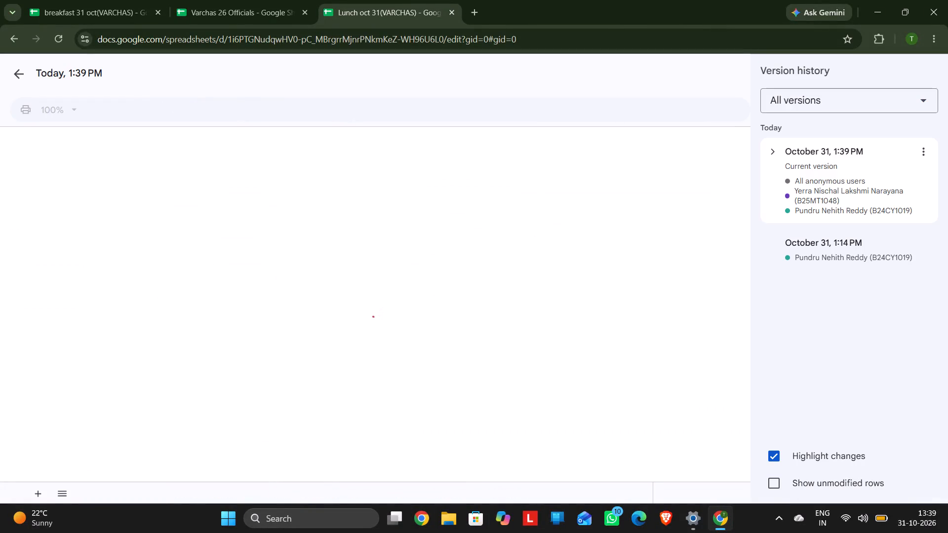
scroll(492, 327, "down", 1)
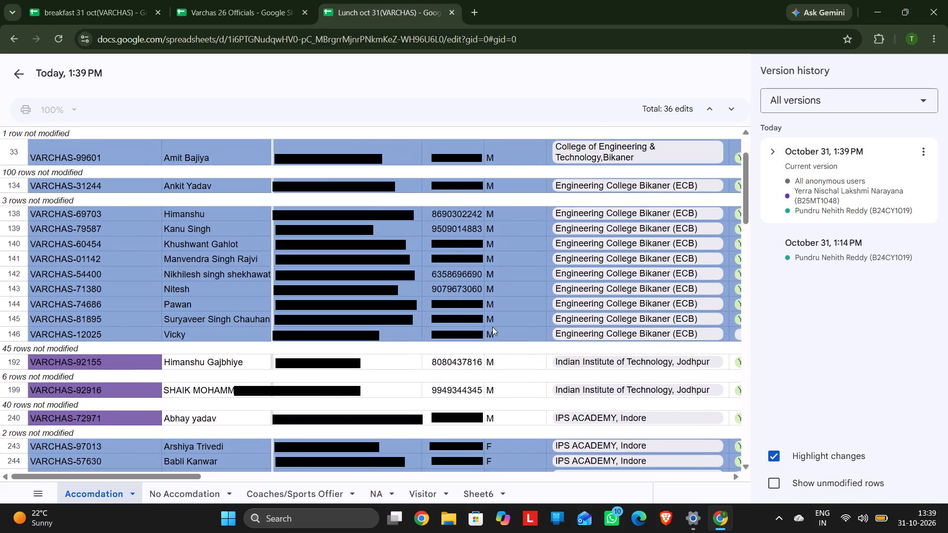
scroll(492, 327, "left", 1)
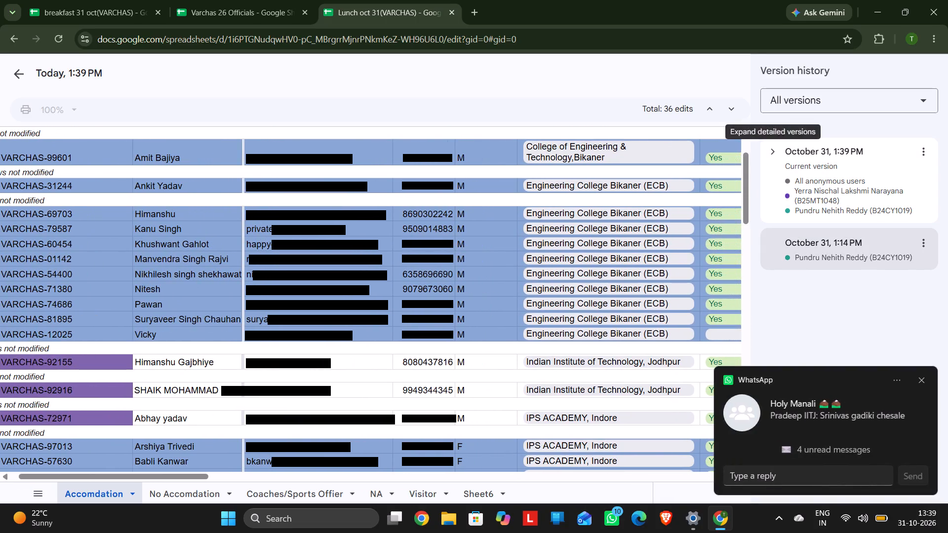
left_click(764, 156)
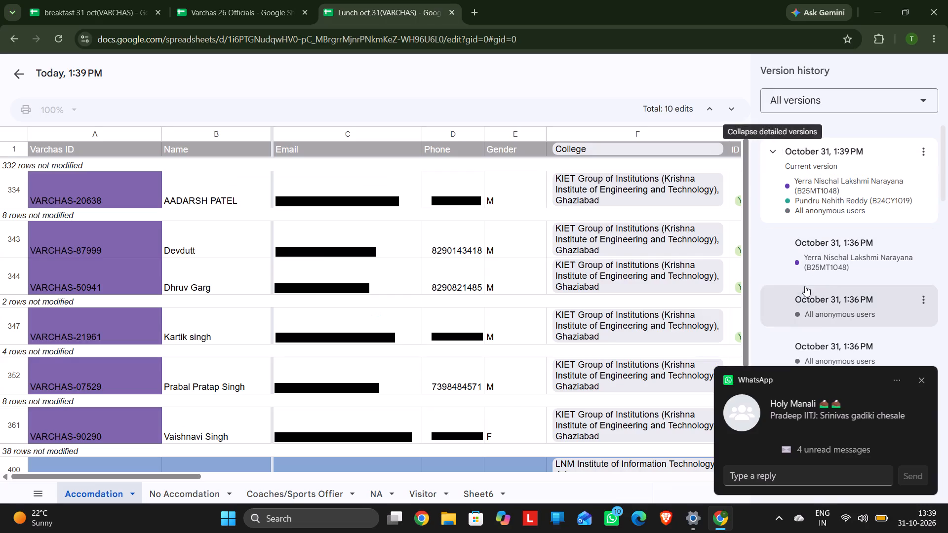
scroll(805, 286, "down", 5)
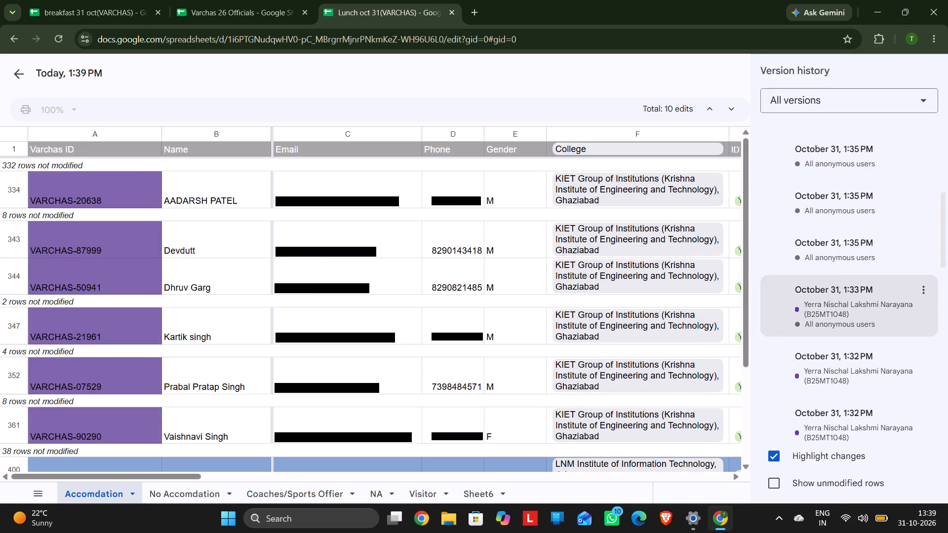
scroll(805, 286, "down", 6)
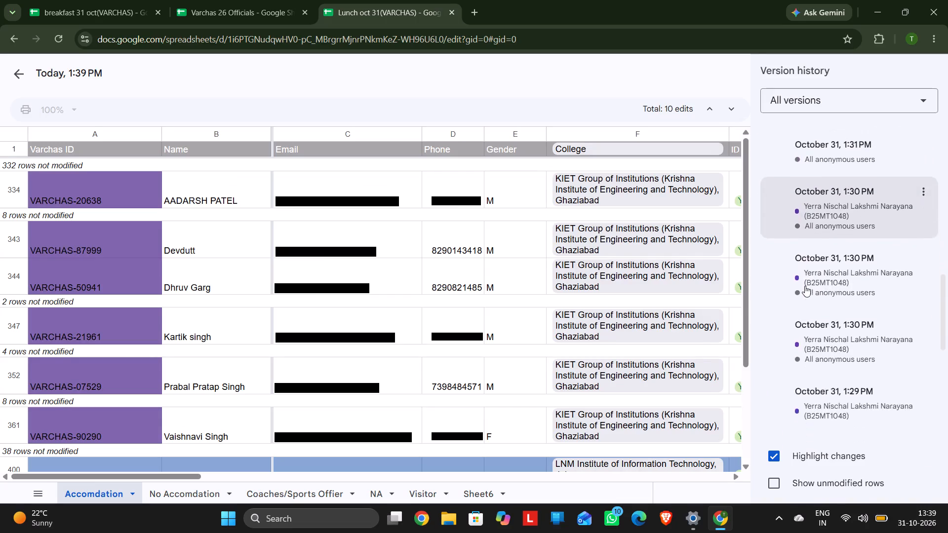
scroll(805, 286, "down", 8)
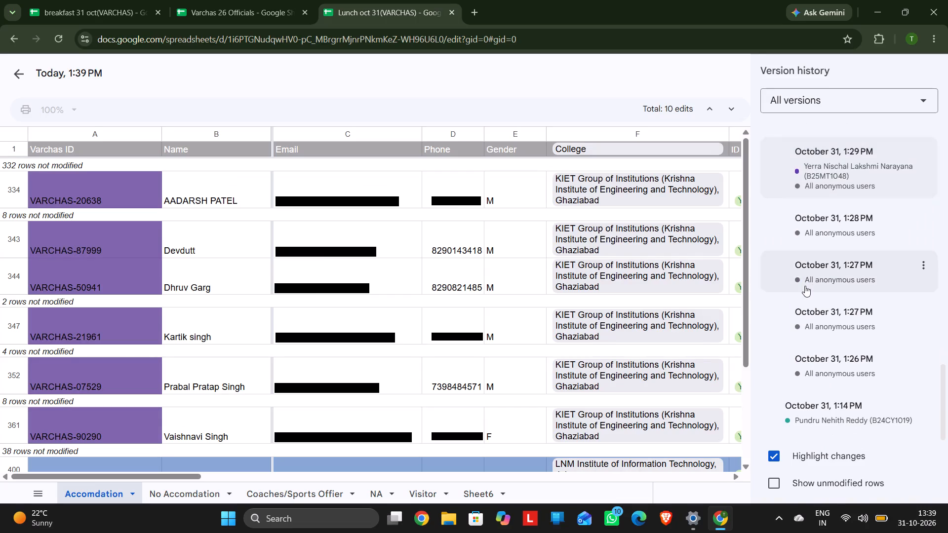
scroll(805, 286, "down", 3)
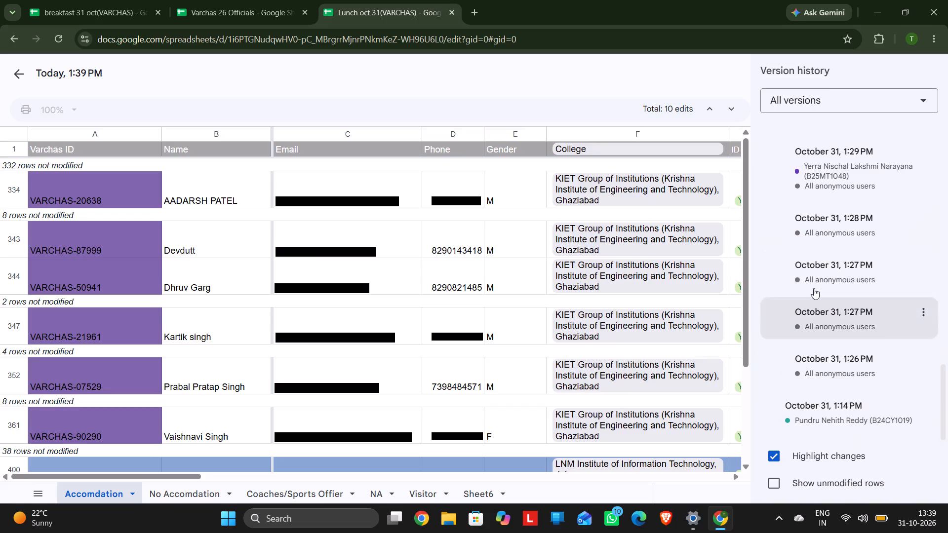
scroll(573, 334, "down", 1)
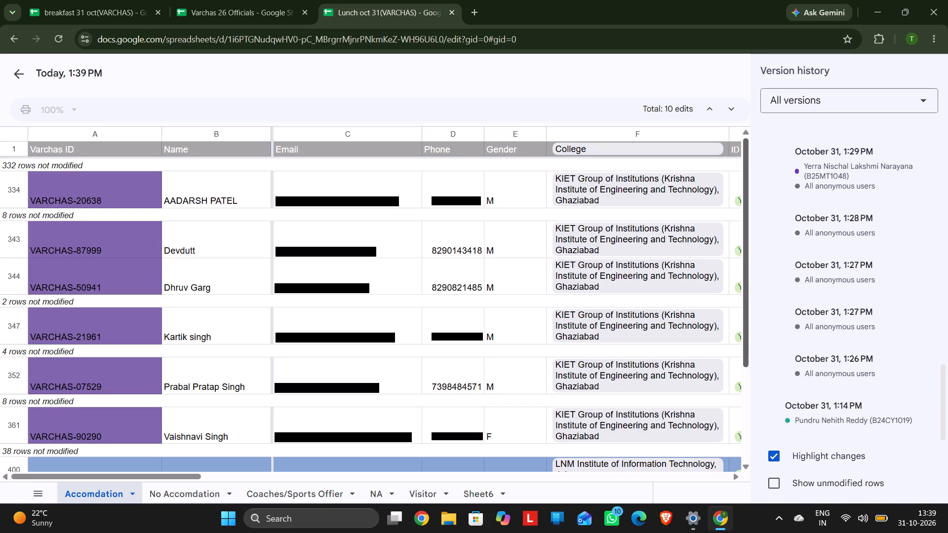
scroll(578, 328, "down", 5)
Examine the highlighted row changes in the current version, open the 1:29 PM version, and return to the live sheet.
scroll(578, 328, "left", 5)
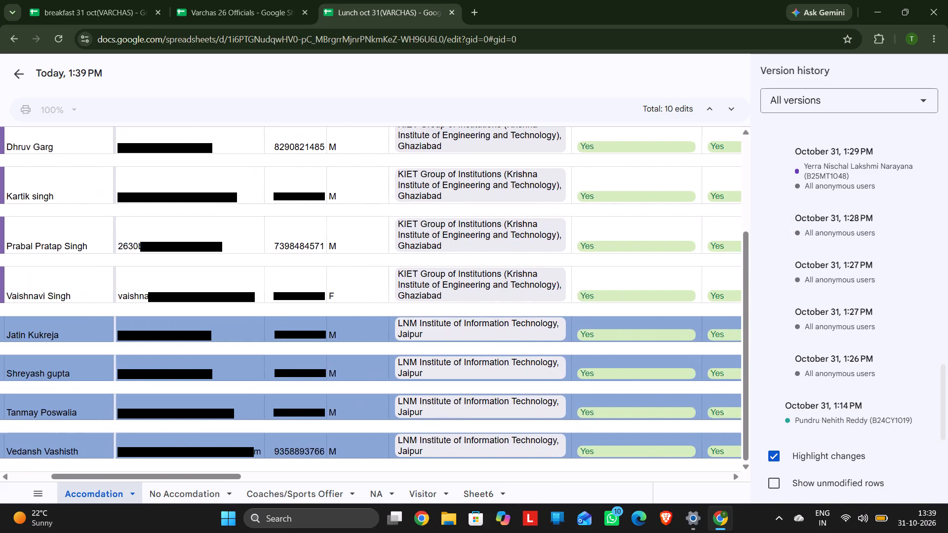
scroll(578, 328, "left", 4)
scroll(578, 328, "right", 7)
scroll(578, 328, "up", 9)
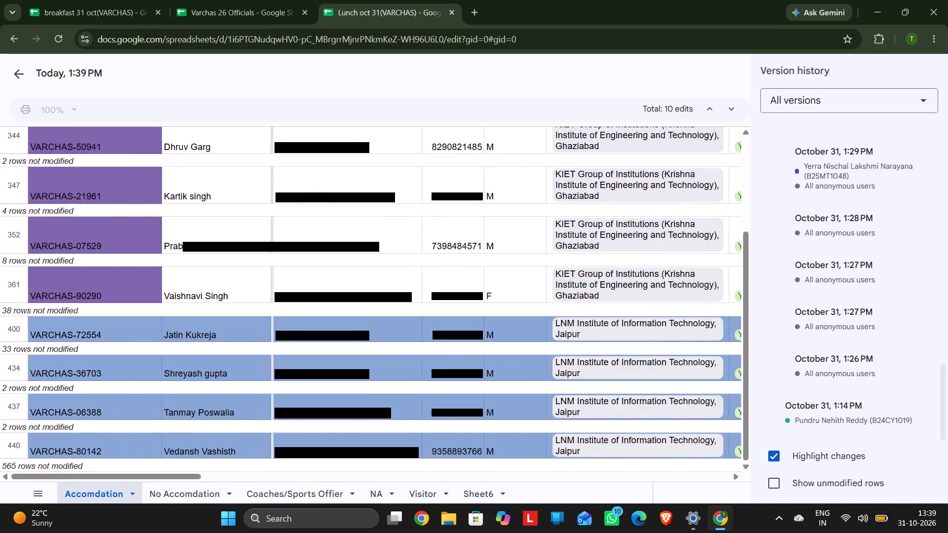
scroll(578, 328, "up", 6)
scroll(578, 328, "left", 6)
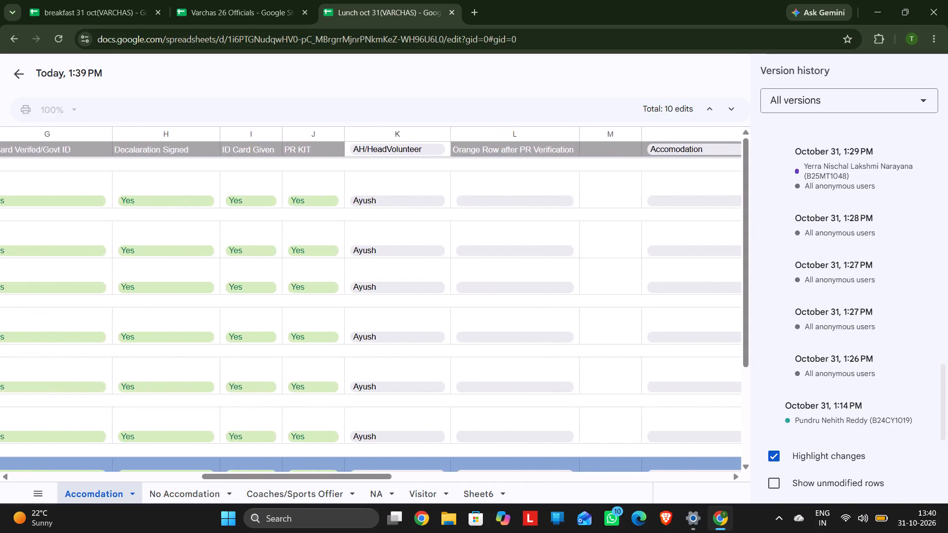
left_click(779, 126)
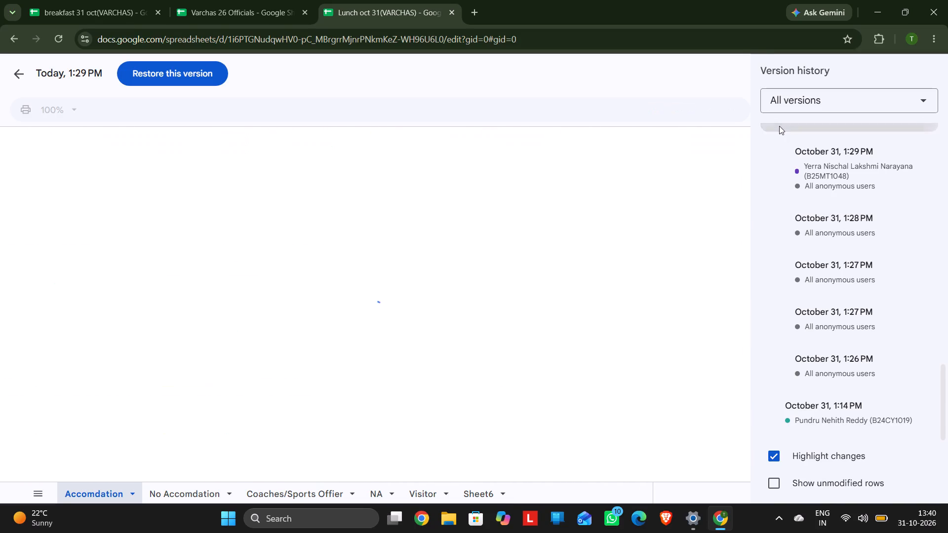
left_click(20, 73)
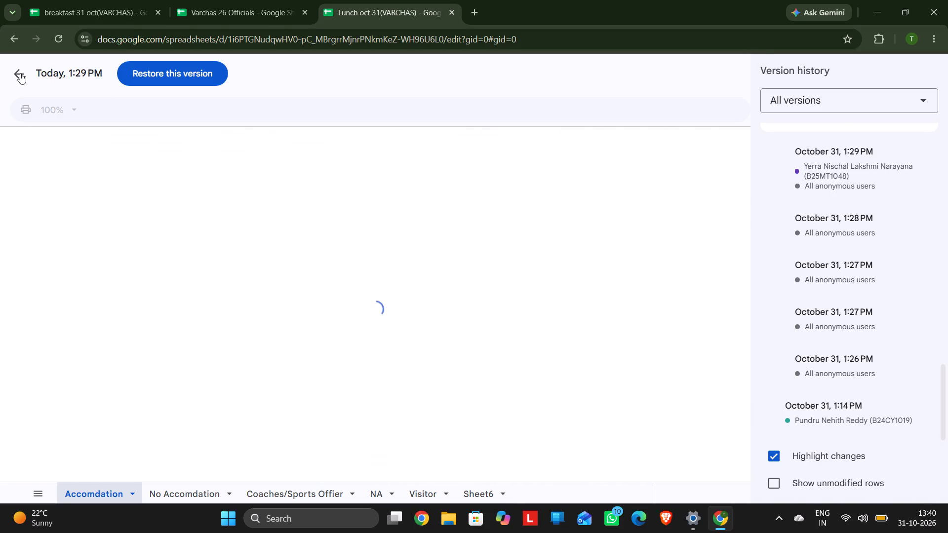
left_click(20, 73)
Search the Accomdation sheet for N, look through the LNM Institute of Information Technology rows, and clear the search term.
scroll(226, 197, "down", 1)
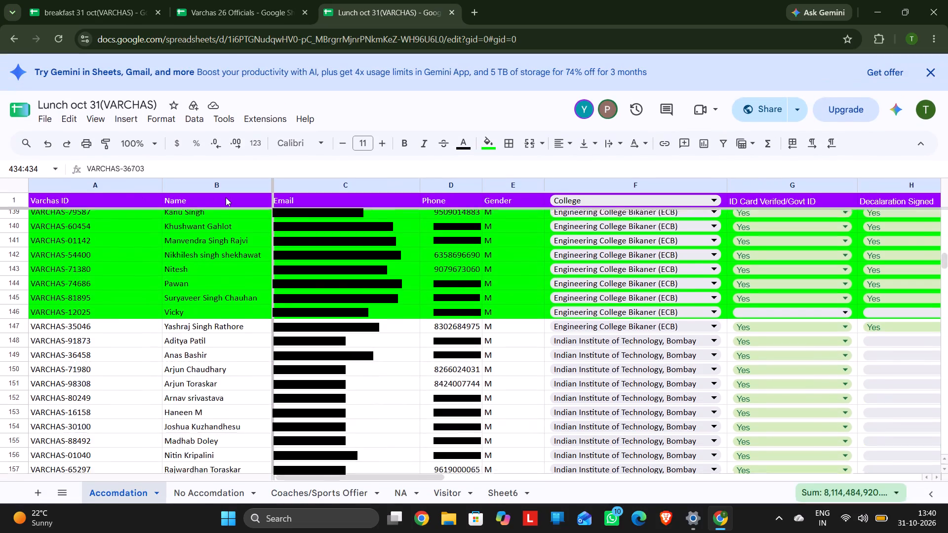
scroll(226, 197, "down", 2)
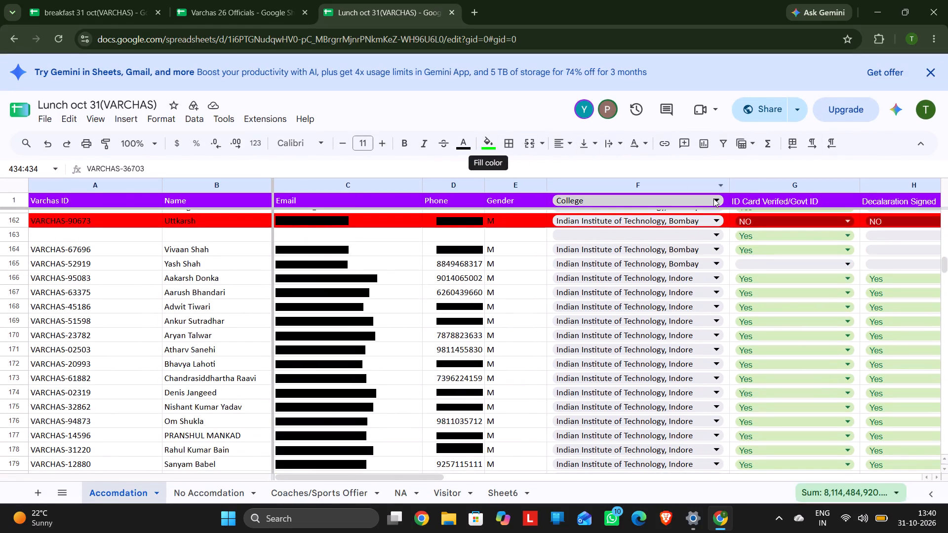
key("ctrl+f")
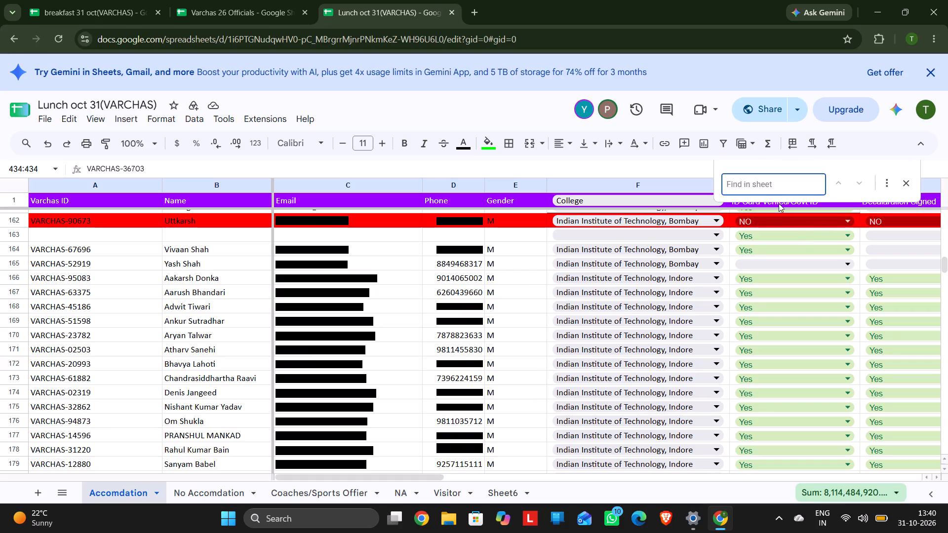
left_click(778, 186)
key("shift+n")
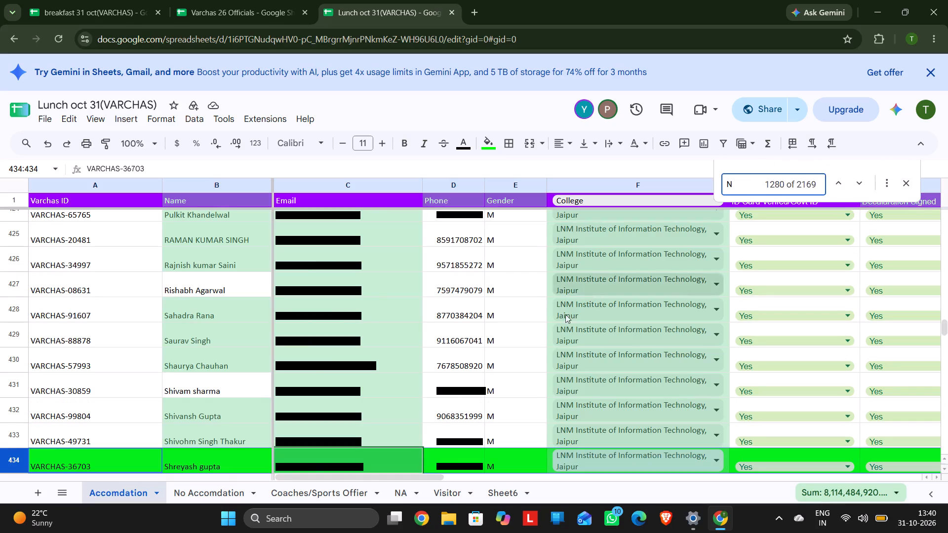
scroll(484, 386, "down", 2)
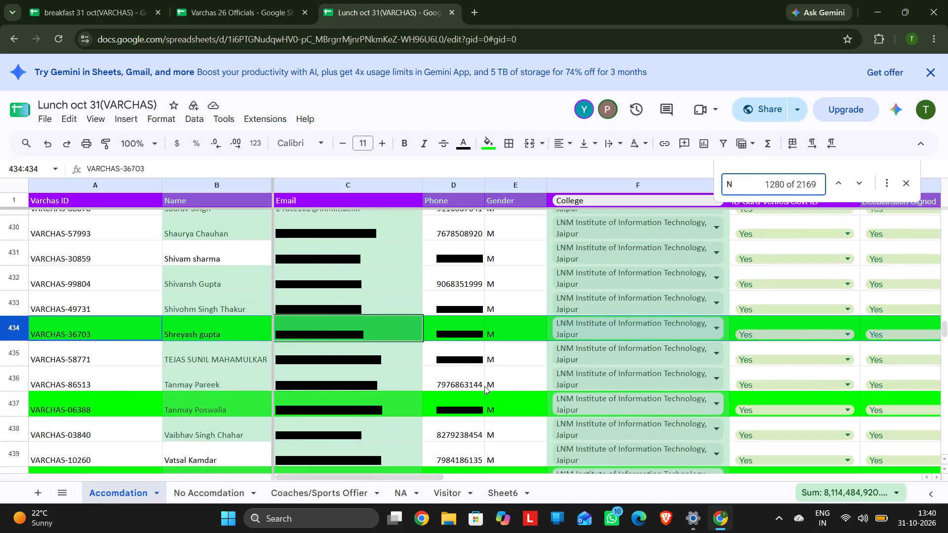
scroll(484, 386, "right", 1)
scroll(484, 386, "up", 1)
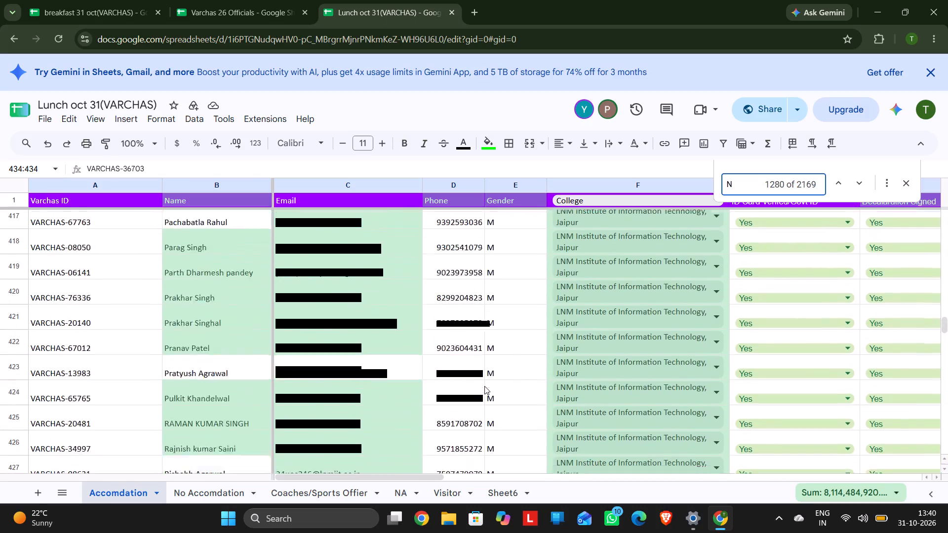
scroll(484, 386, "up", 2)
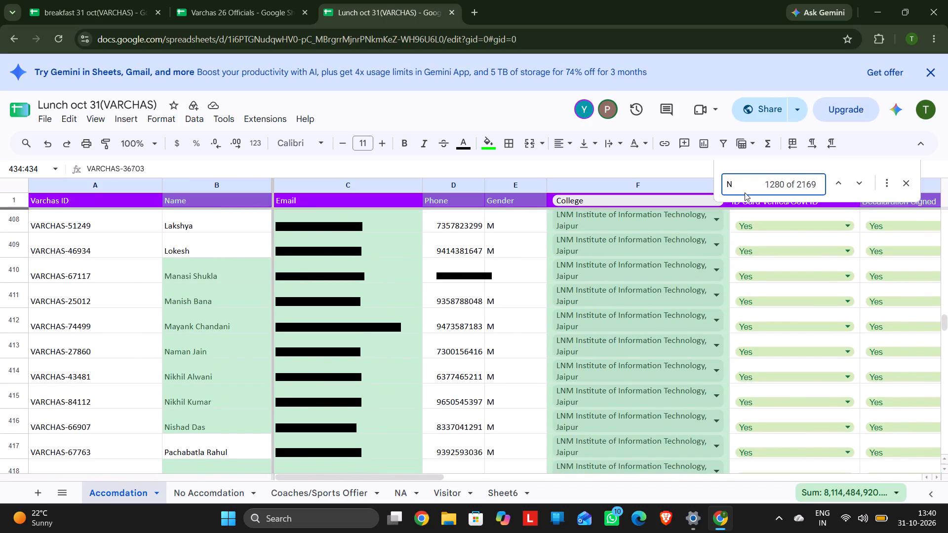
double_click(745, 190)
key("BackSpace")
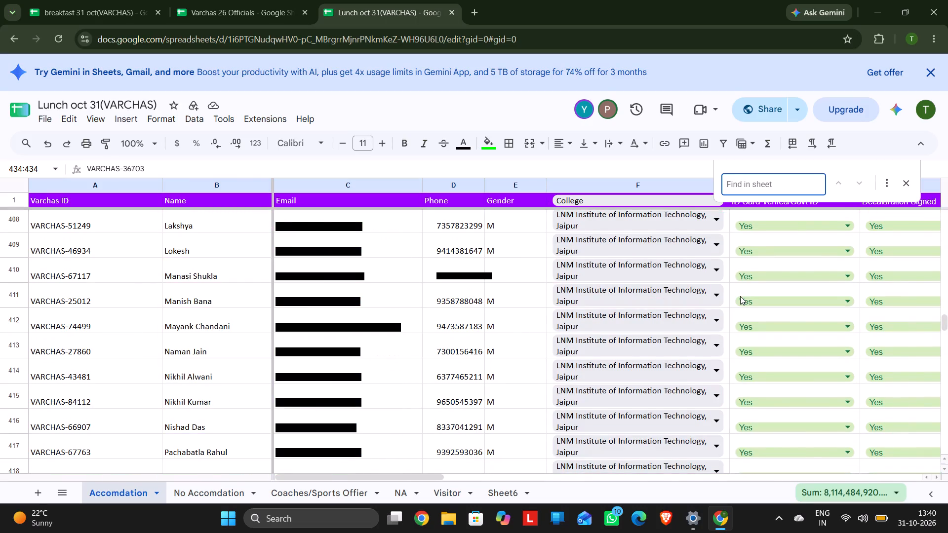
type("58")
type("771")
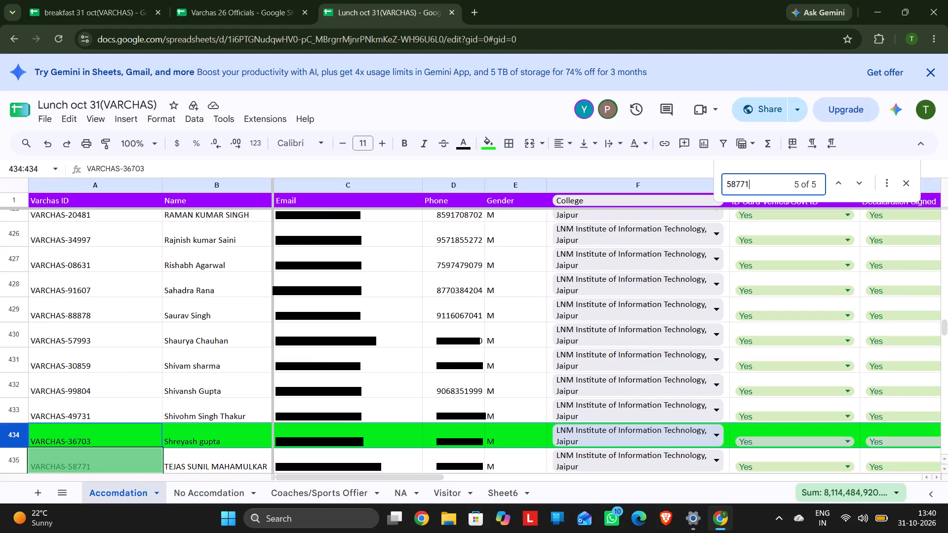
left_click(10, 463)
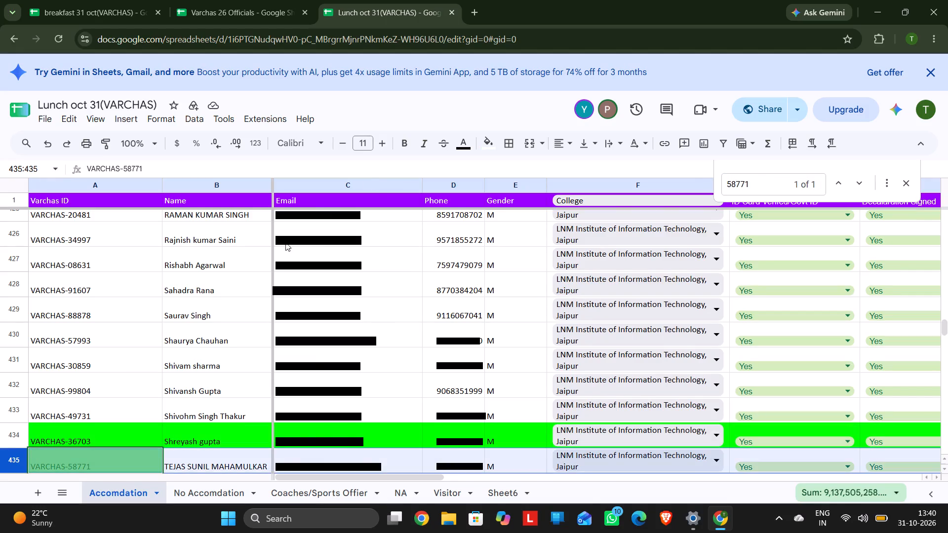
left_click(493, 145)
left_click(542, 199)
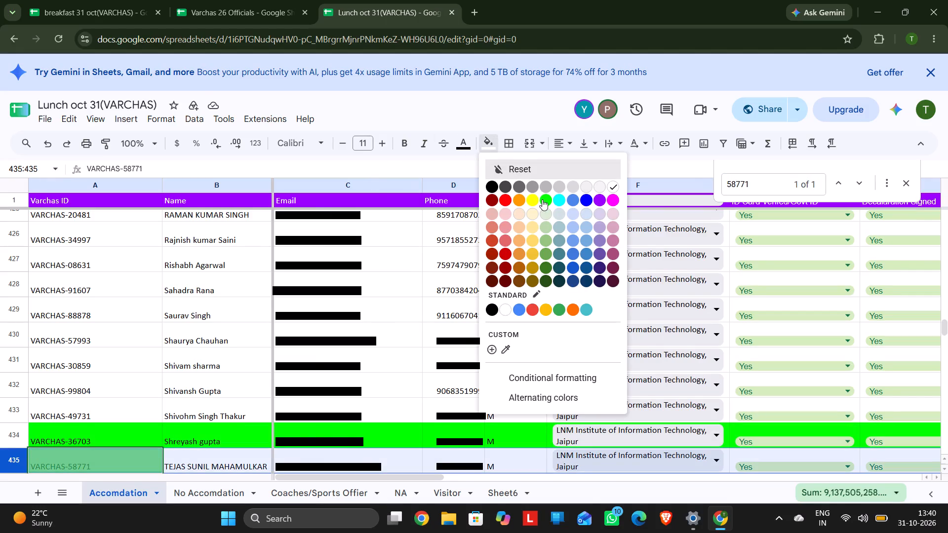
left_click(542, 199)
left_click_drag(762, 170, 758, 190)
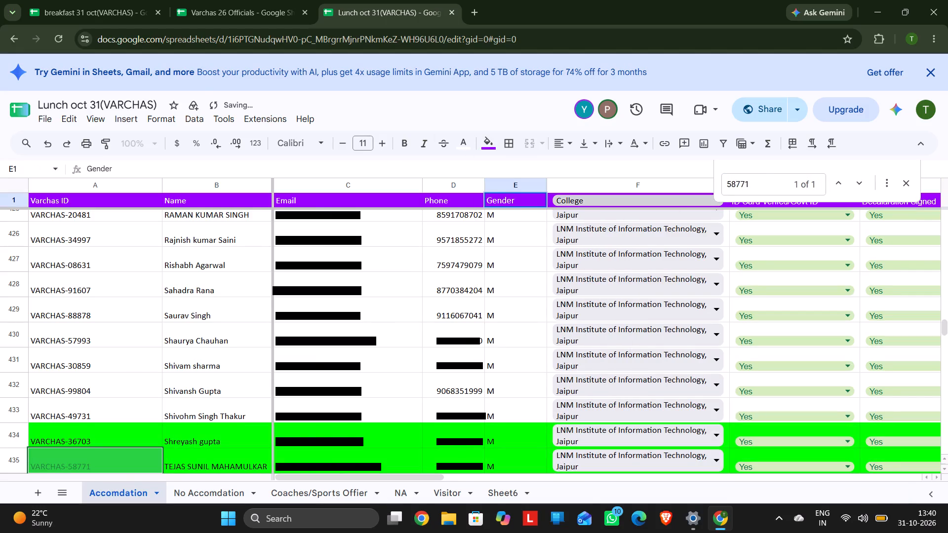
double_click(758, 190)
key("BackSpace")
key("0")
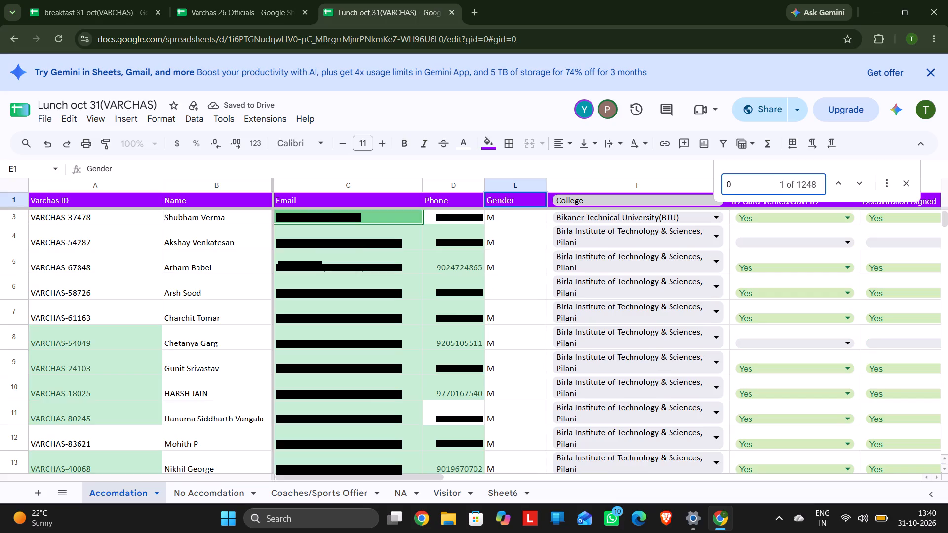
type("86")
type("31")
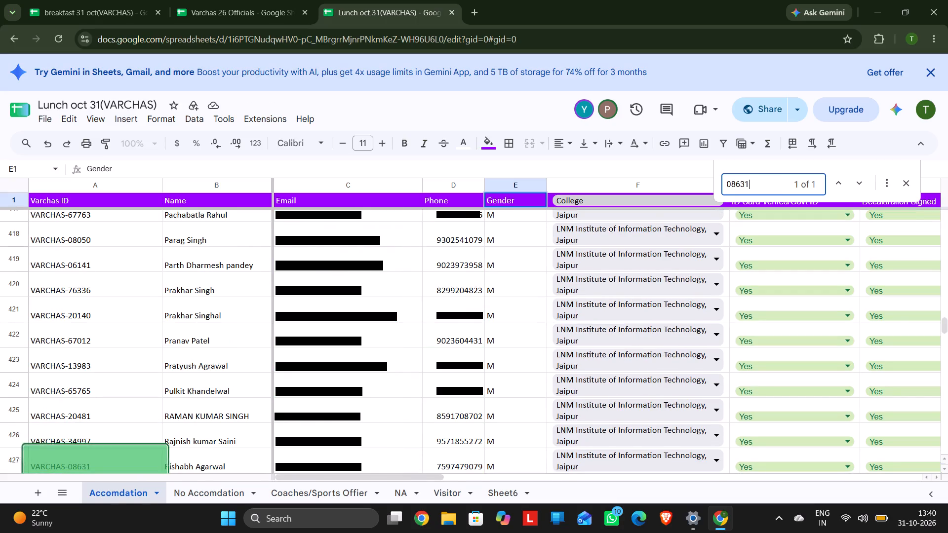
left_click(20, 462)
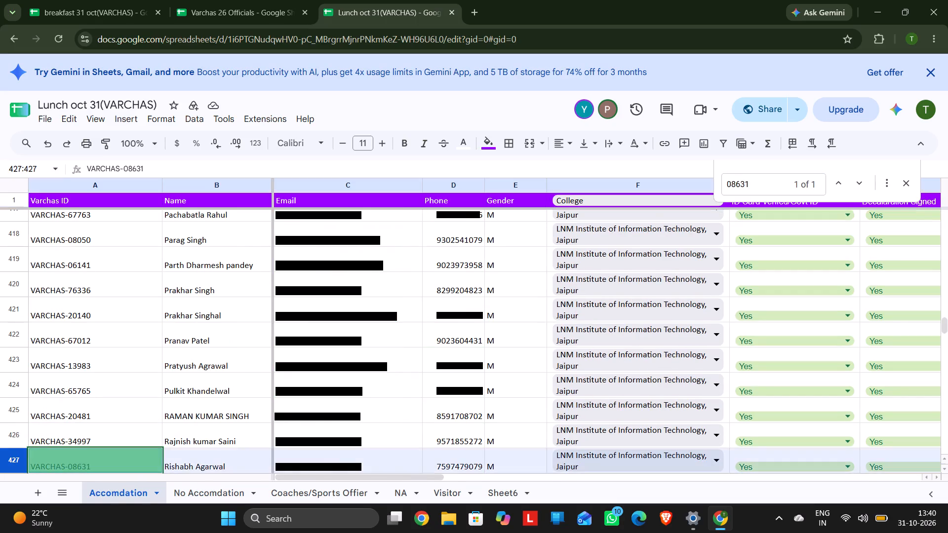
left_click(496, 148)
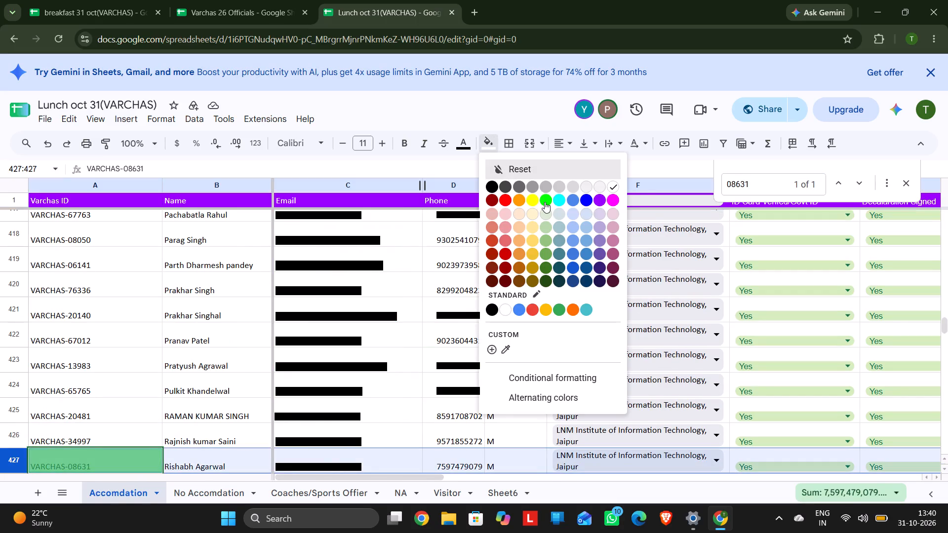
left_click(545, 202)
double_click(756, 183)
key("BackSpace")
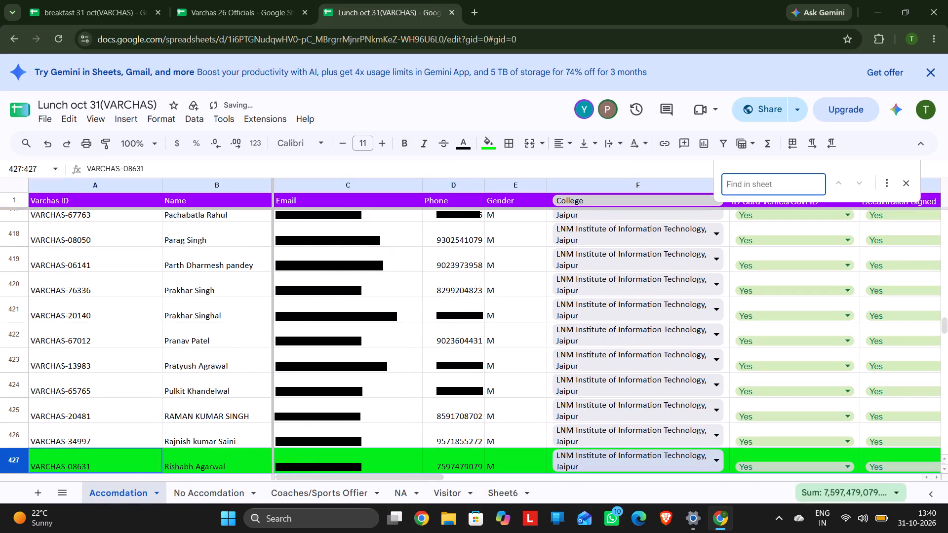
type("38")
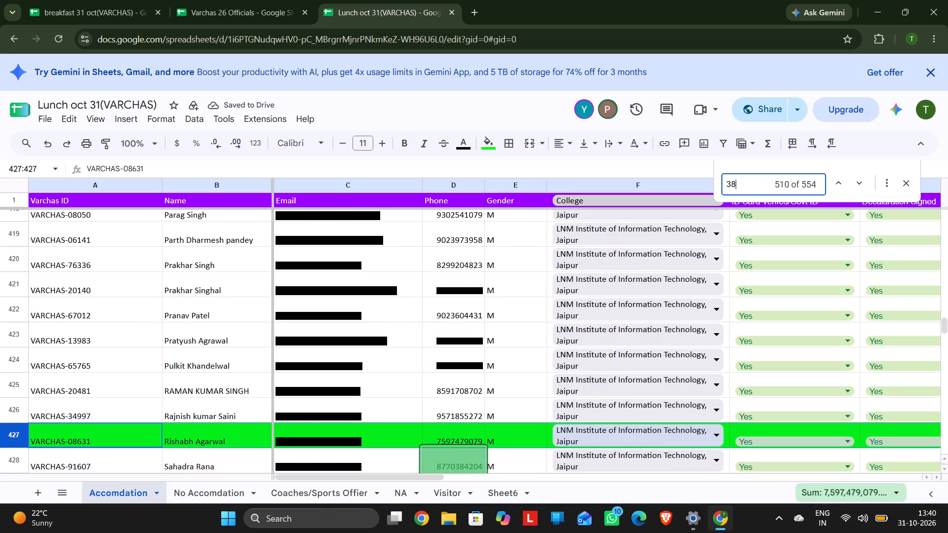
type("710")
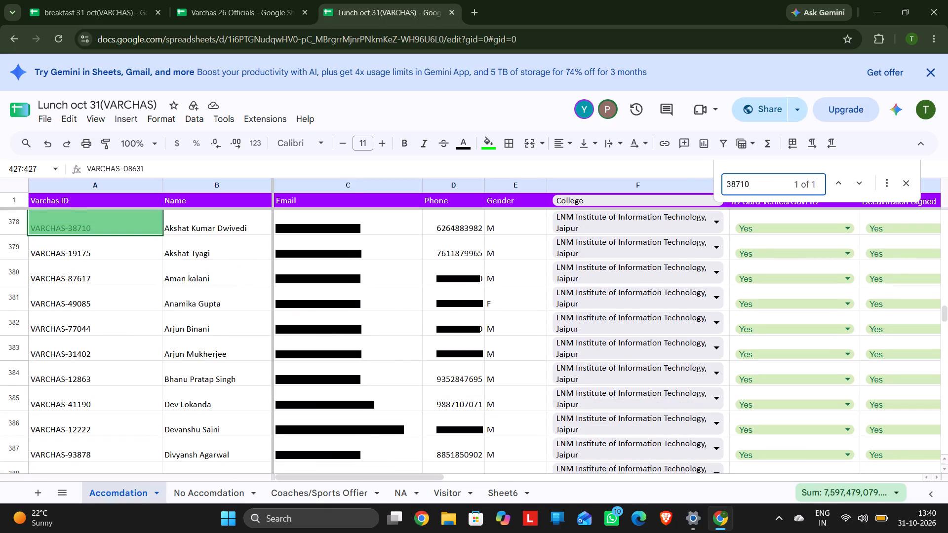
left_click(9, 215)
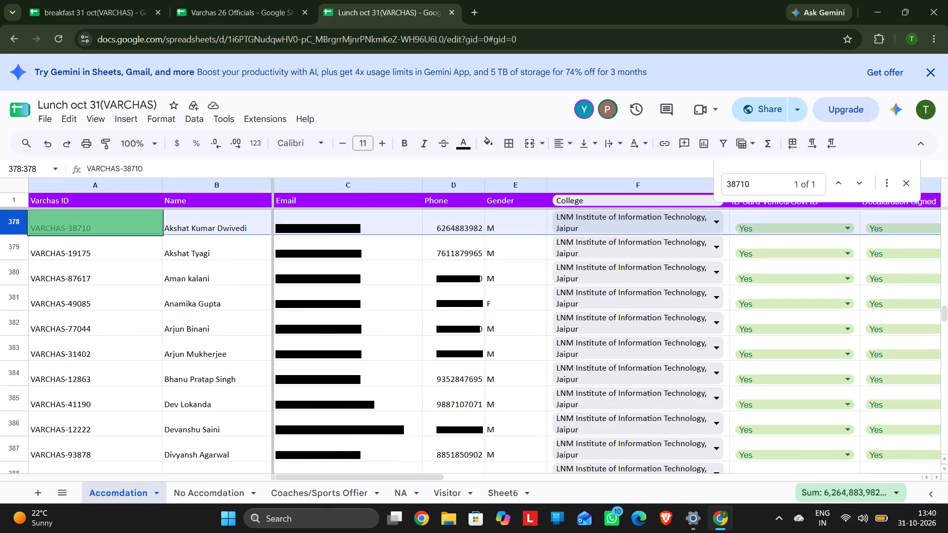
left_click(481, 143)
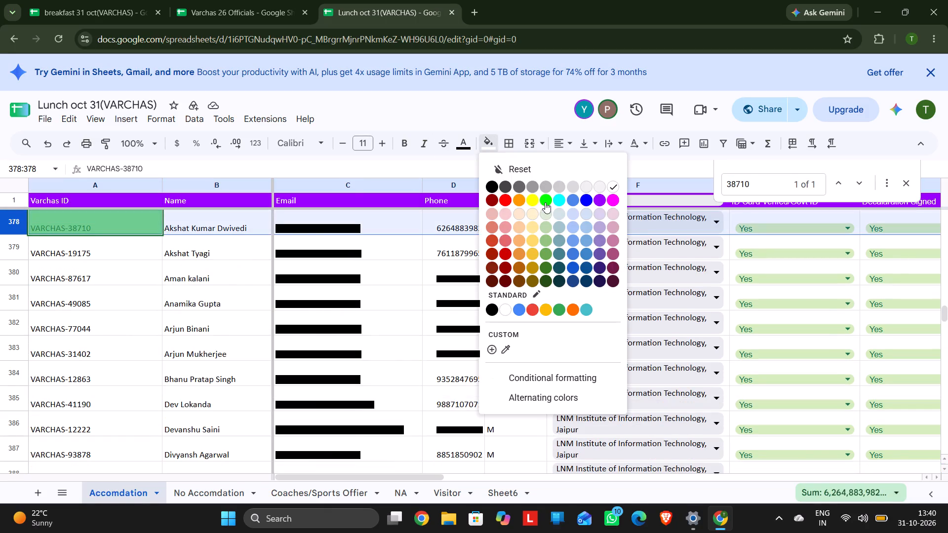
left_click(545, 202)
double_click(752, 190)
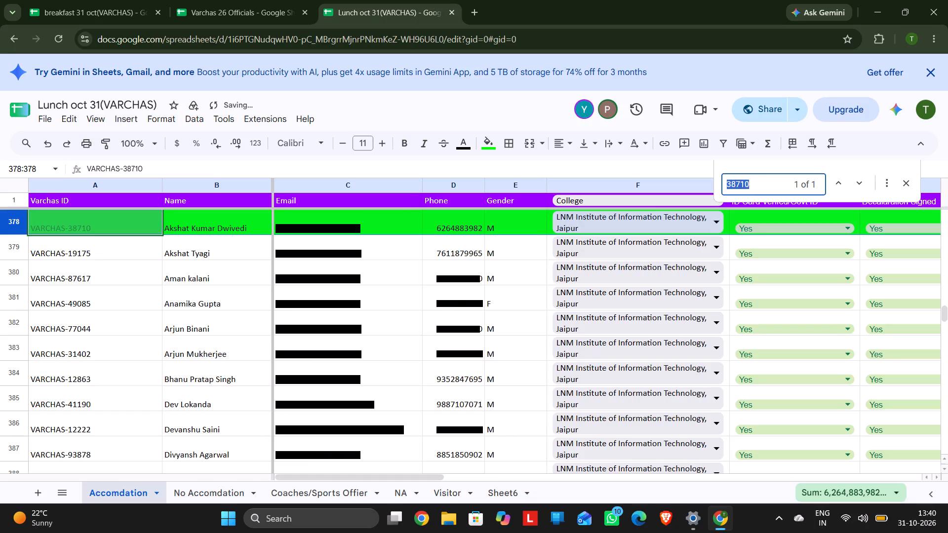
key("BackSpace")
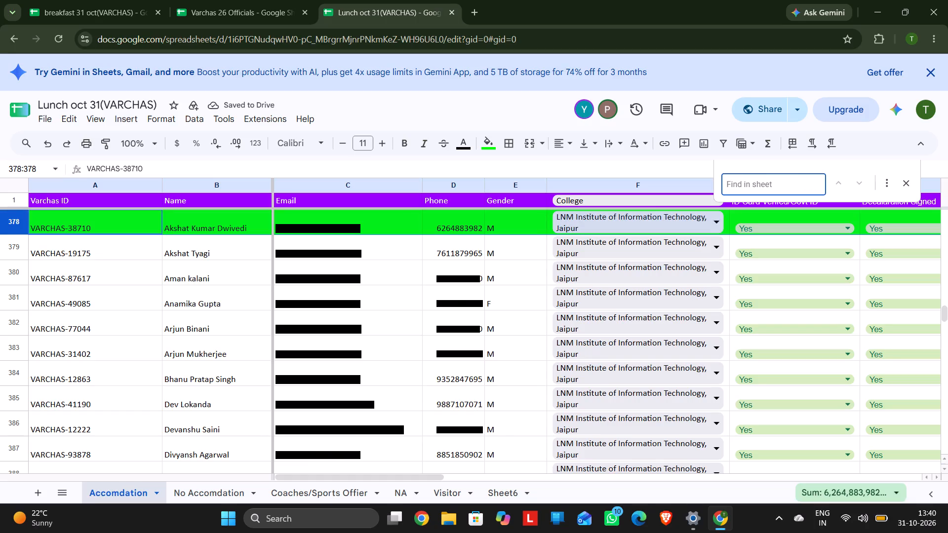
type("36703")
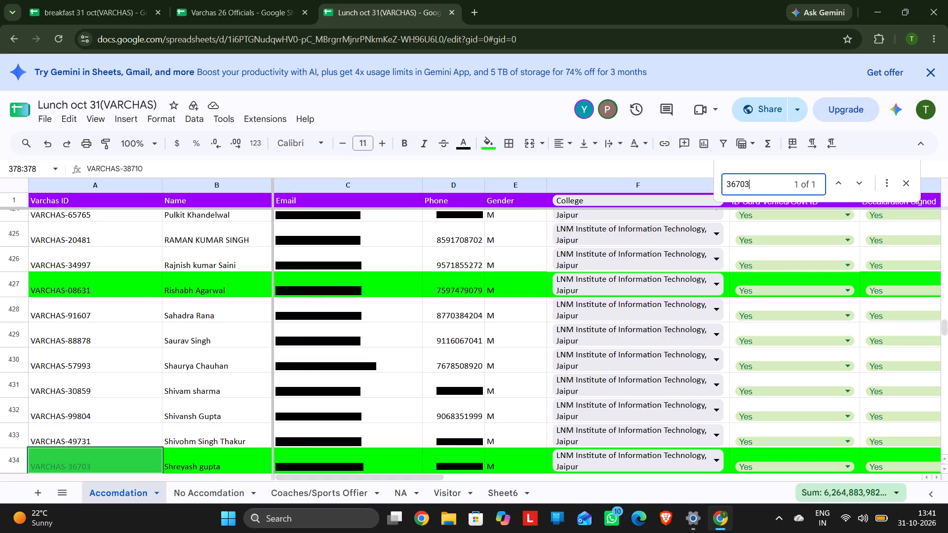
double_click(770, 186)
key("BackSpace")
type("126")
type("31")
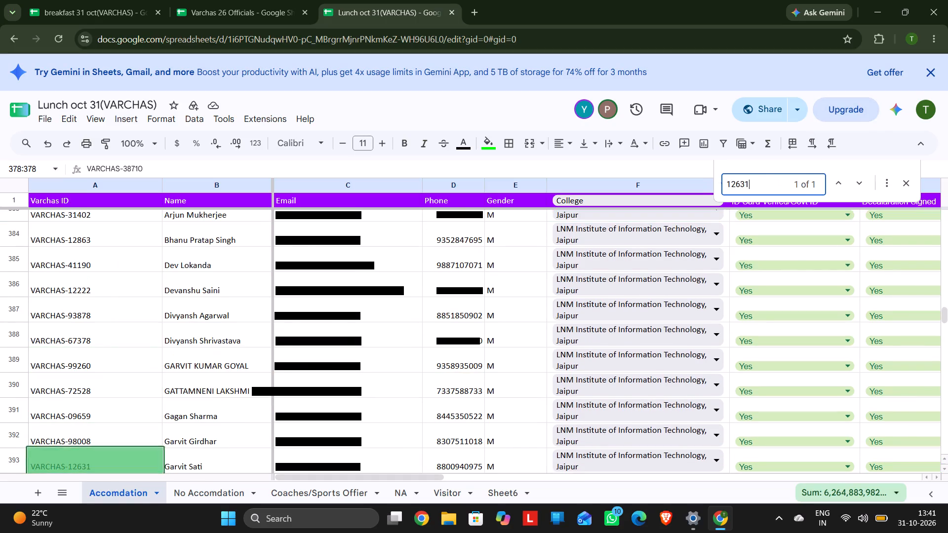
left_click(10, 468)
left_click(485, 138)
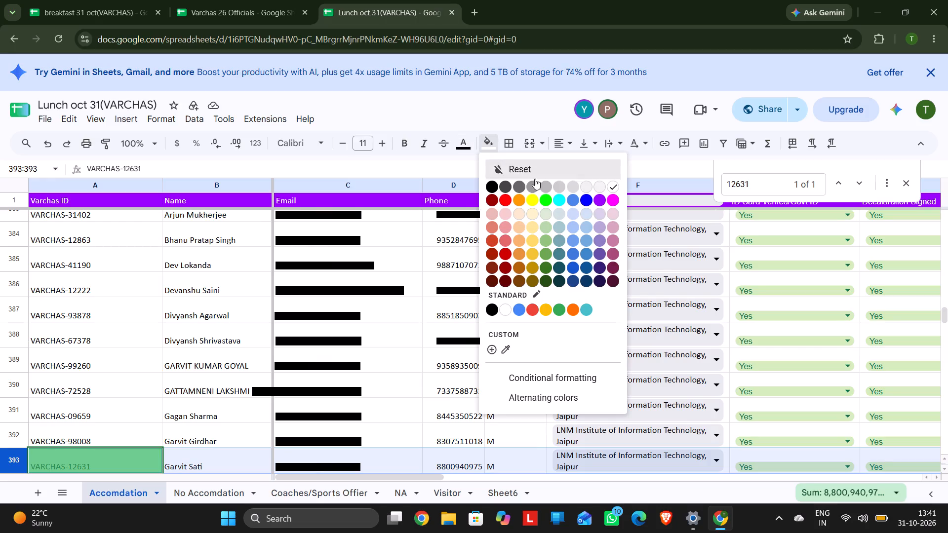
left_click(546, 199)
double_click(766, 183)
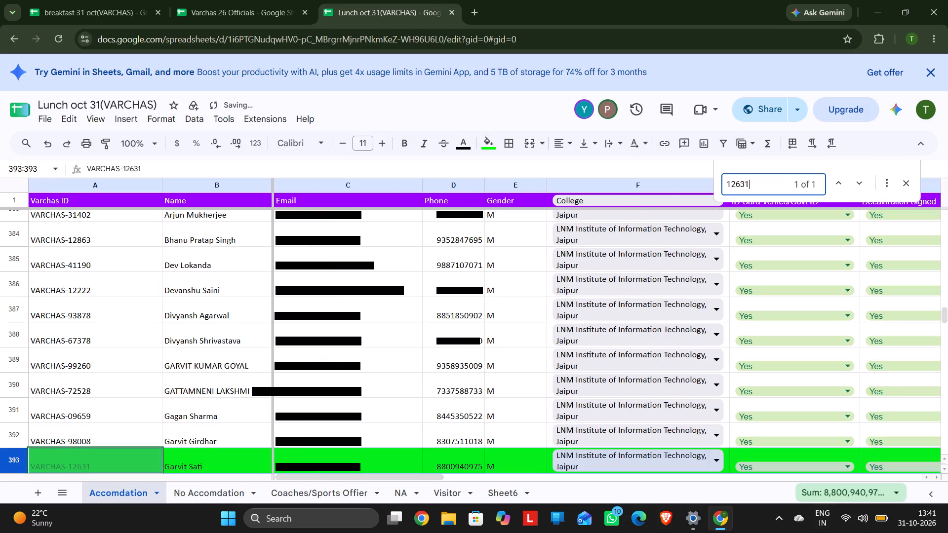
key("BackSpace")
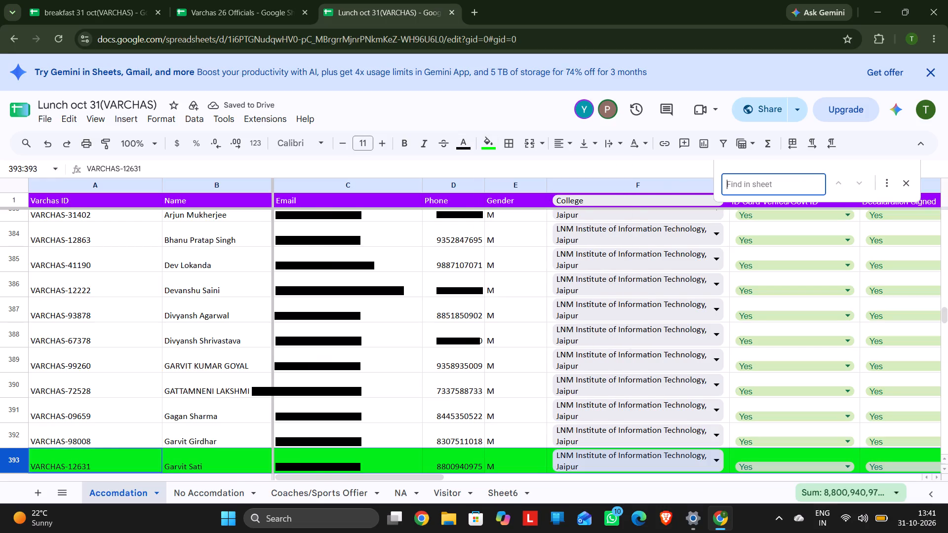
type("287")
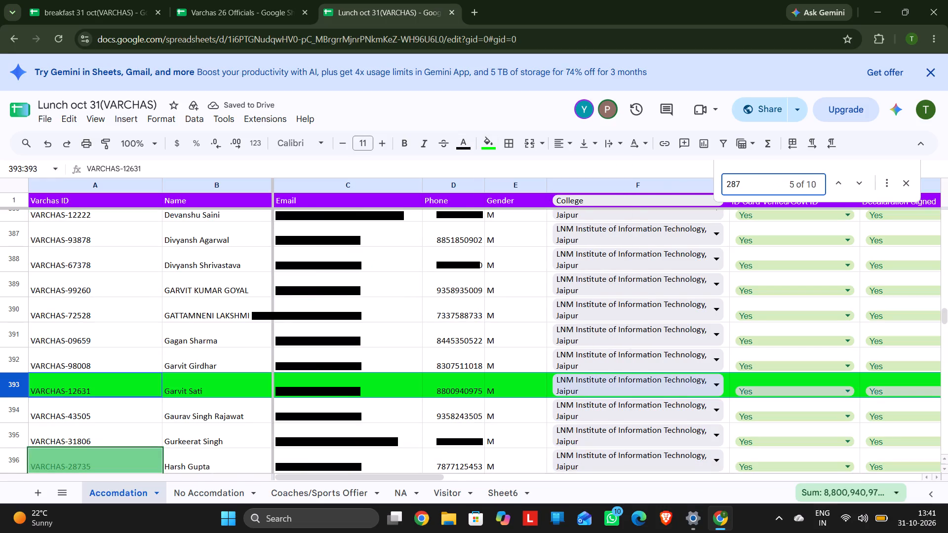
type("35")
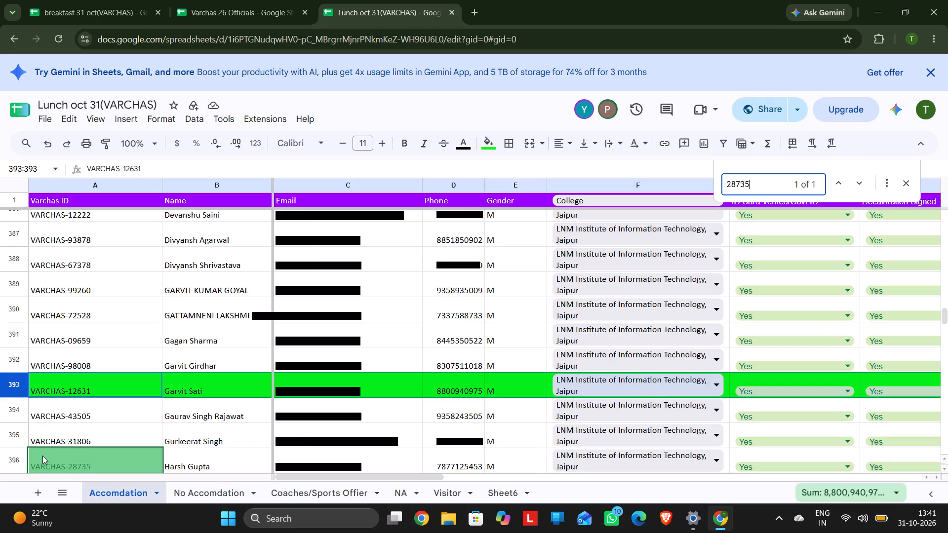
left_click(10, 455)
left_click_drag(488, 147, 544, 197)
left_click(544, 197)
double_click(760, 178)
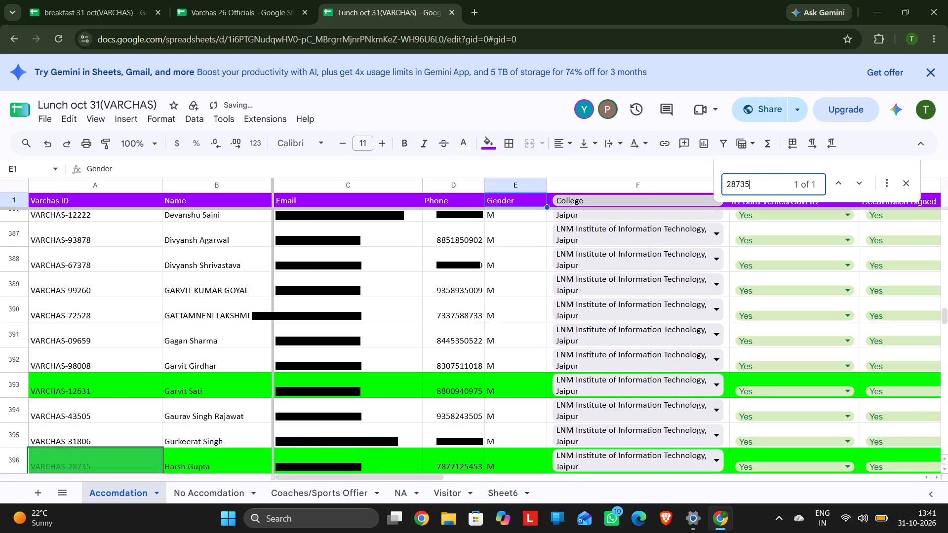
key("BackSpace")
type("31806")
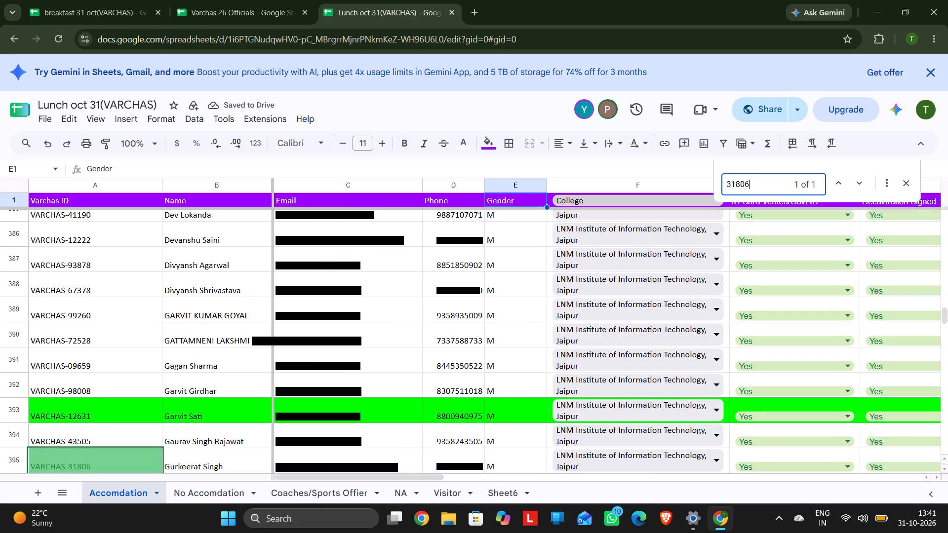
left_click(17, 464)
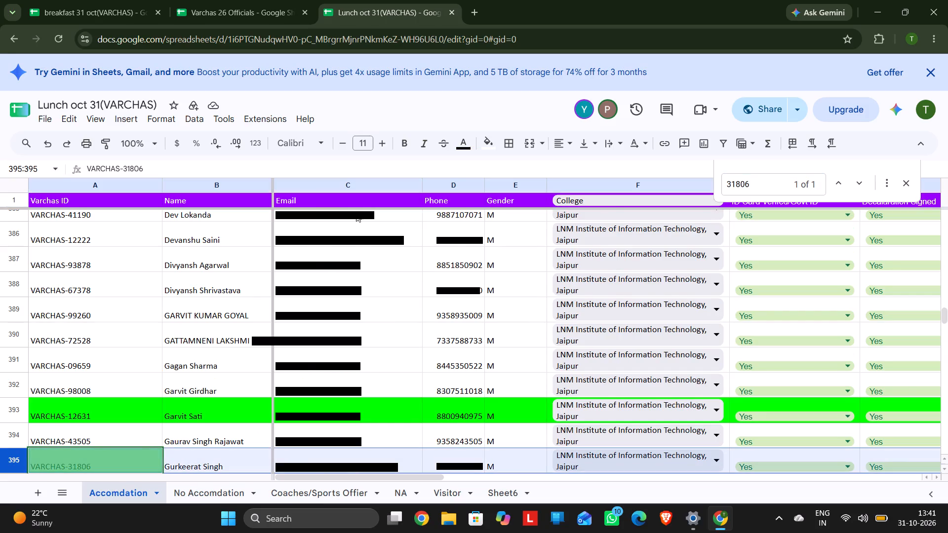
left_click(494, 141)
left_click(543, 200)
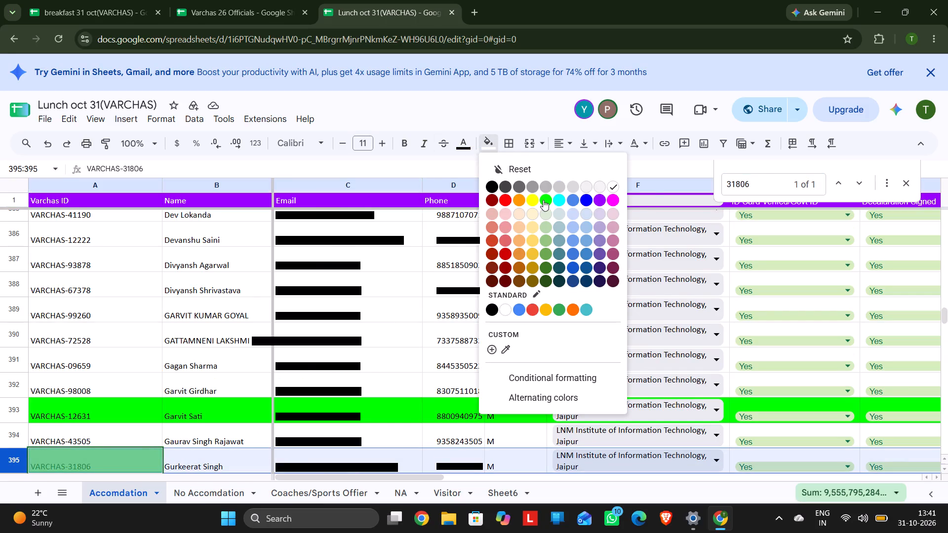
double_click(757, 186)
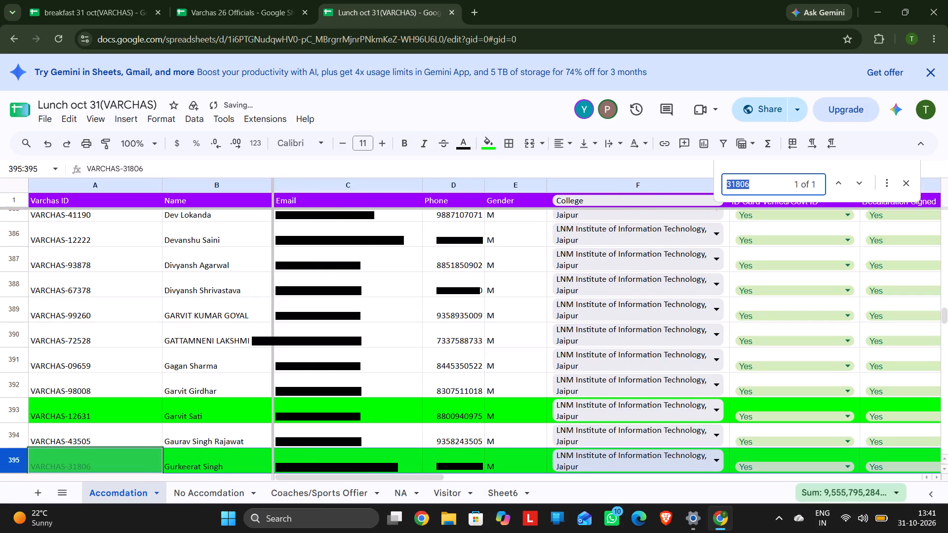
key("BackSpace")
key("BackSpace")
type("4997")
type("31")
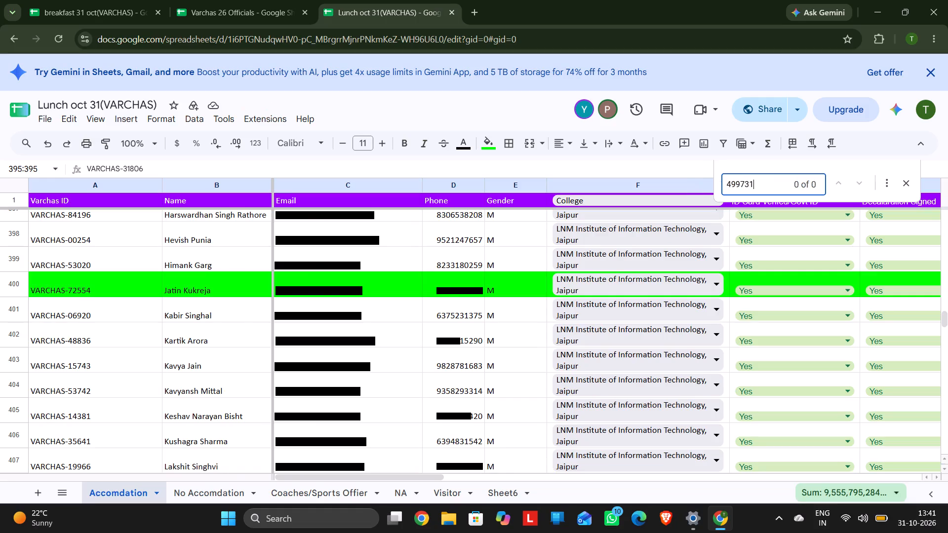
left_click(741, 186)
key("BackSpace")
left_click_drag(741, 186, 730, 189)
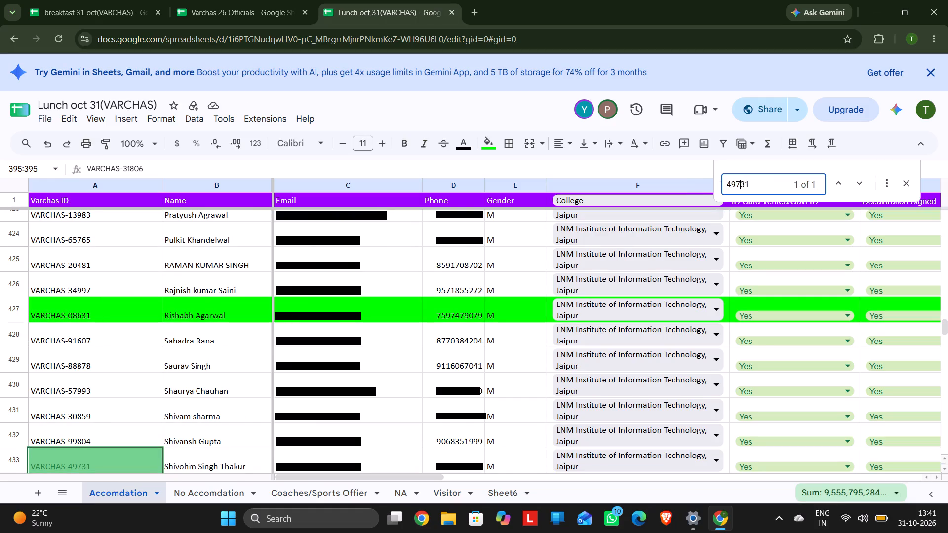
left_click_drag(730, 189, 442, 309)
left_click(14, 466)
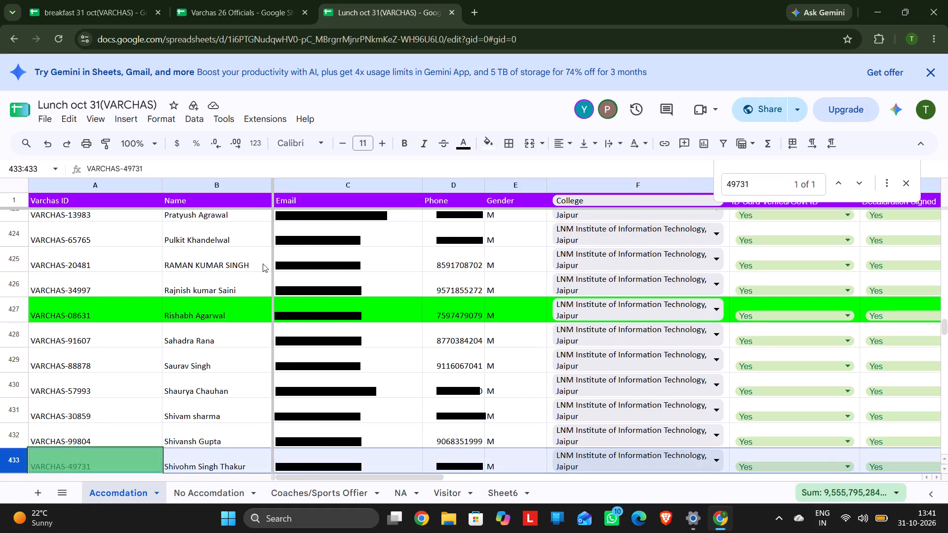
left_click(491, 142)
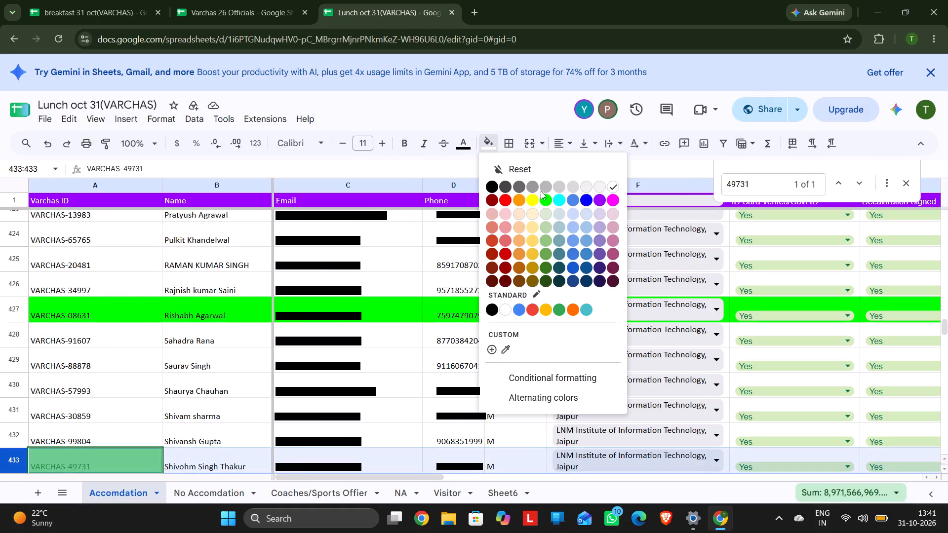
left_click(544, 201)
double_click(766, 187)
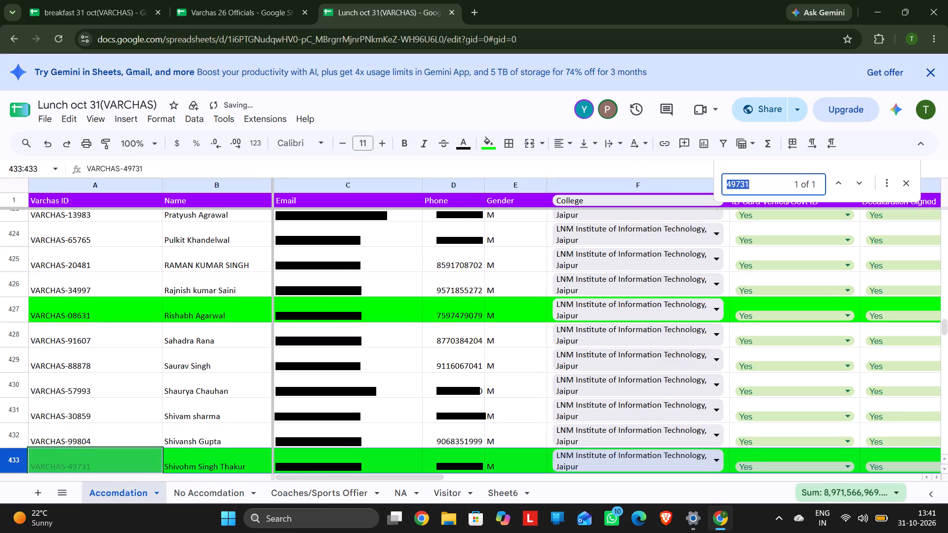
key("BackSpace")
right_click(766, 187)
type("20140")
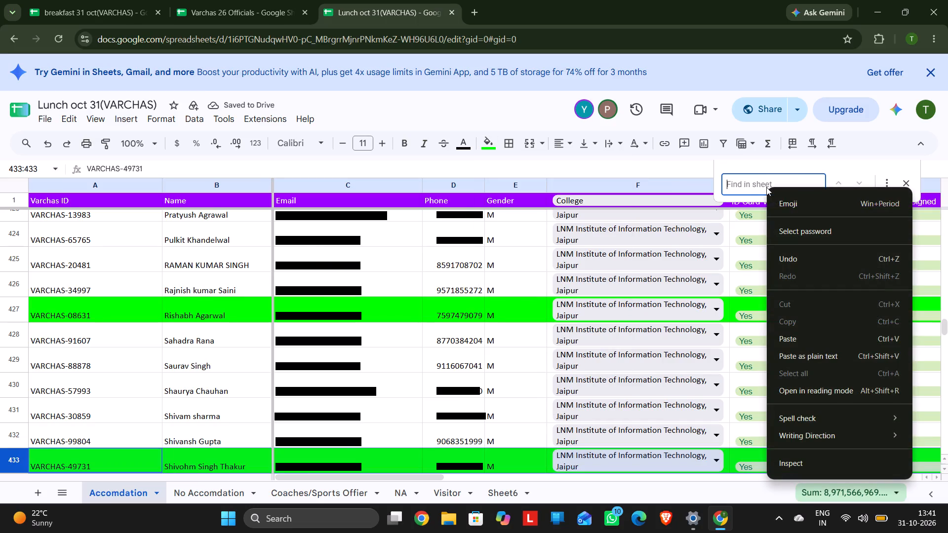
left_click(746, 187)
left_click(746, 187)
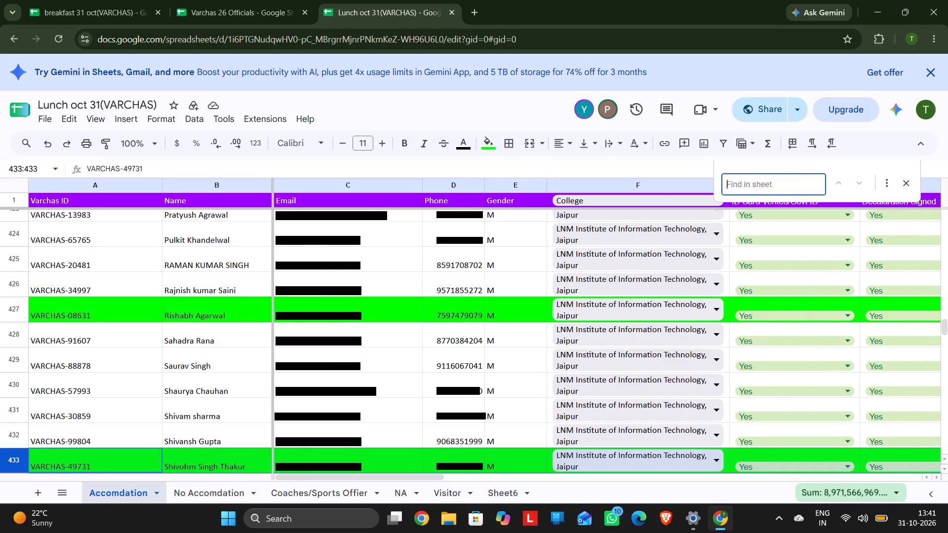
key("2")
type("0140")
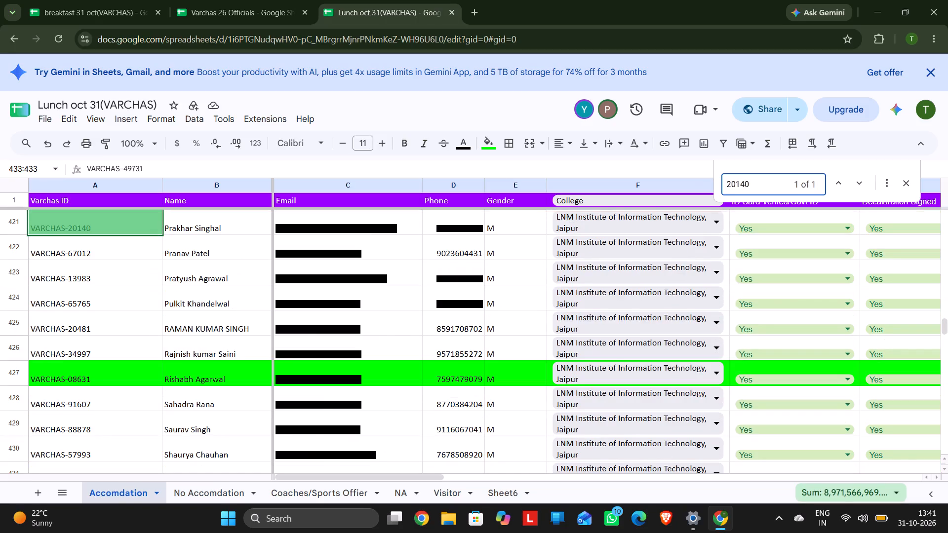
left_click(17, 222)
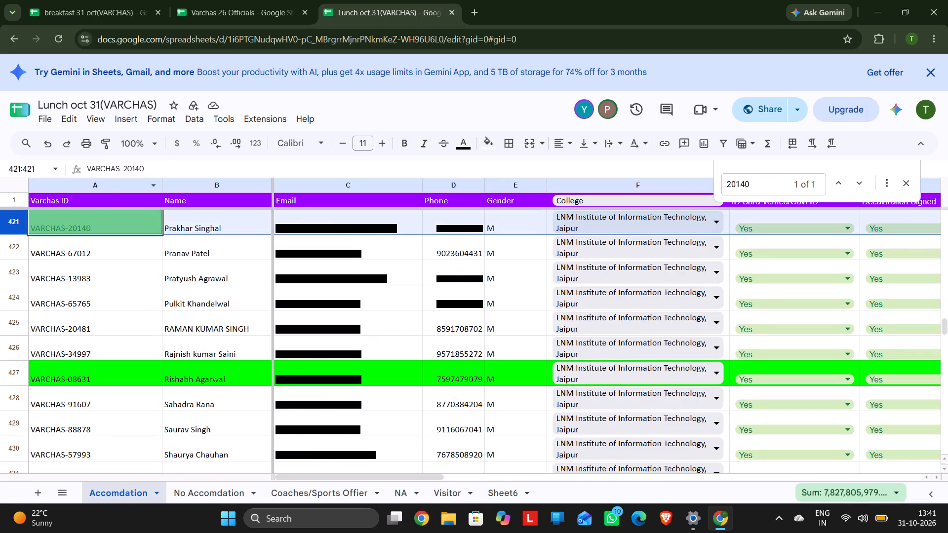
left_click(483, 145)
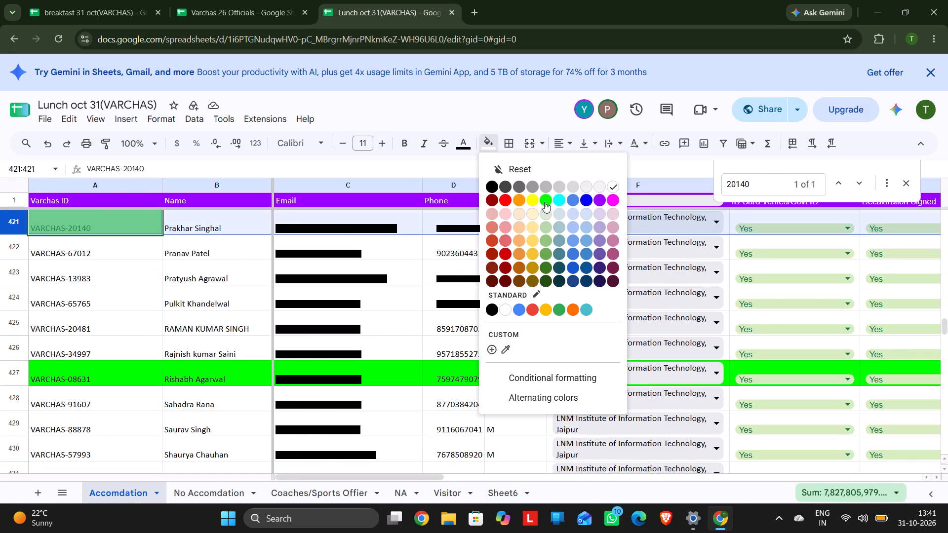
left_click(546, 200)
double_click(757, 189)
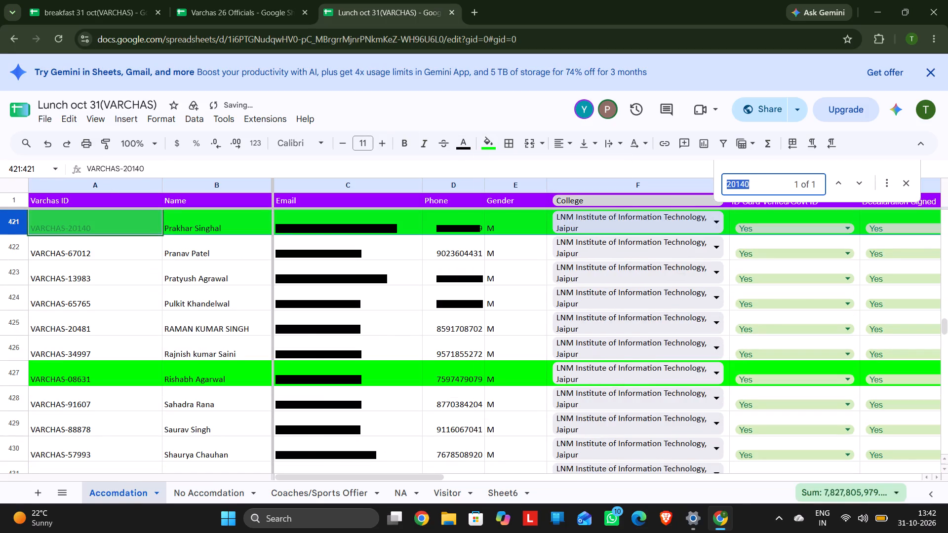
key("BackSpace")
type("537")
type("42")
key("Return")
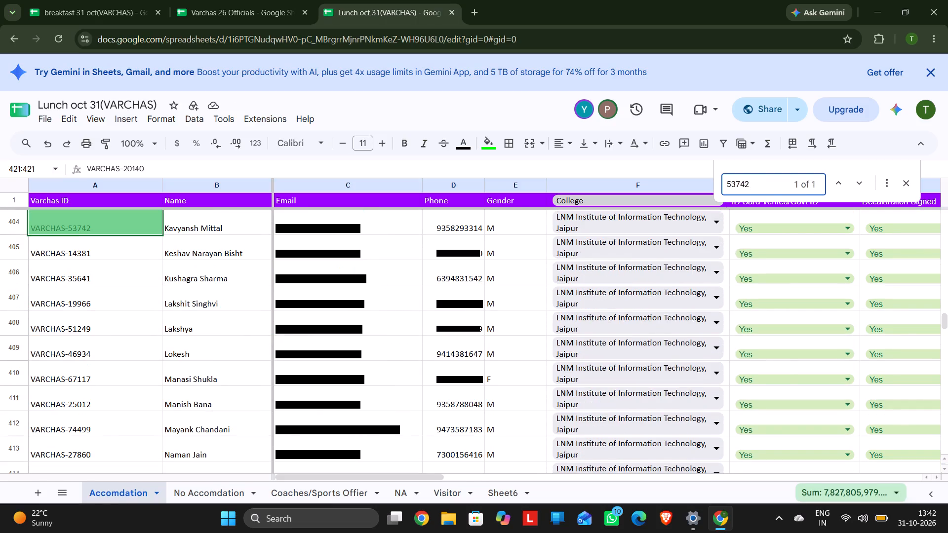
left_click(20, 230)
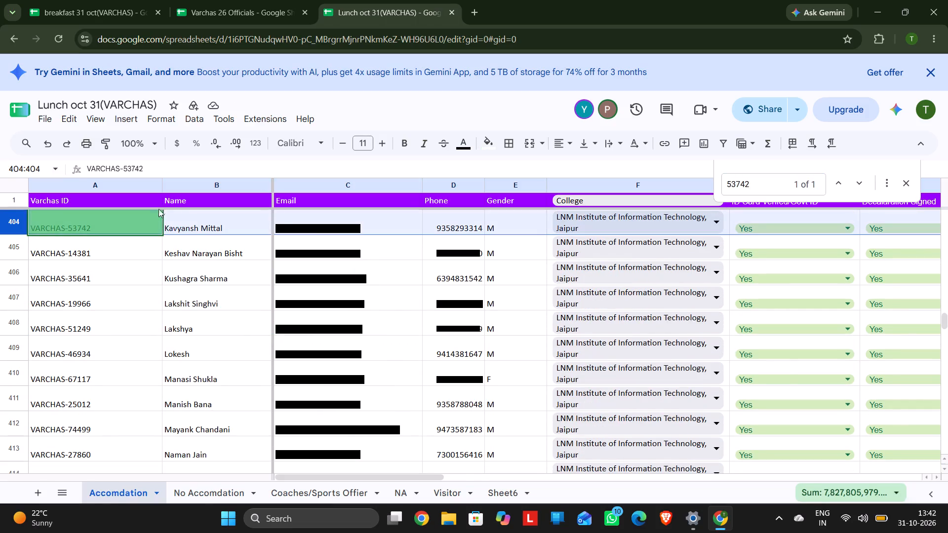
left_click_drag(488, 145, 544, 199)
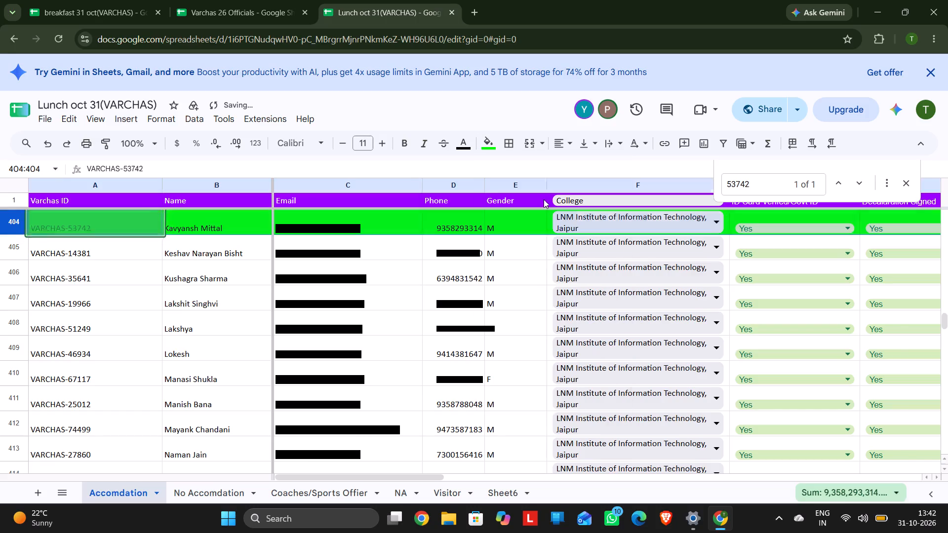
left_click(544, 199)
double_click(764, 185)
key("BackSpace")
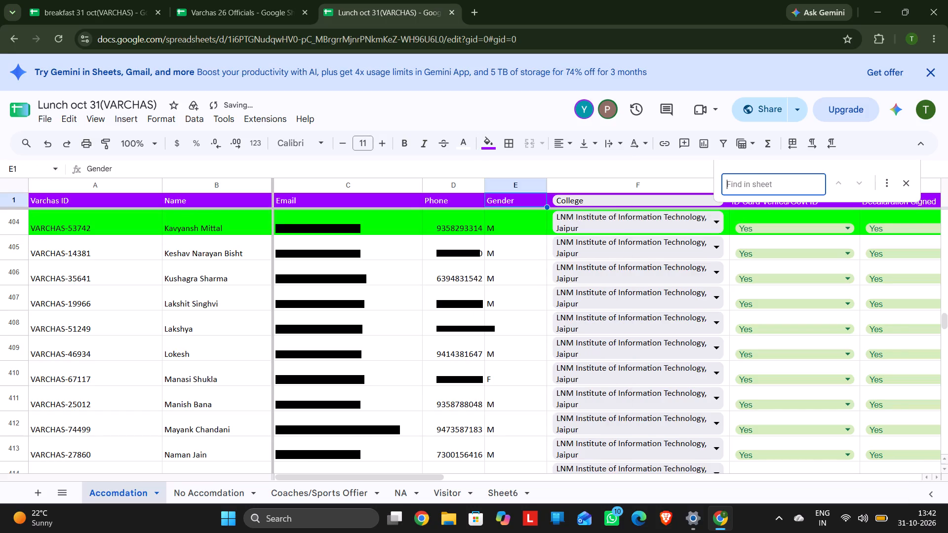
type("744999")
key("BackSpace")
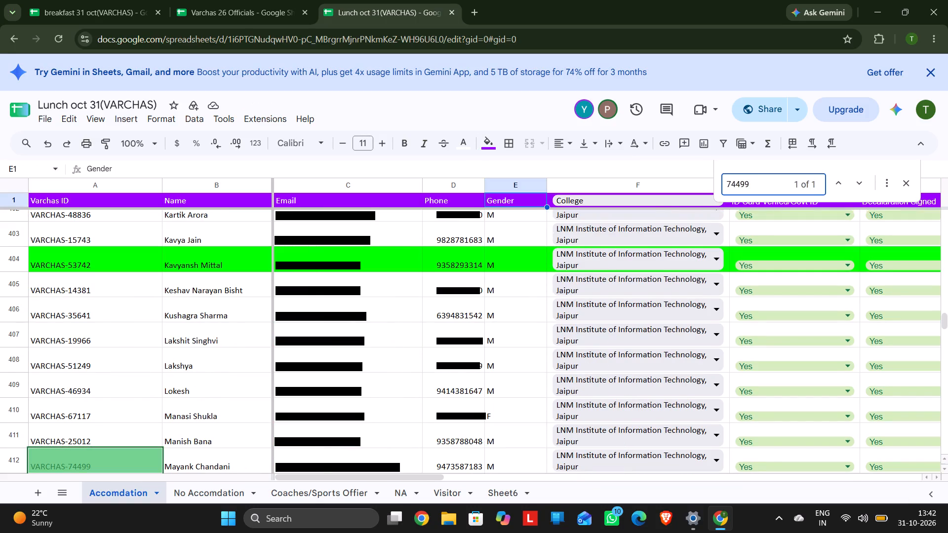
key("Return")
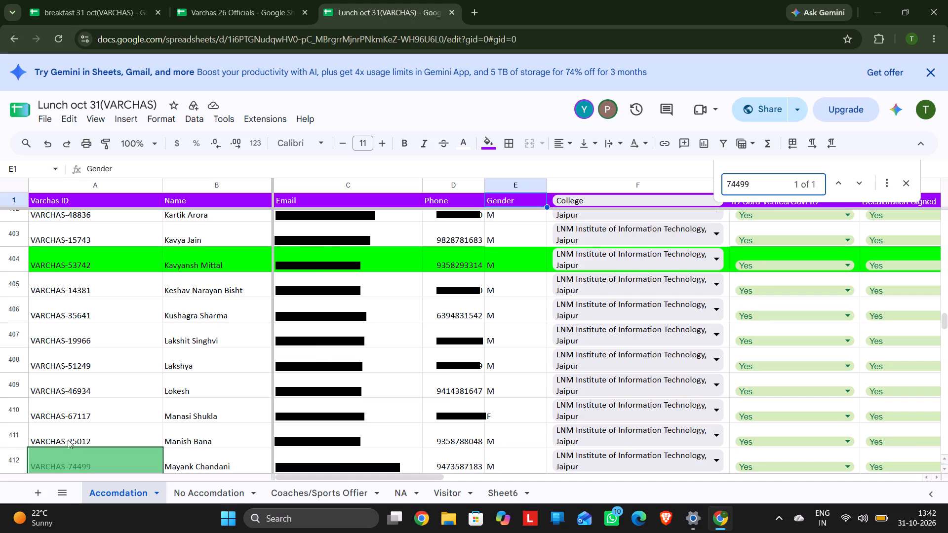
left_click(11, 467)
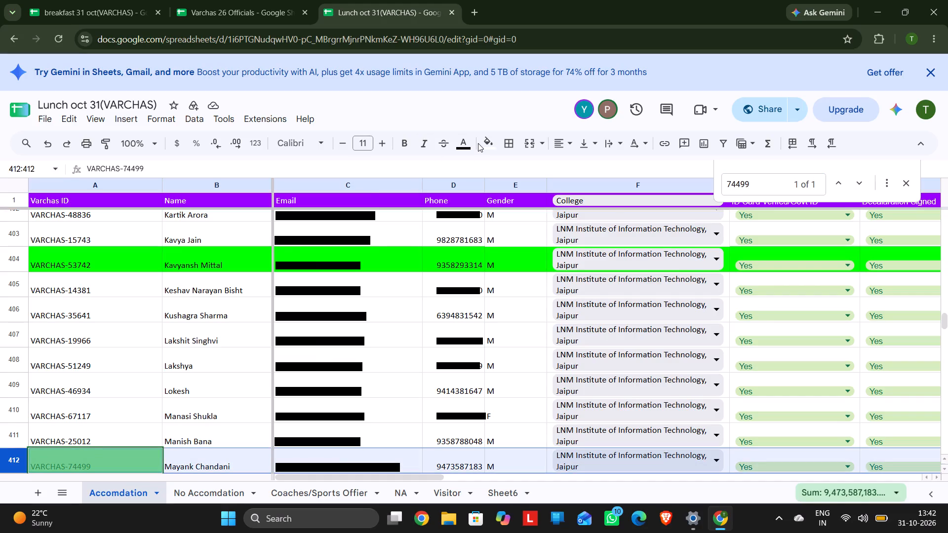
left_click(478, 143)
left_click(490, 145)
left_click(542, 196)
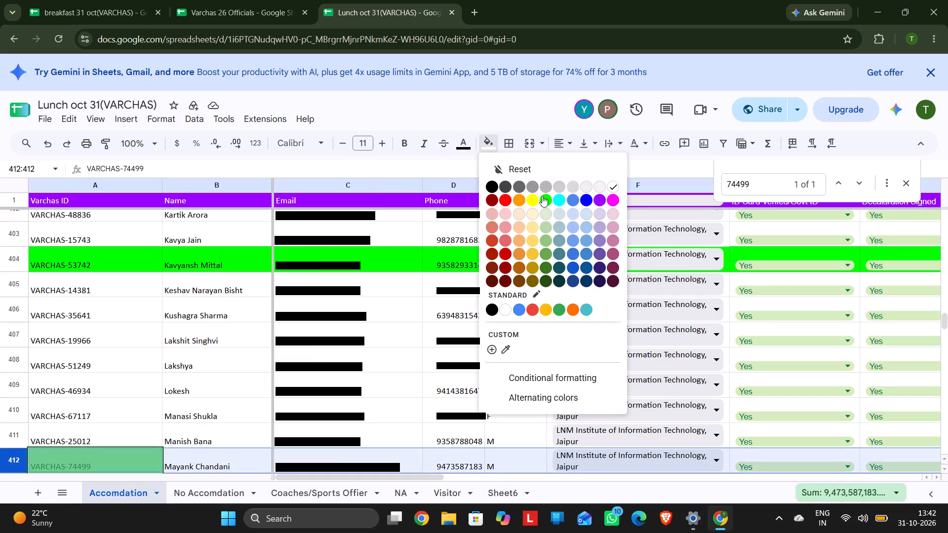
double_click(746, 187)
key("BackSpace")
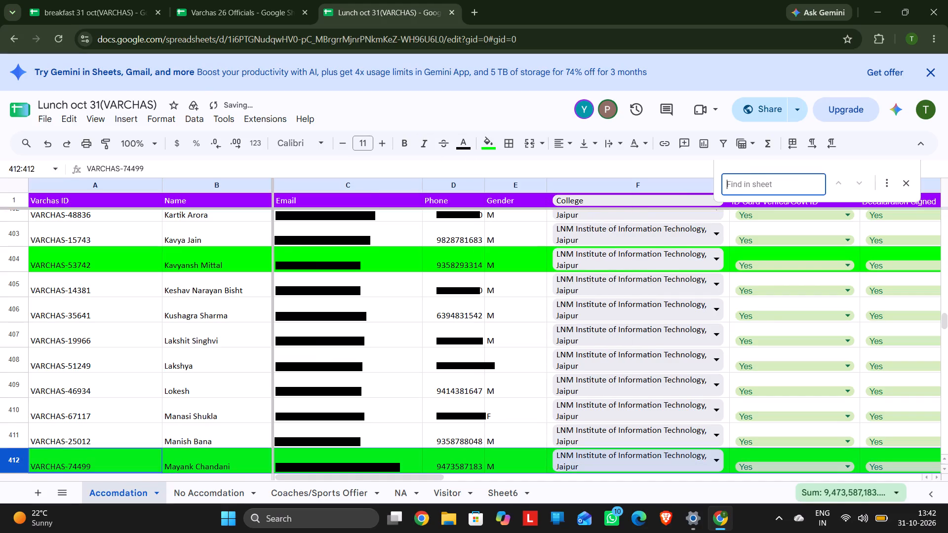
type("43481")
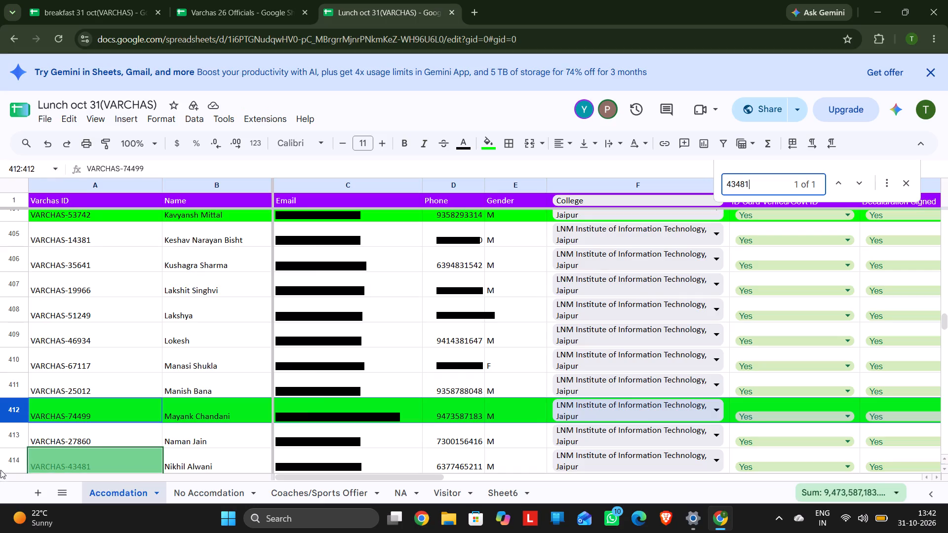
left_click(0, 470)
left_click_drag(487, 149, 537, 206)
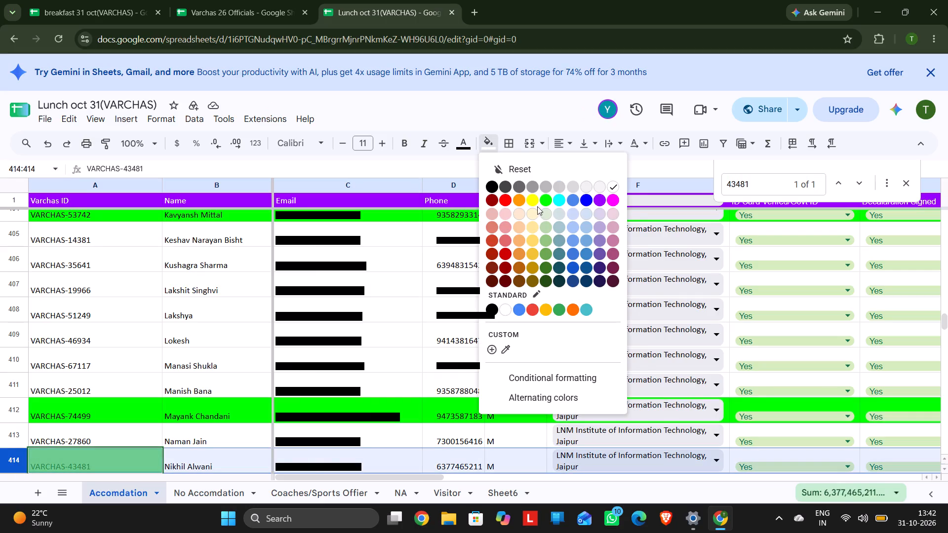
left_click_drag(537, 206, 544, 202)
left_click(544, 202)
double_click(740, 189)
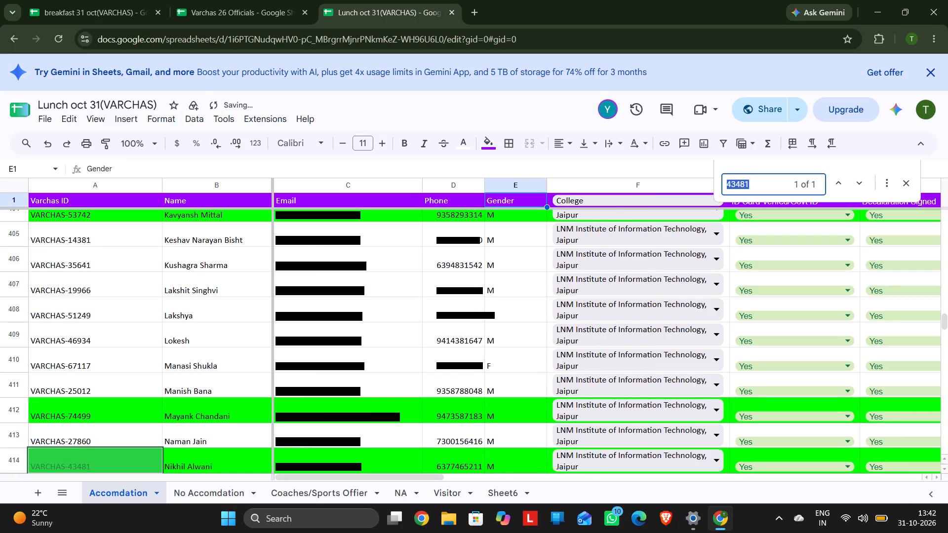
key("BackSpace")
left_click(740, 189)
type("916")
type("07")
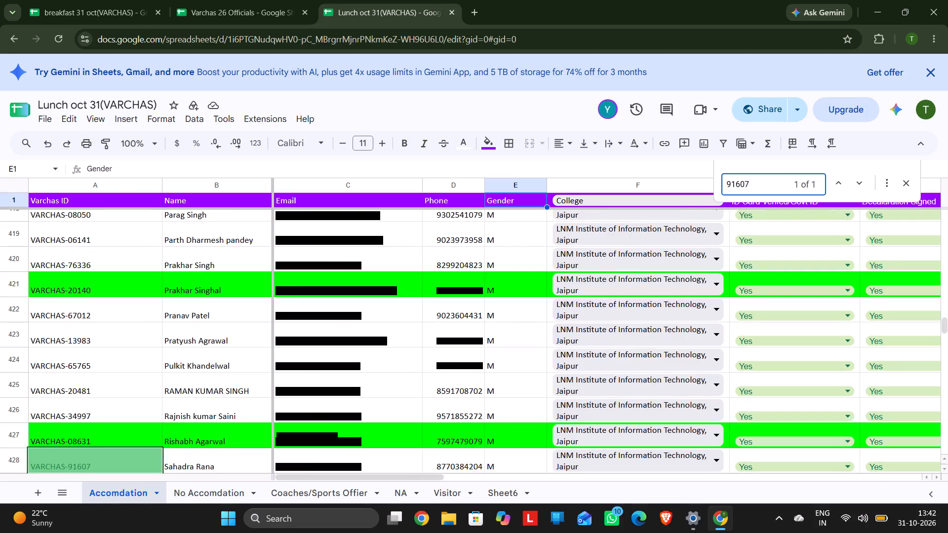
left_click(18, 457)
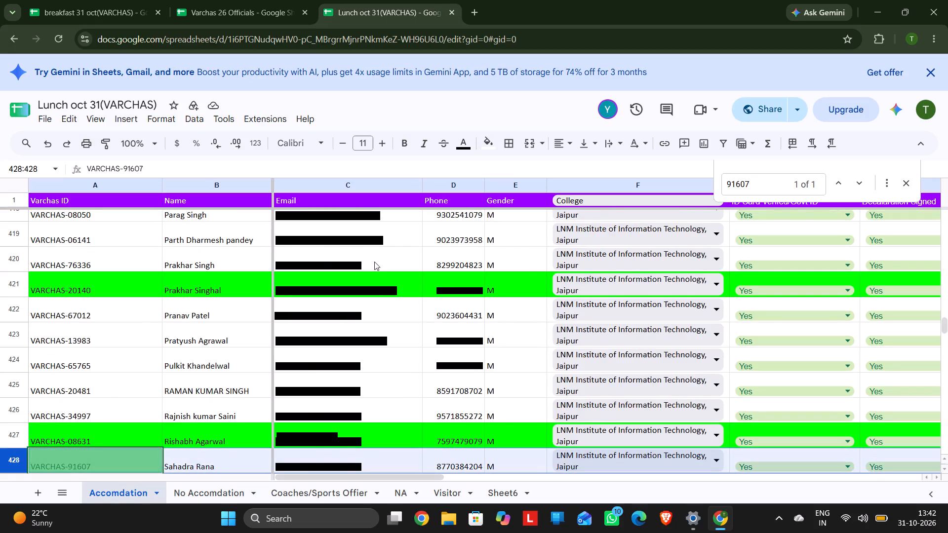
left_click(479, 154)
left_click(542, 197)
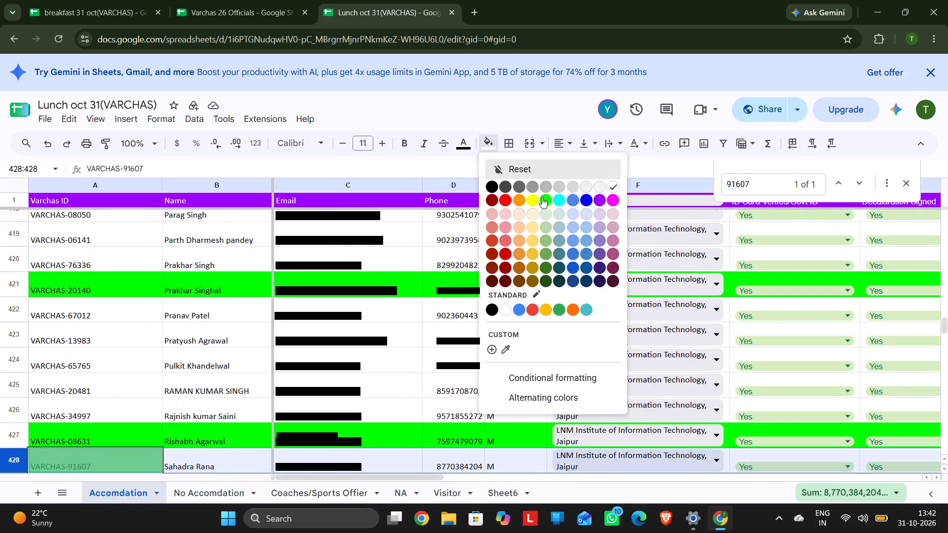
double_click(747, 183)
key("BackSpace")
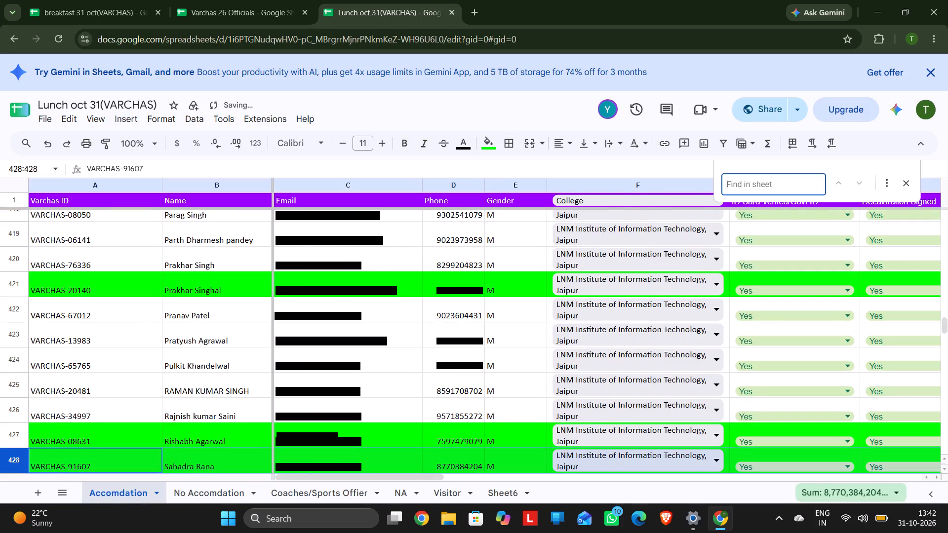
type("99265")
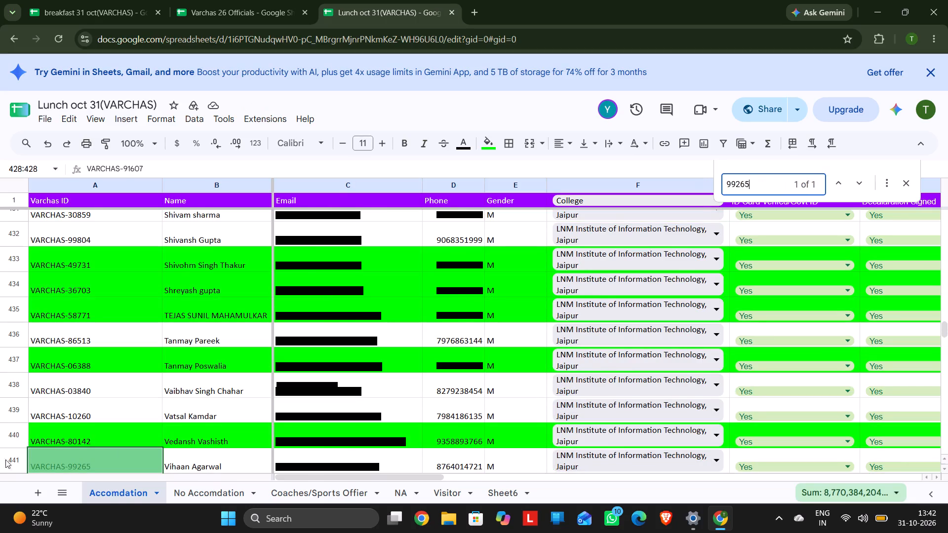
left_click(8, 462)
left_click_drag(485, 153, 529, 193)
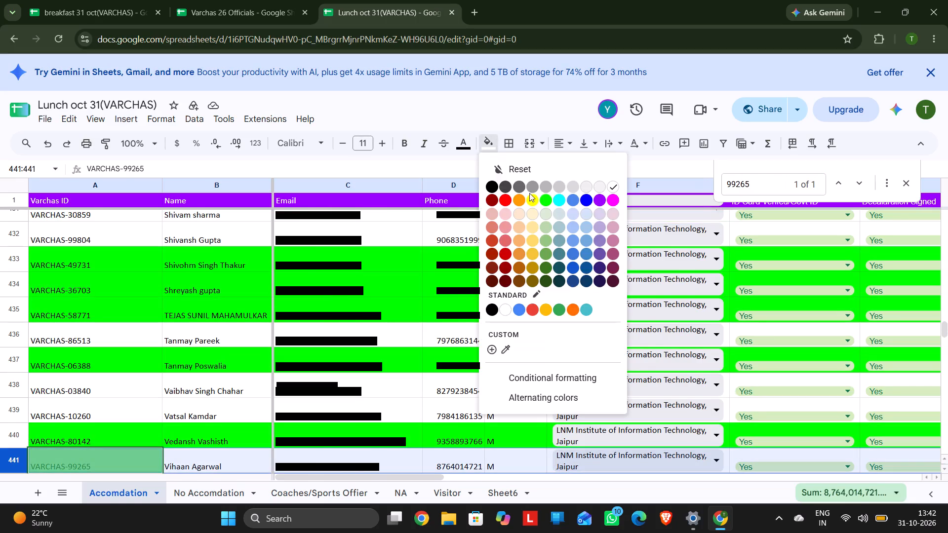
left_click_drag(529, 193, 545, 200)
left_click(545, 200)
double_click(756, 186)
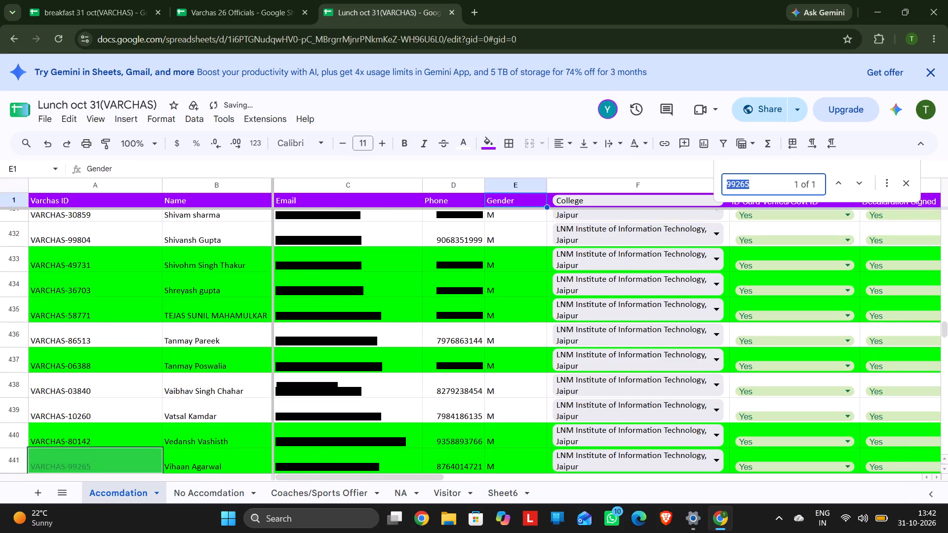
key("BackSpace")
type("14381")
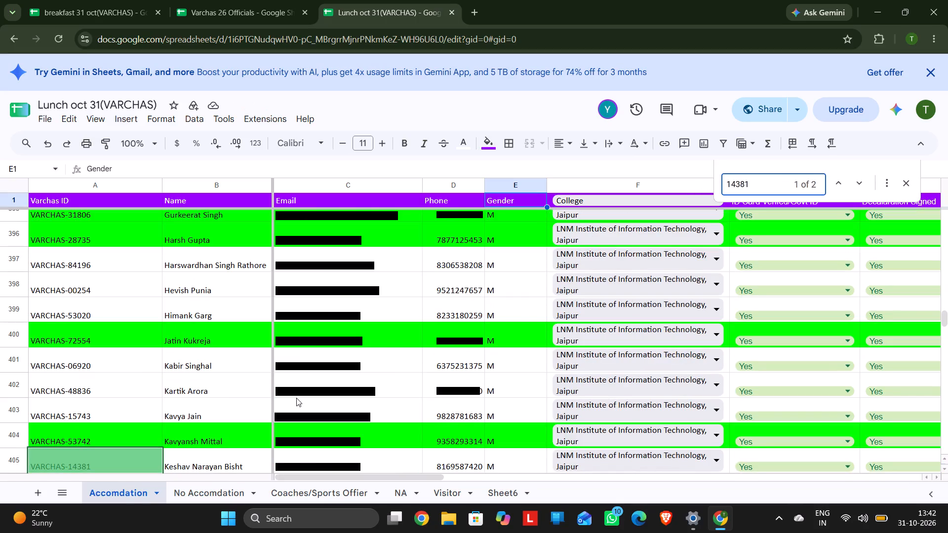
left_click(14, 462)
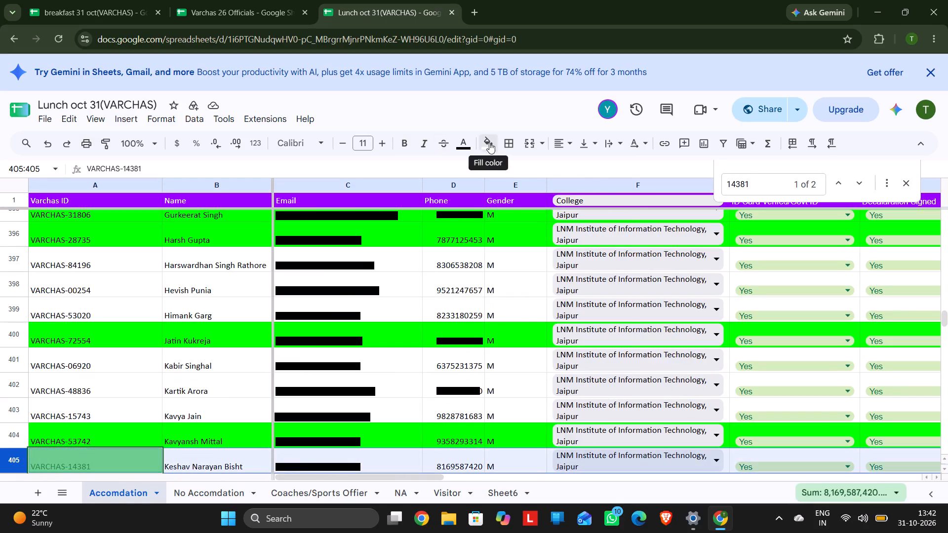
left_click_drag(489, 143, 546, 199)
left_click(546, 199)
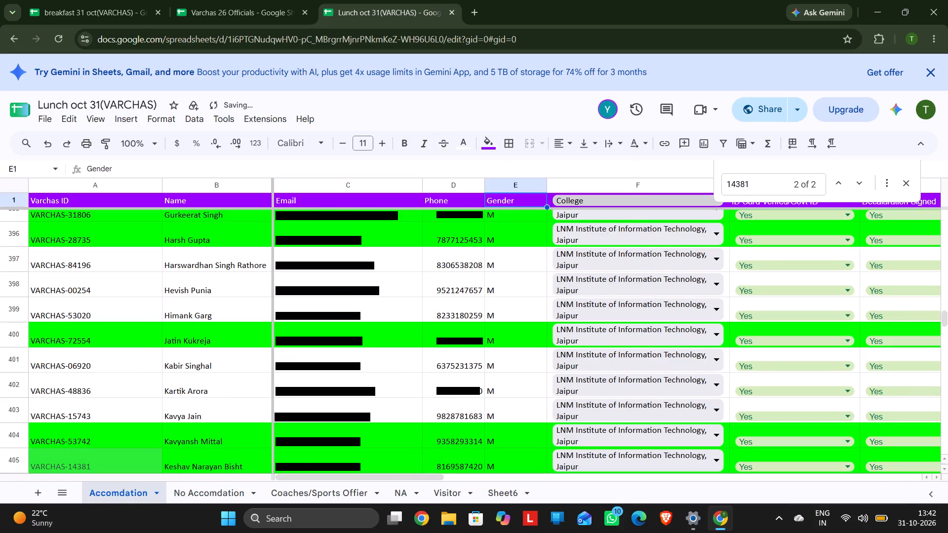
double_click(751, 189)
key("BackSpace")
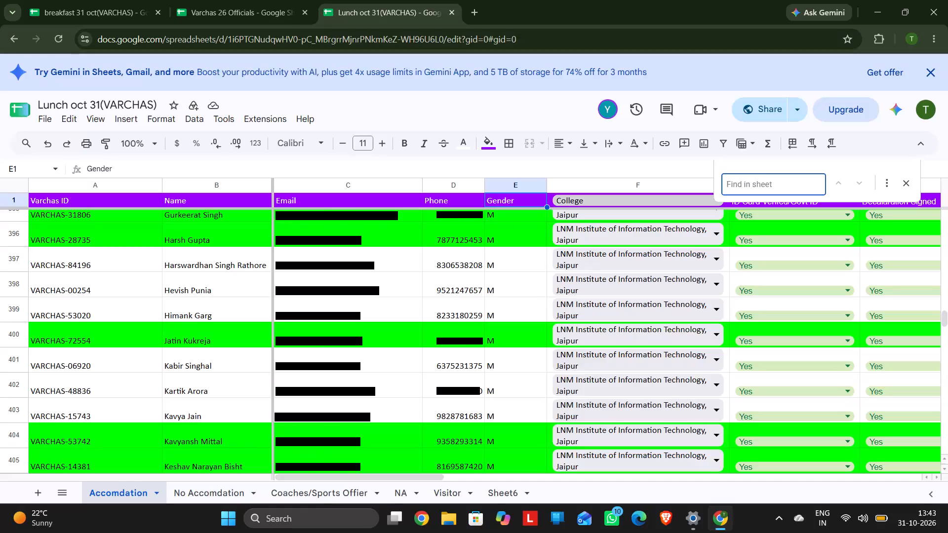
left_click(759, 188)
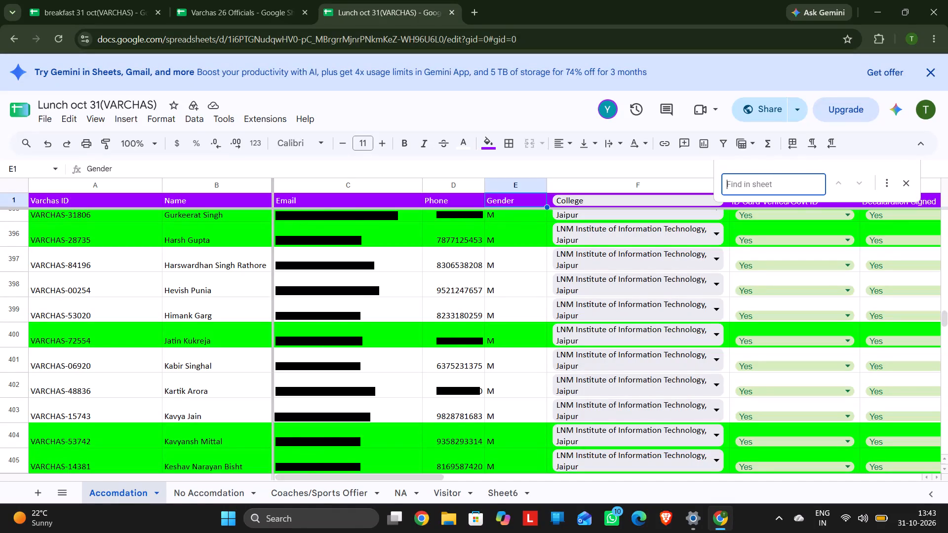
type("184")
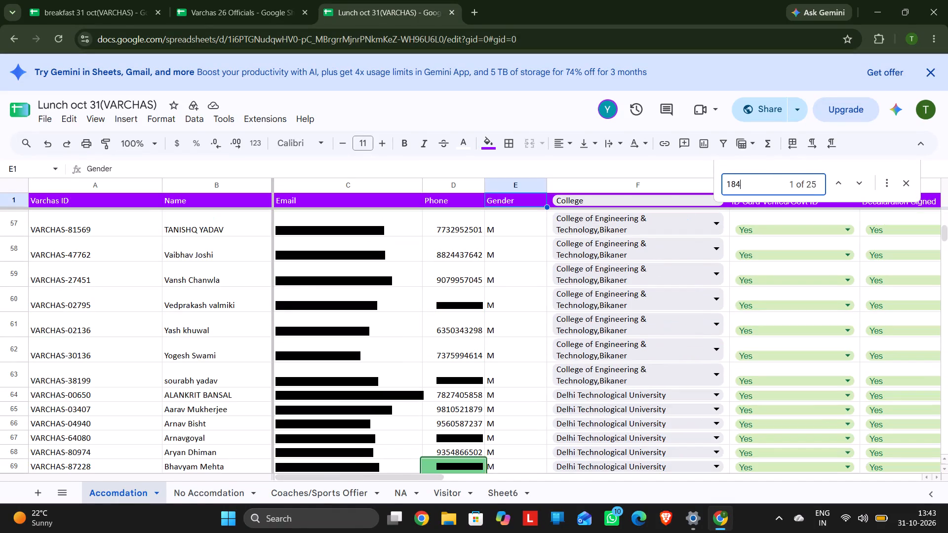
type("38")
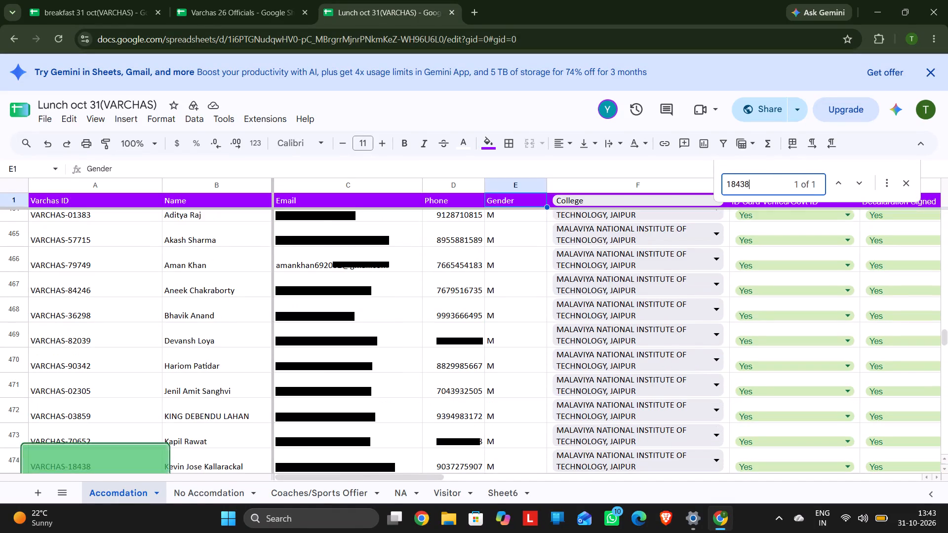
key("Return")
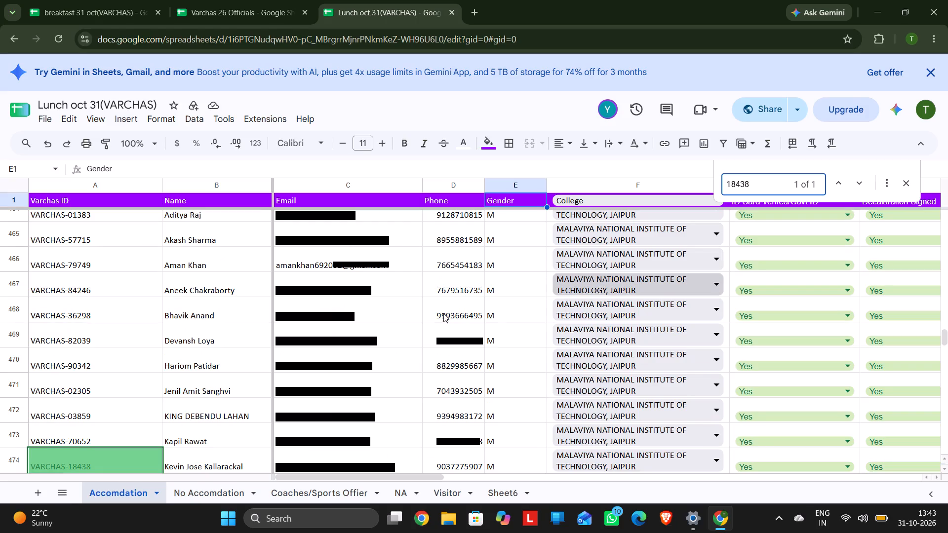
left_click(15, 458)
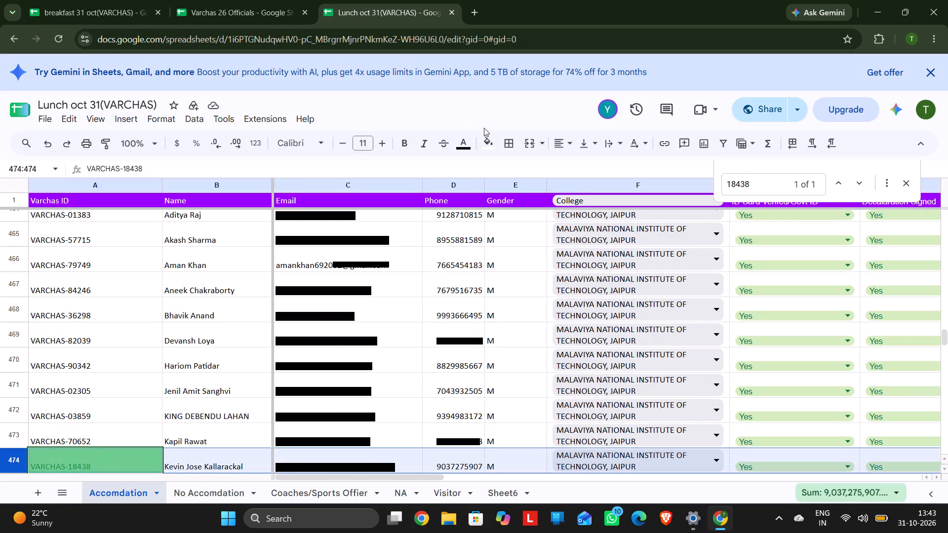
left_click(490, 140)
left_click(544, 202)
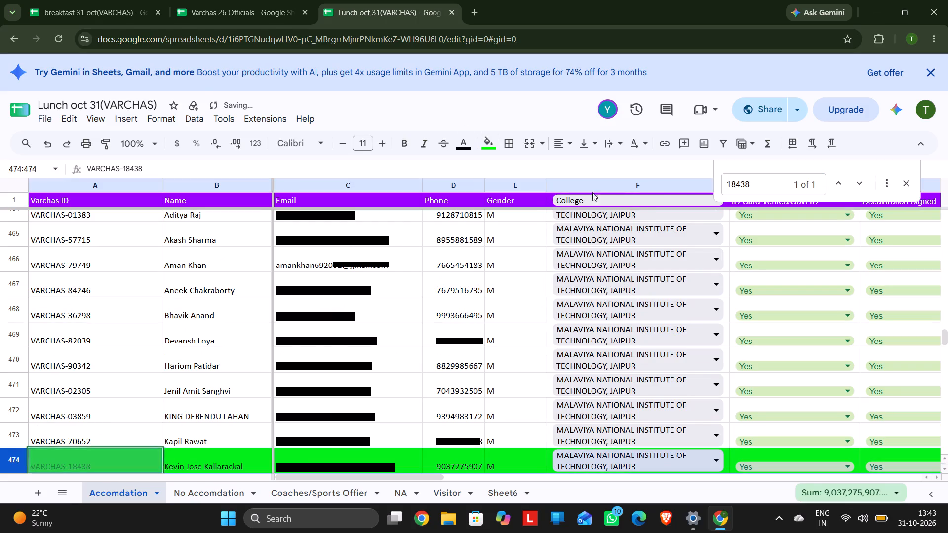
double_click(750, 177)
key("BackSpace")
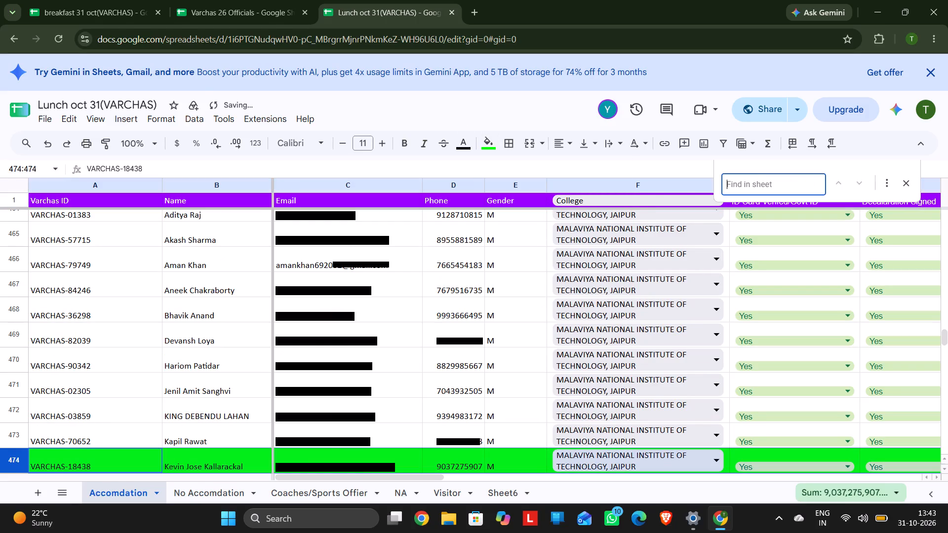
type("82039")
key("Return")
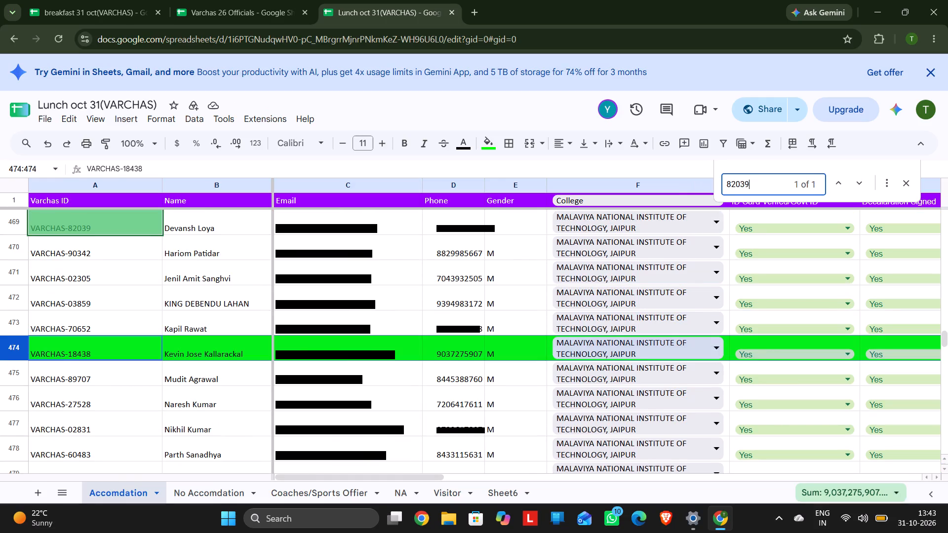
left_click(11, 226)
left_click_drag(482, 140, 511, 198)
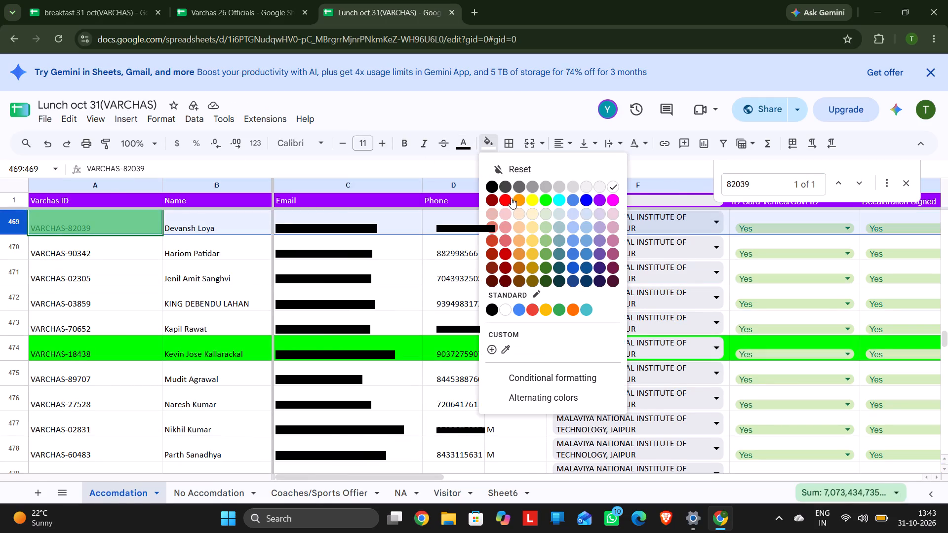
left_click_drag(511, 198, 545, 200)
left_click(545, 200)
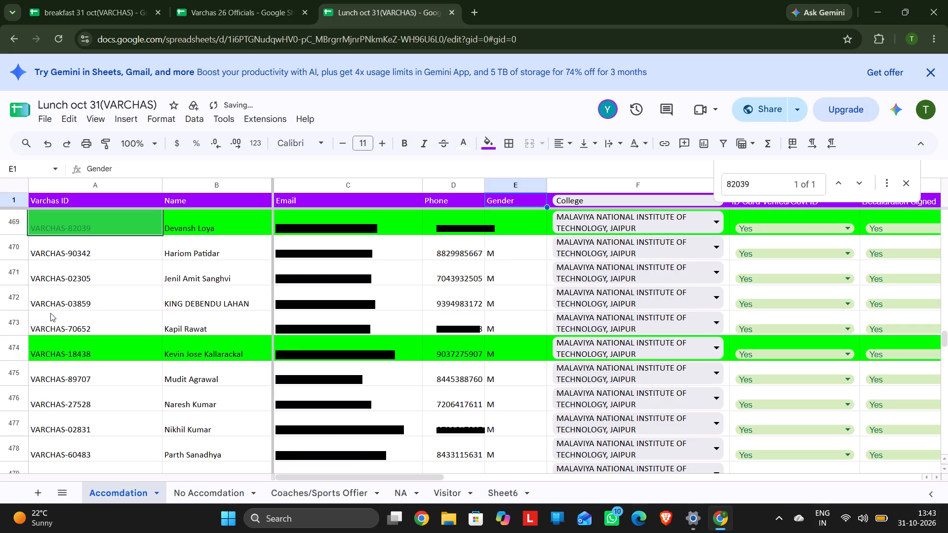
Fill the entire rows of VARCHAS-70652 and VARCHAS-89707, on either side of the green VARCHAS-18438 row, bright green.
left_click(28, 325)
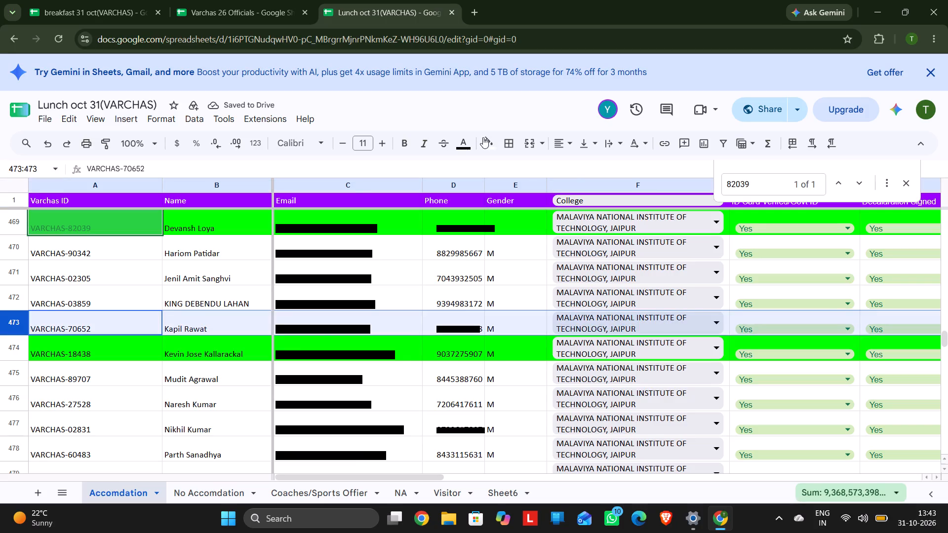
left_click(485, 137)
left_click(548, 201)
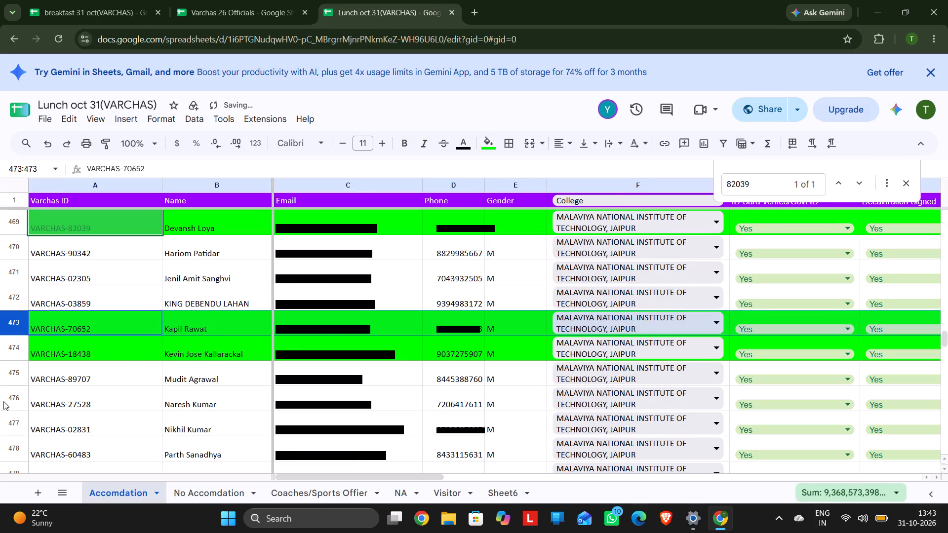
left_click(20, 365)
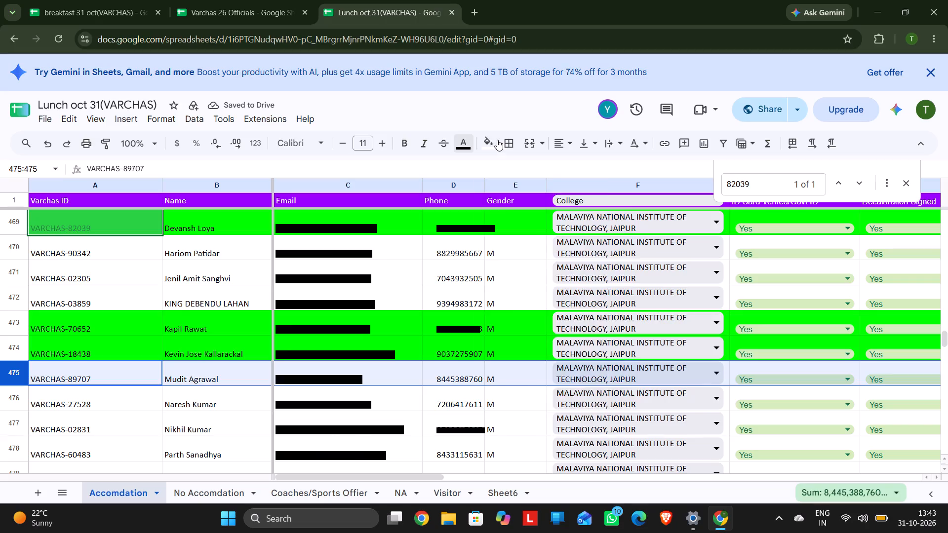
left_click(497, 140)
left_click(551, 199)
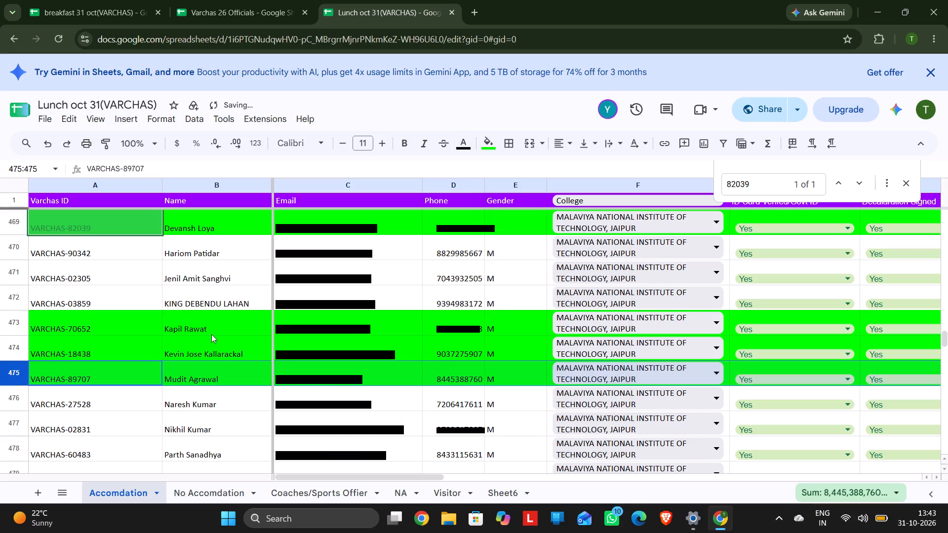
left_click_drag(24, 445, 245, 309)
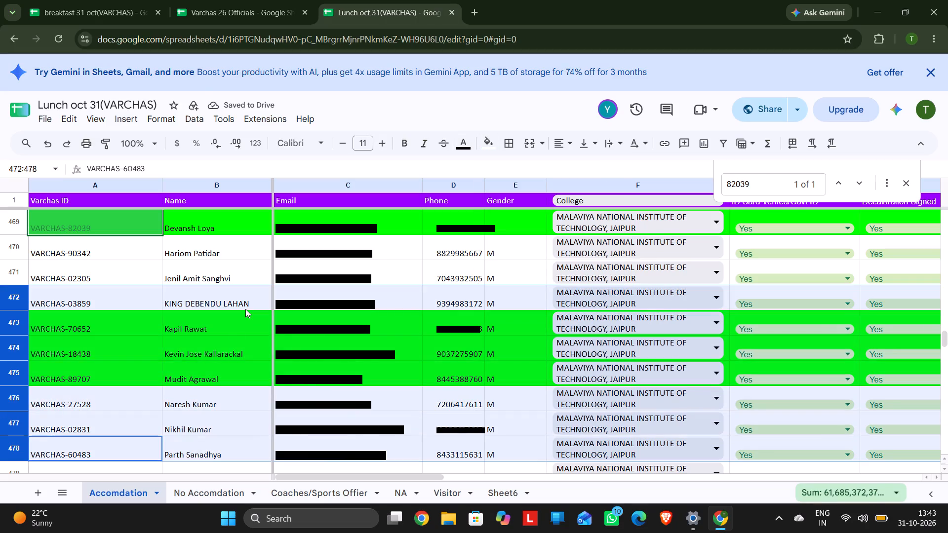
left_click(34, 469)
left_click_drag(10, 452, 264, 347)
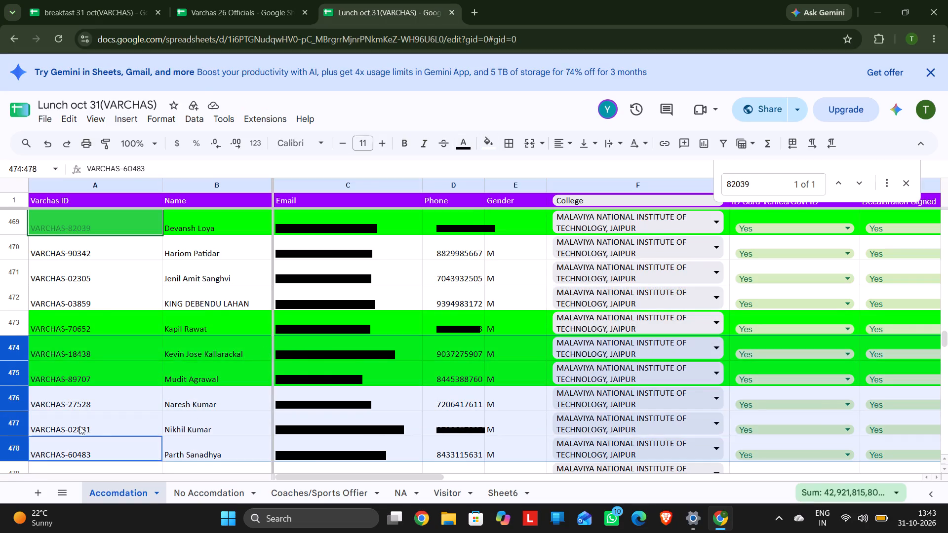
left_click(20, 325)
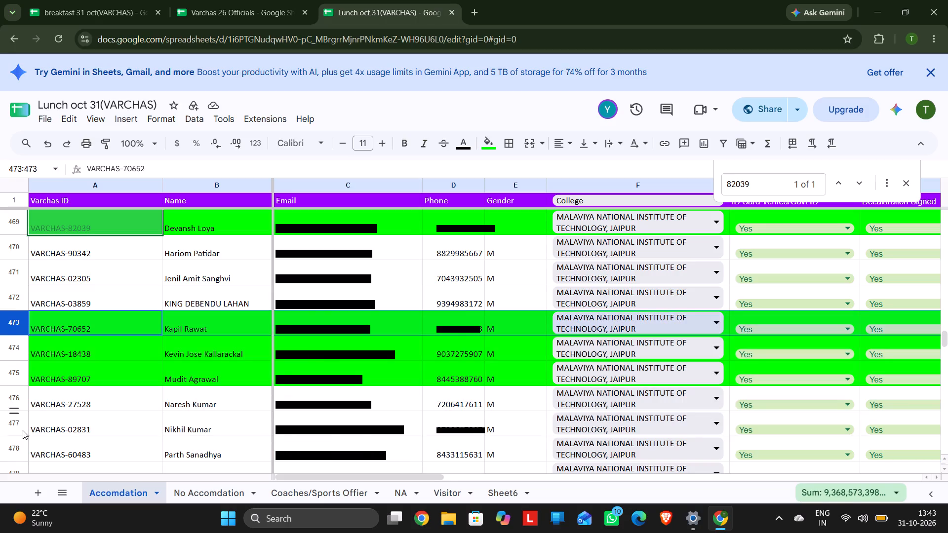
left_click(23, 439)
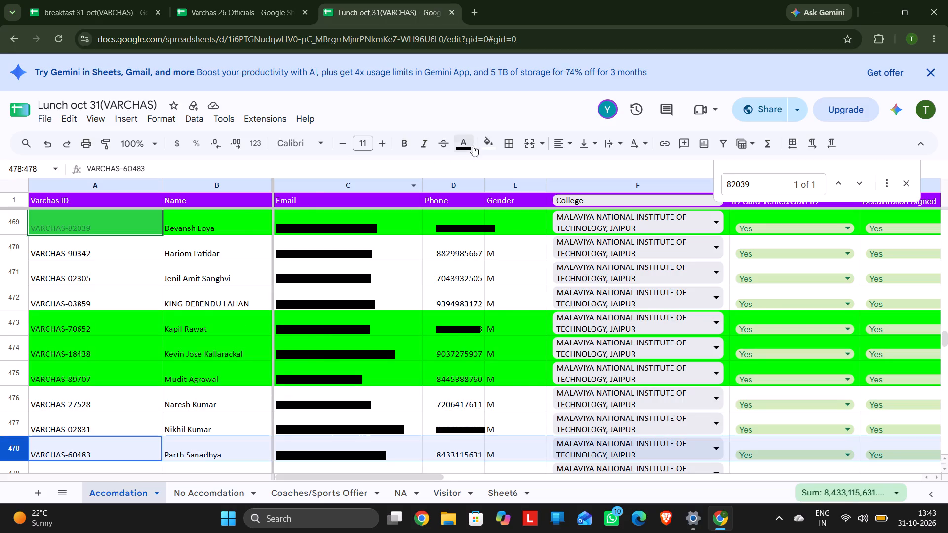
left_click(485, 140)
left_click(546, 195)
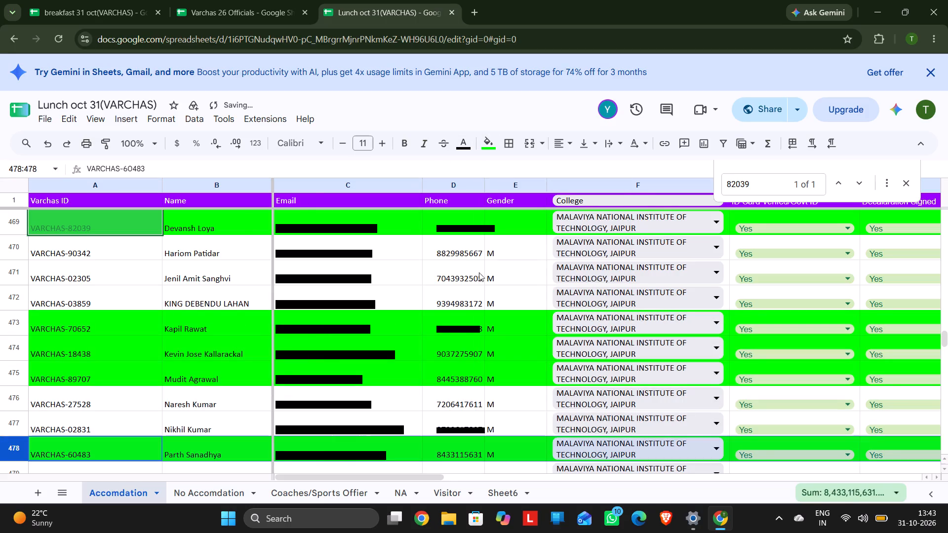
scroll(442, 343, "down", 2)
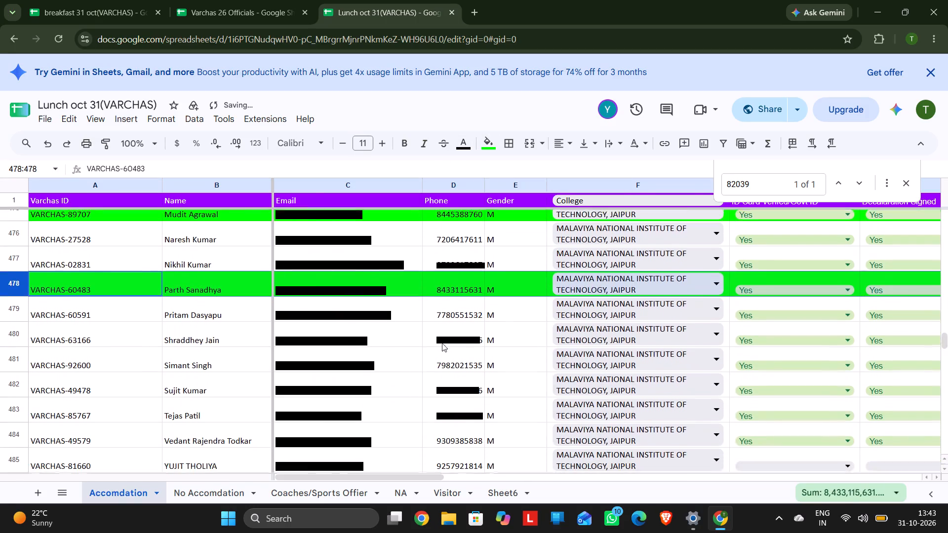
scroll(442, 343, "down", 1)
scroll(442, 343, "up", 2)
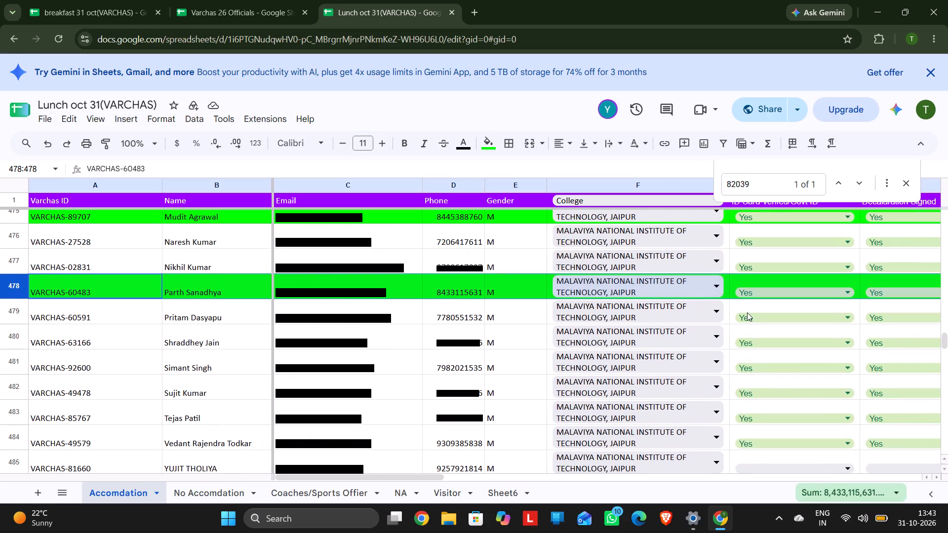
left_click_drag(20, 390, 18, 361)
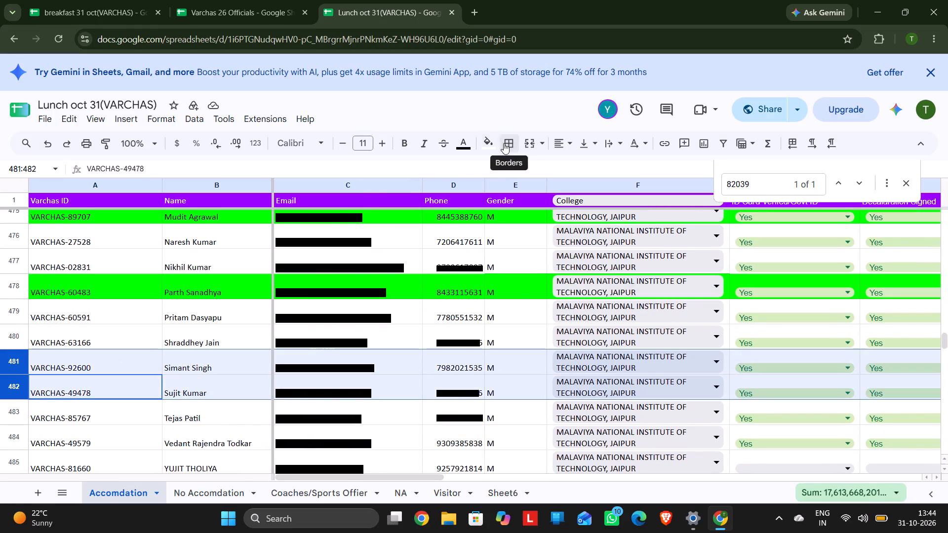
left_click(489, 143)
left_click(545, 196)
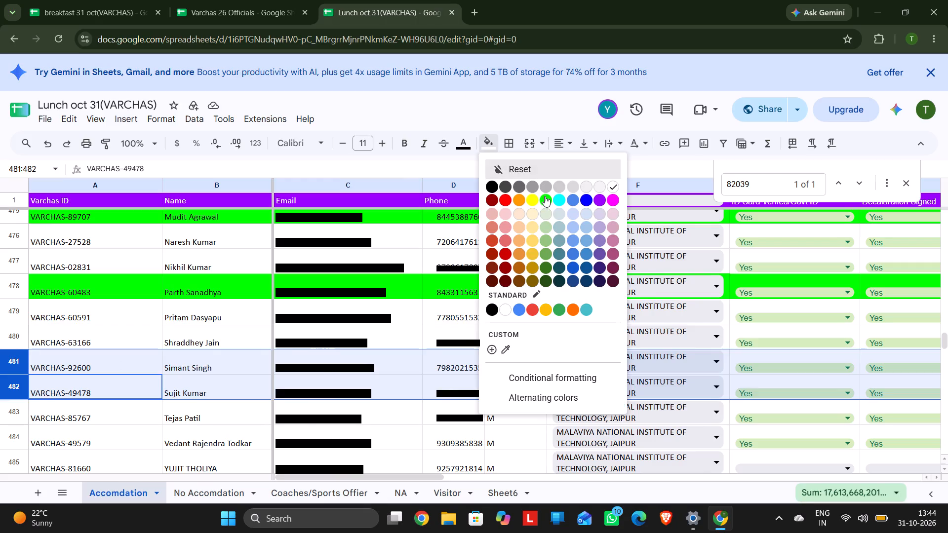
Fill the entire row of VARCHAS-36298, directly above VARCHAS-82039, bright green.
scroll(215, 341, "down", 2)
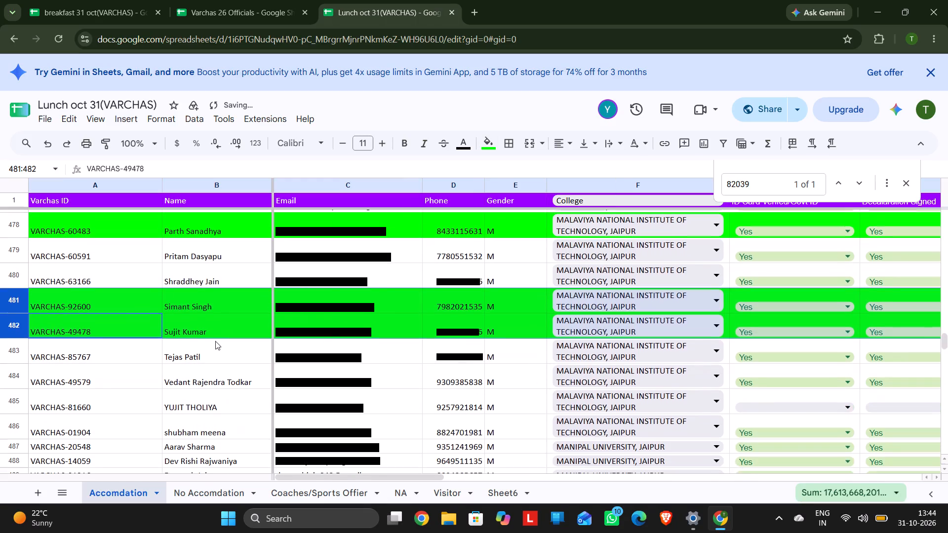
scroll(215, 341, "down", 2)
scroll(215, 341, "up", 2)
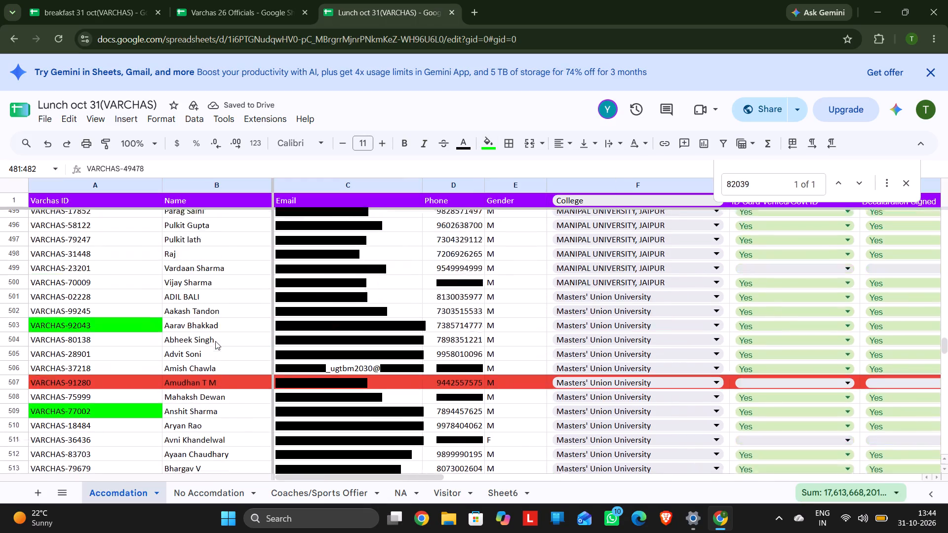
scroll(215, 341, "up", 6)
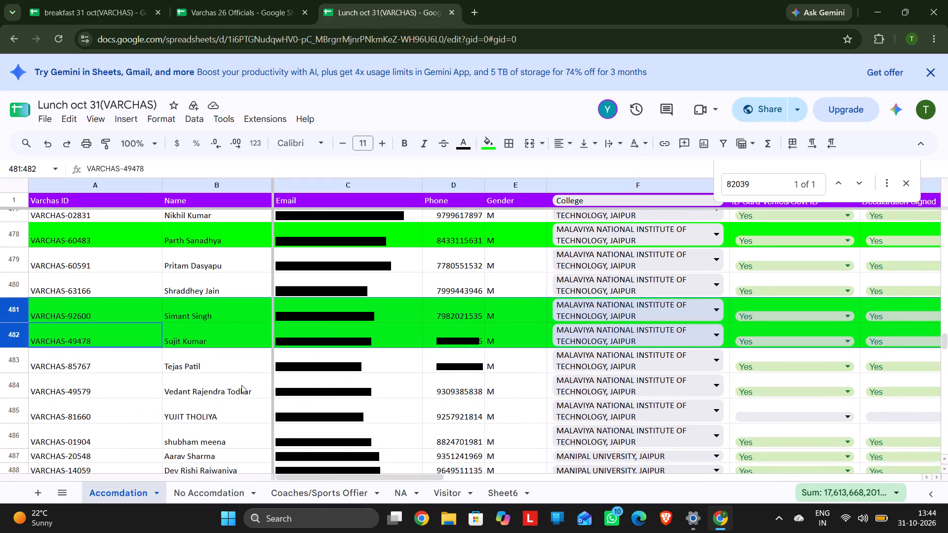
scroll(237, 360, "up", 3)
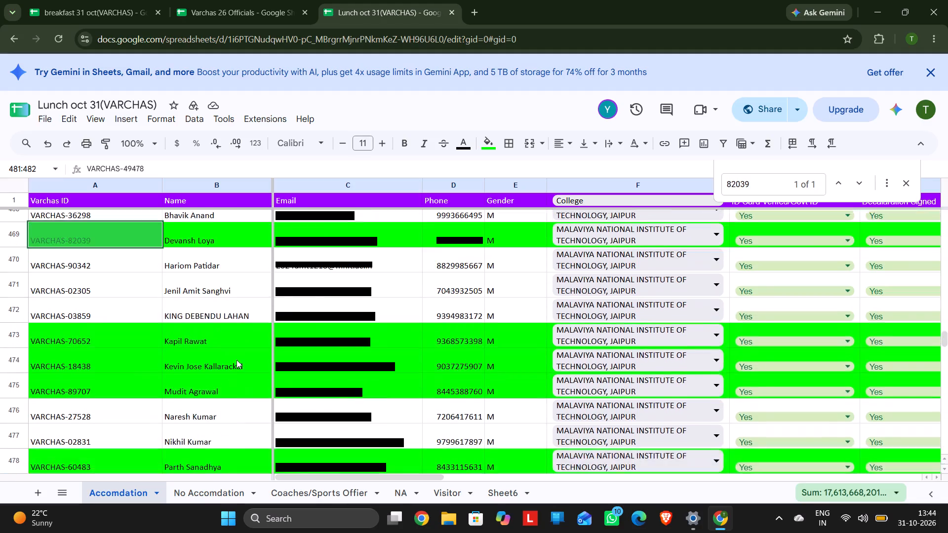
scroll(237, 360, "up", 2)
left_click(5, 339)
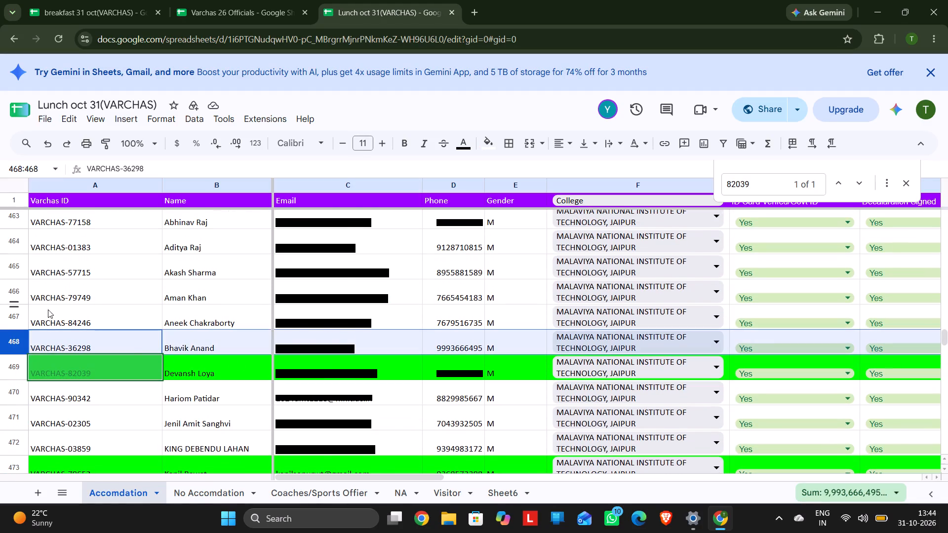
left_click(484, 149)
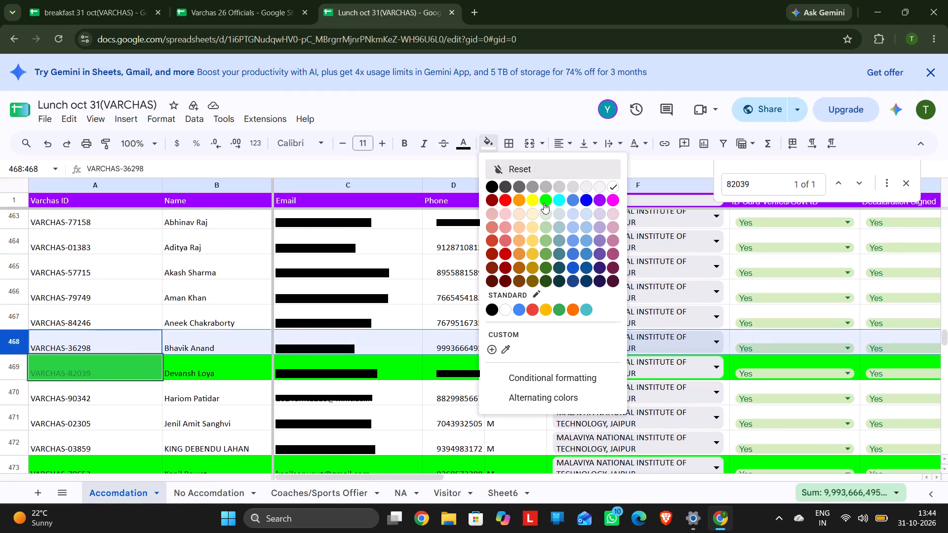
left_click(545, 205)
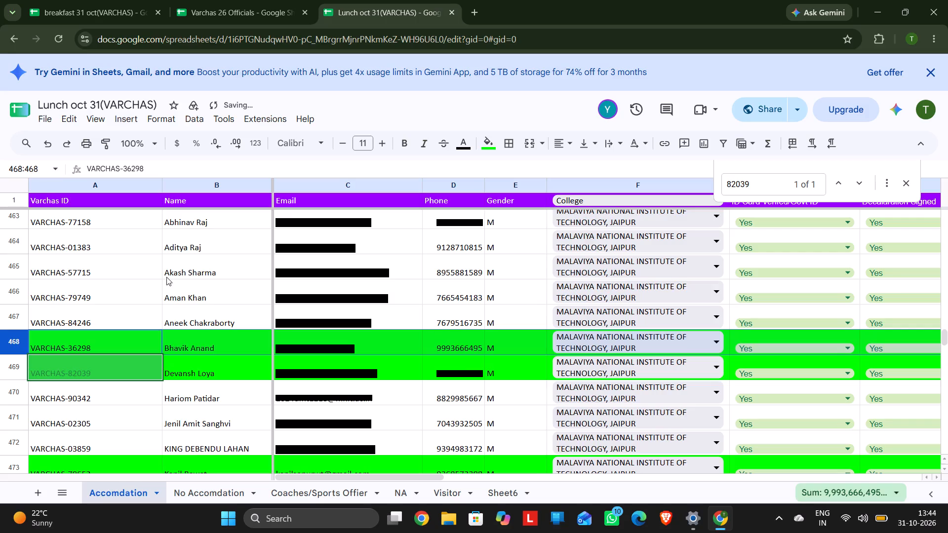
left_click(15, 298)
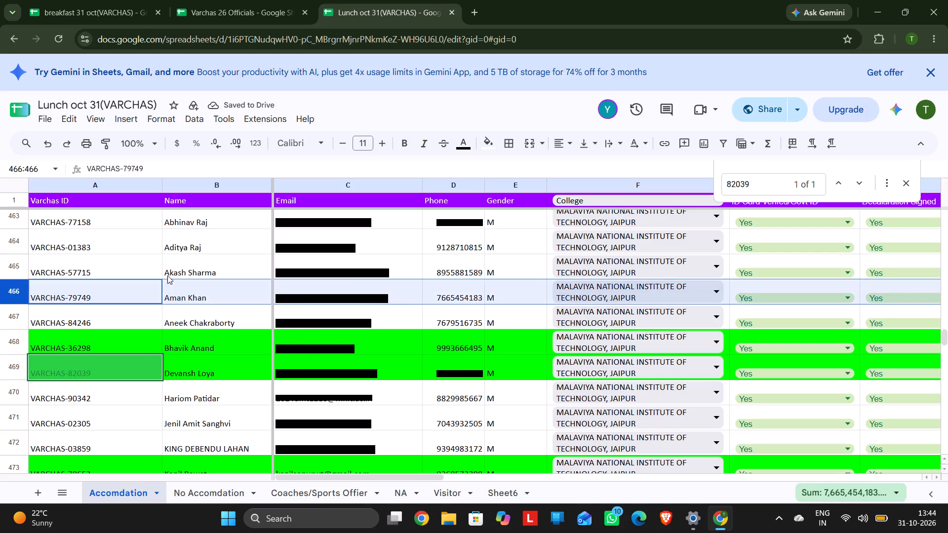
left_click_drag(490, 145, 547, 199)
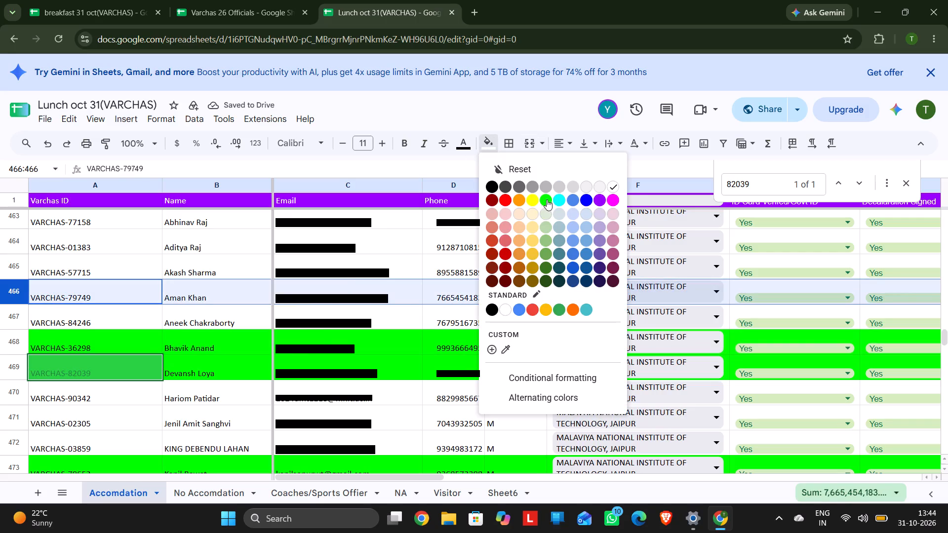
left_click_drag(547, 199, 547, 199)
left_click(547, 199)
scroll(240, 369, "down", 2)
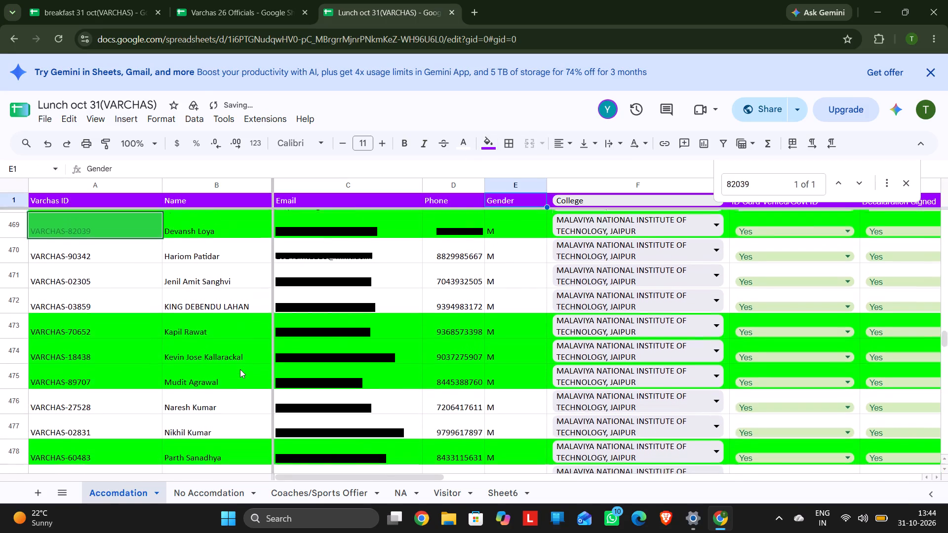
scroll(240, 369, "down", 1)
scroll(240, 369, "up", 2)
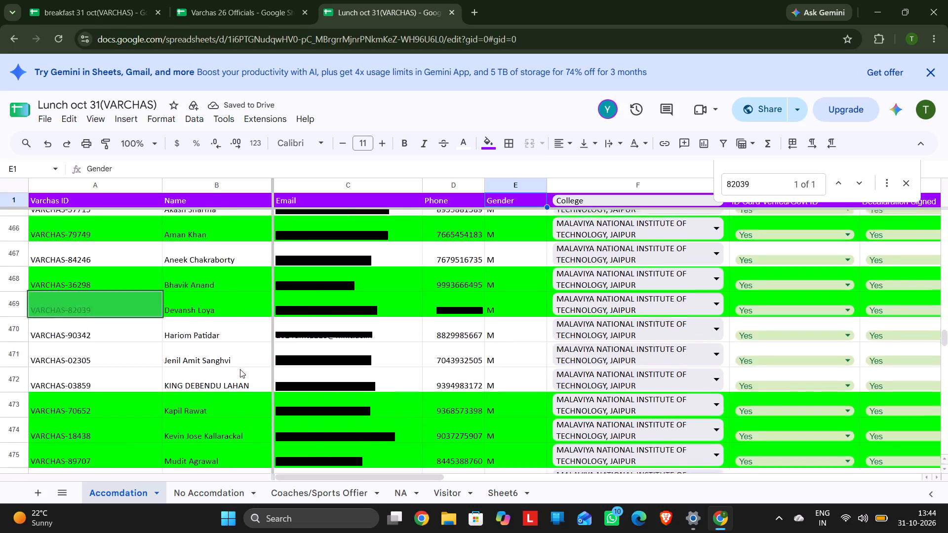
scroll(240, 369, "up", 1)
scroll(240, 369, "down", 1)
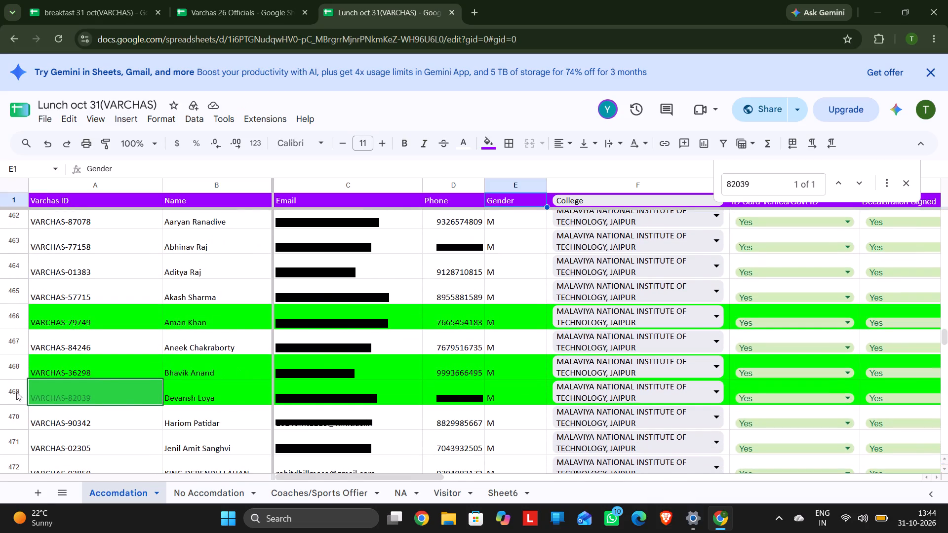
scroll(199, 409, "up", 1)
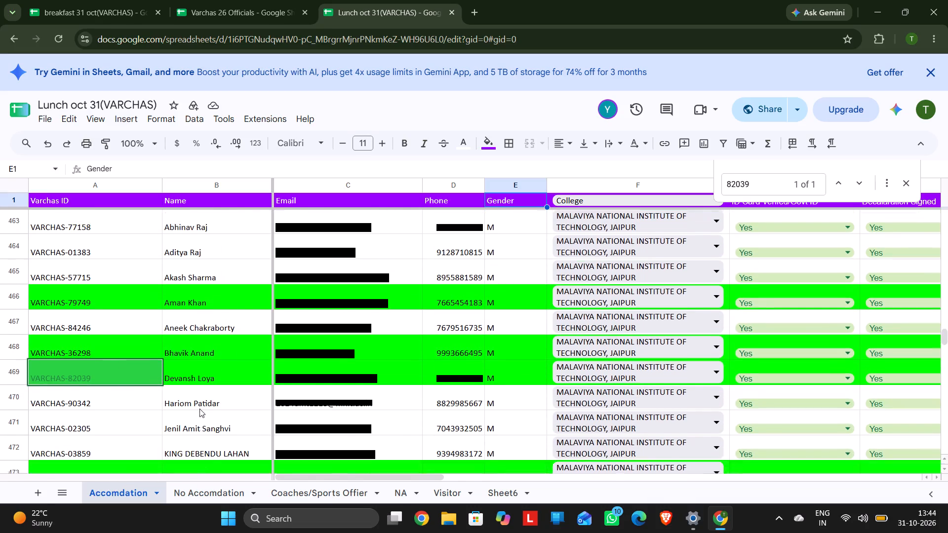
scroll(199, 409, "up", 3)
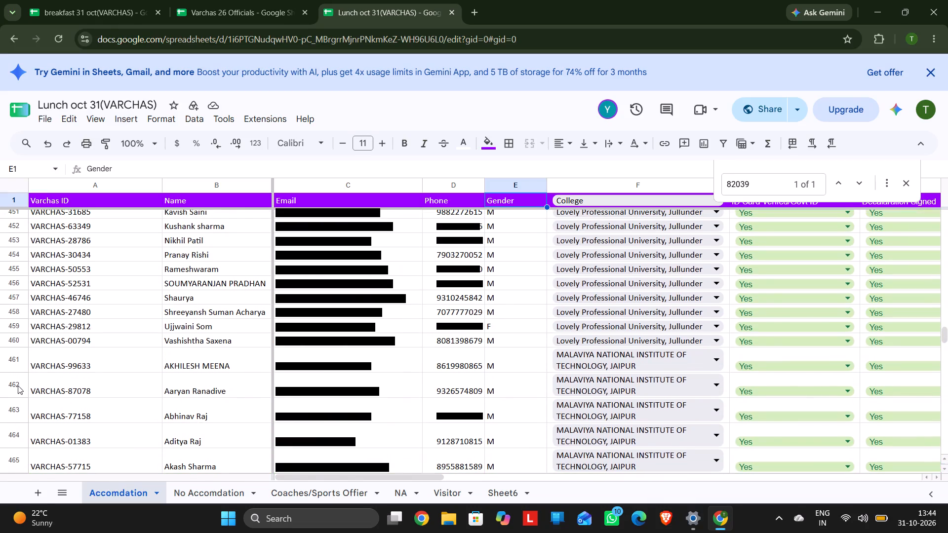
left_click(15, 385)
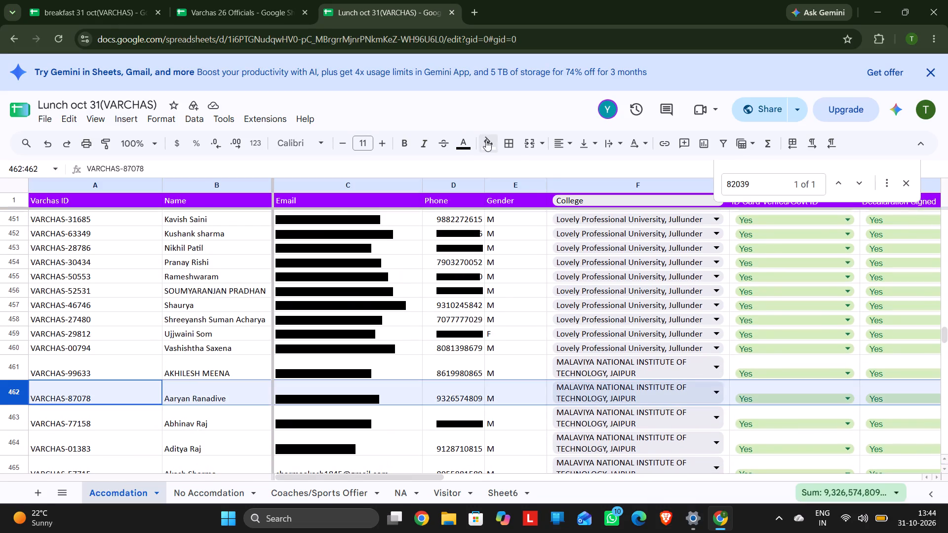
left_click(486, 140)
left_click(548, 196)
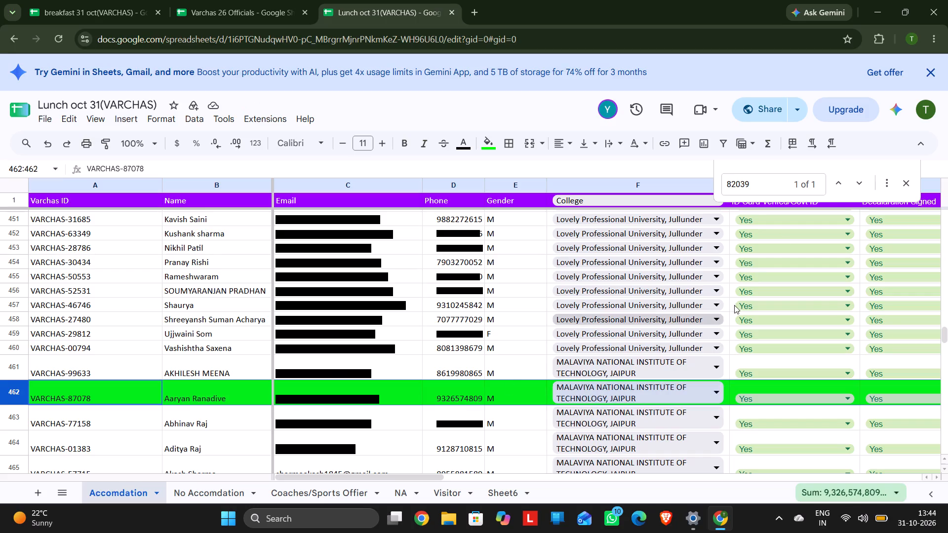
double_click(768, 181)
key("BackSpace")
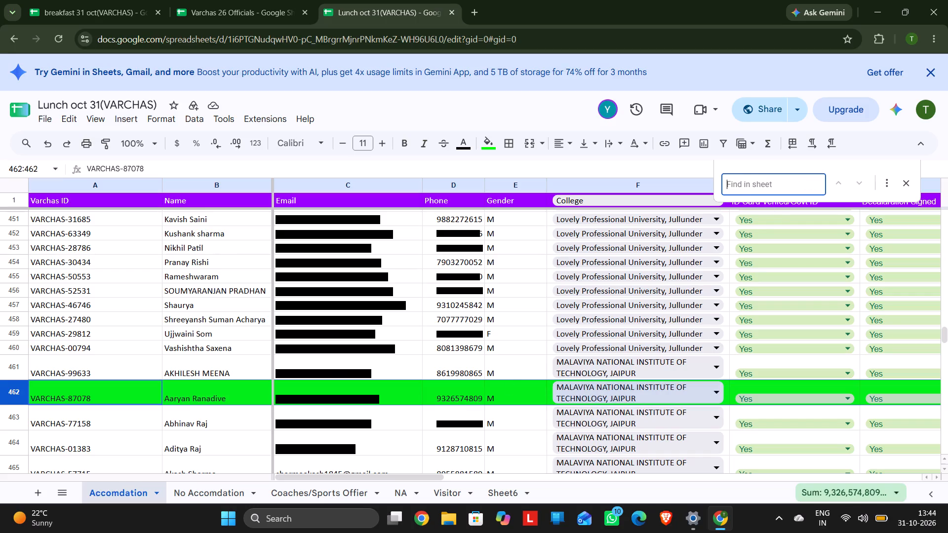
type("790")
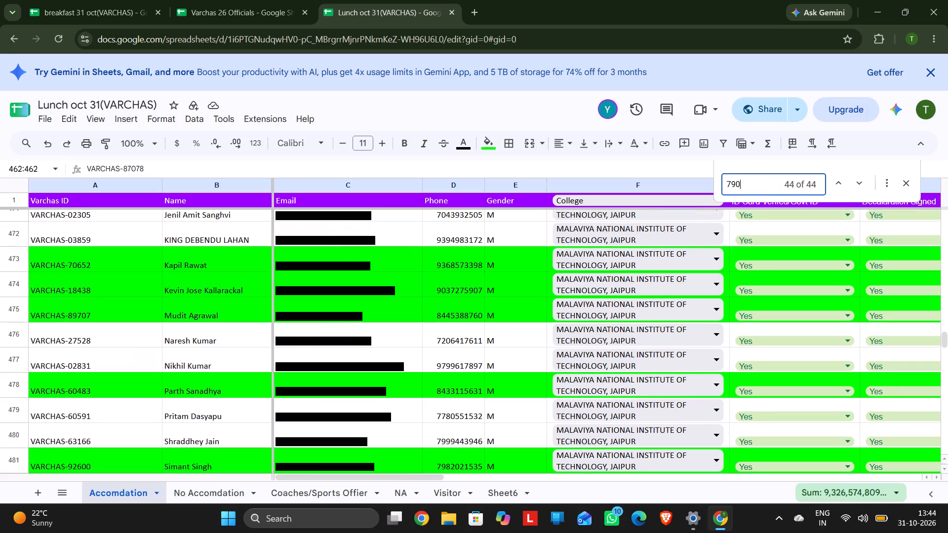
type("43")
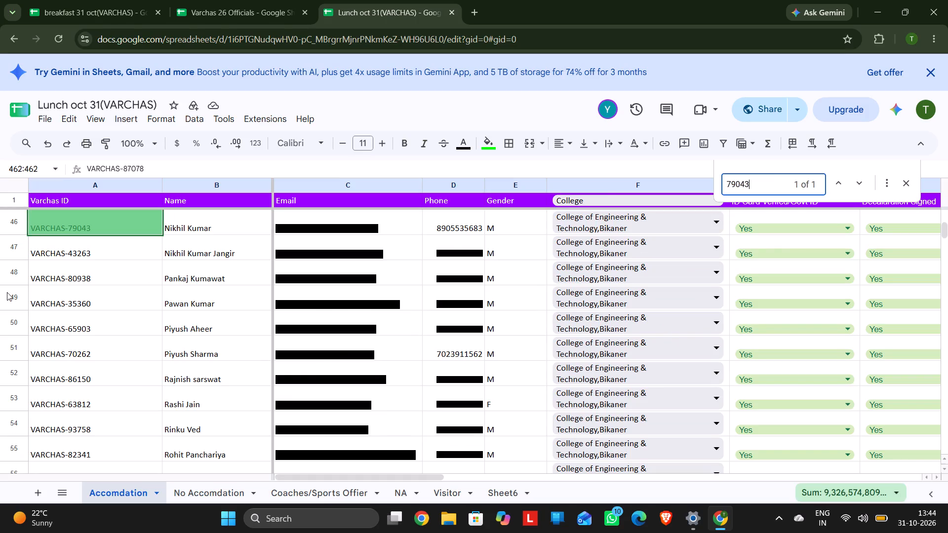
left_click(9, 232)
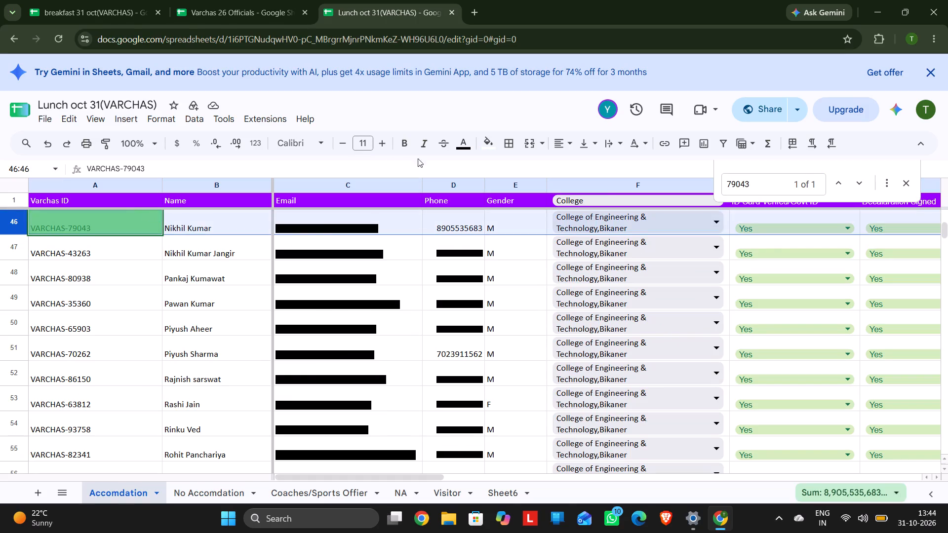
left_click(479, 146)
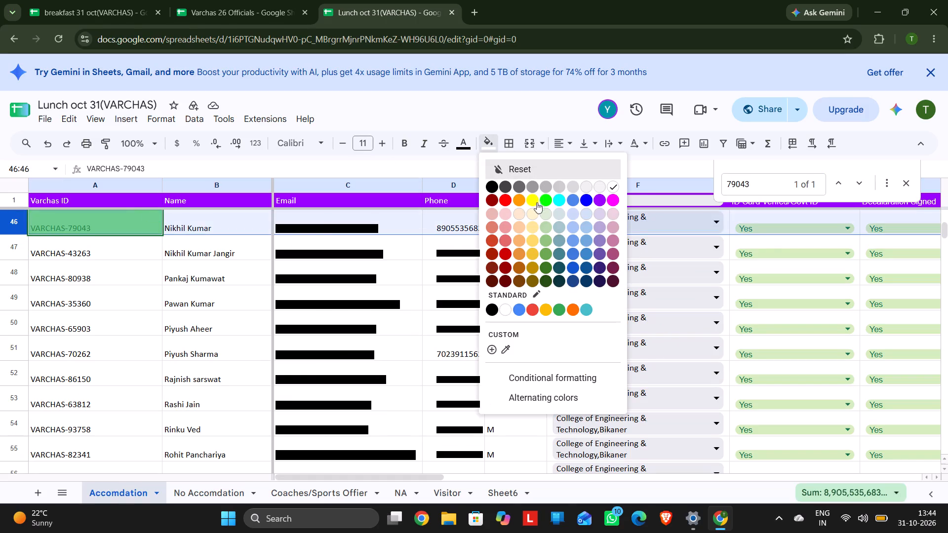
left_click(546, 202)
double_click(752, 185)
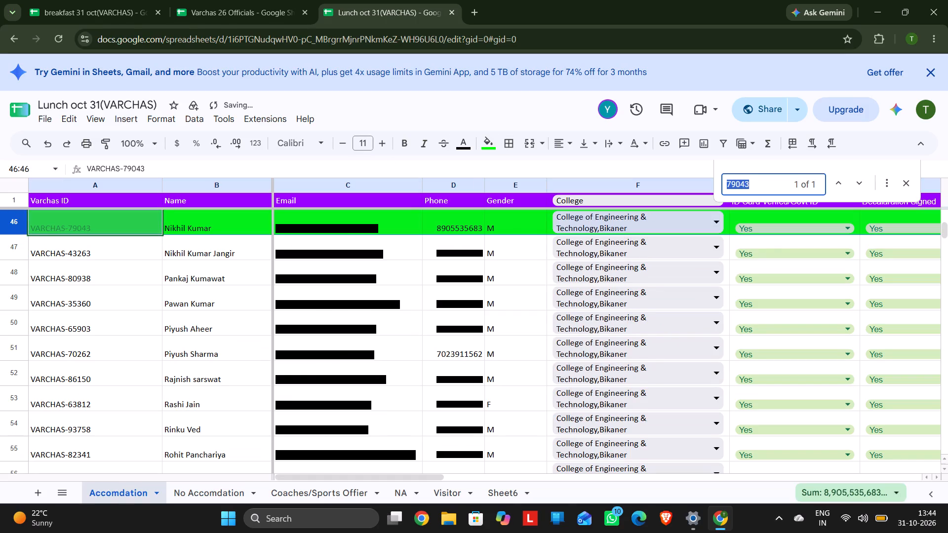
key("BackSpace")
type("027")
type("95")
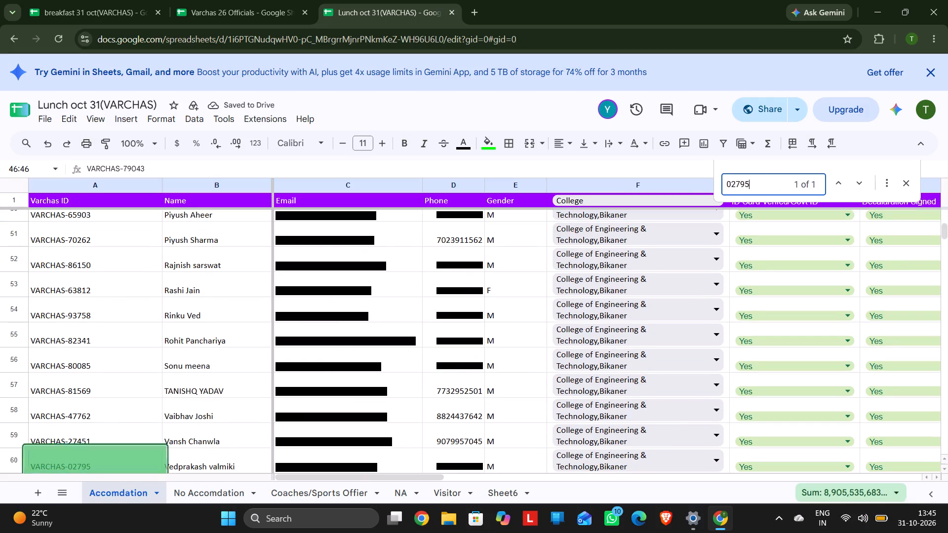
left_click(0, 456)
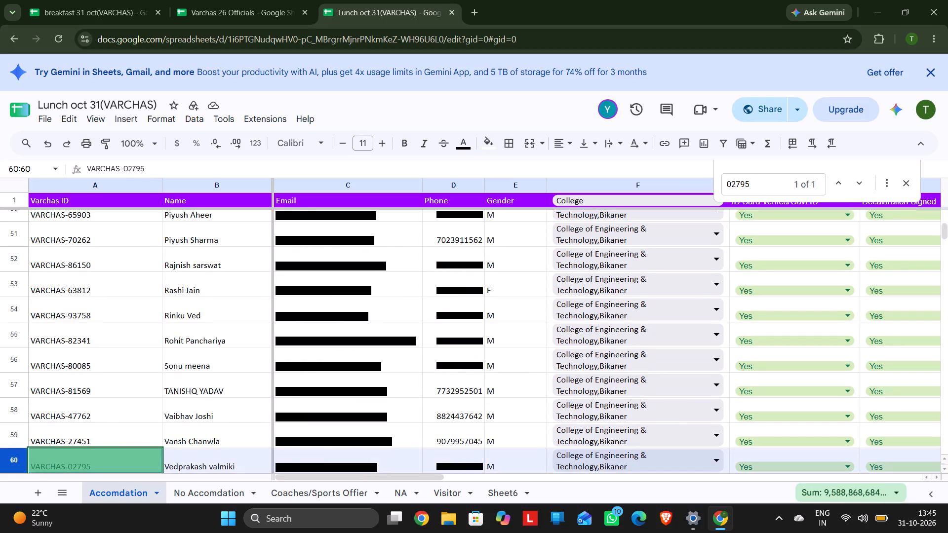
left_click(493, 143)
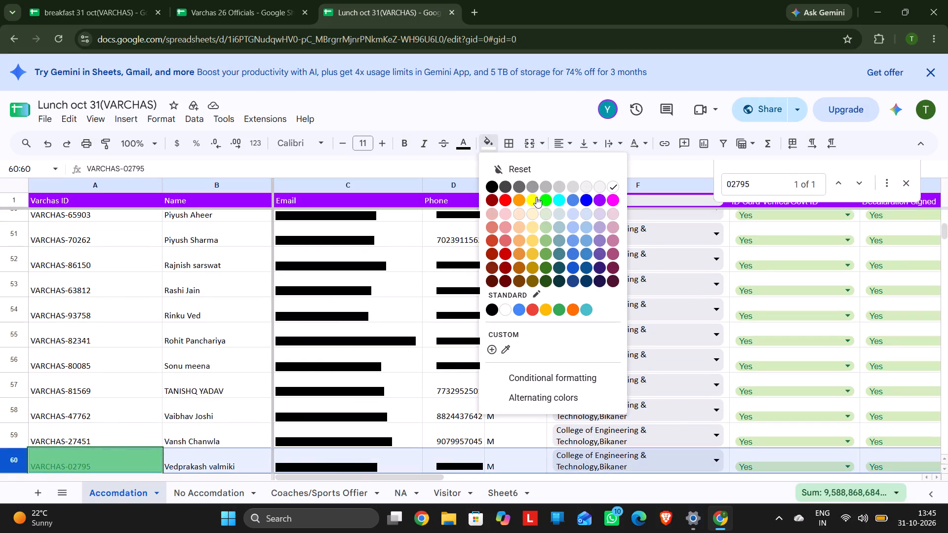
left_click(544, 200)
double_click(757, 183)
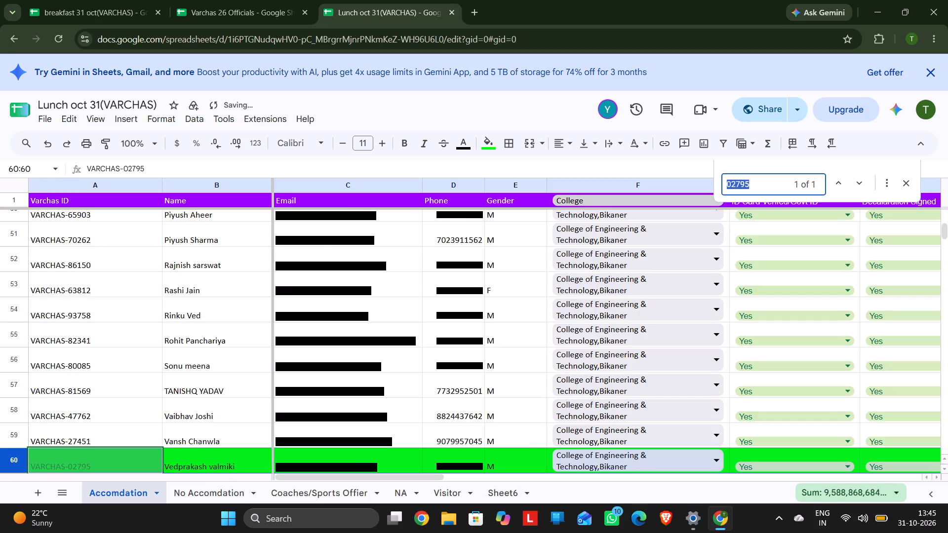
key("BackSpace")
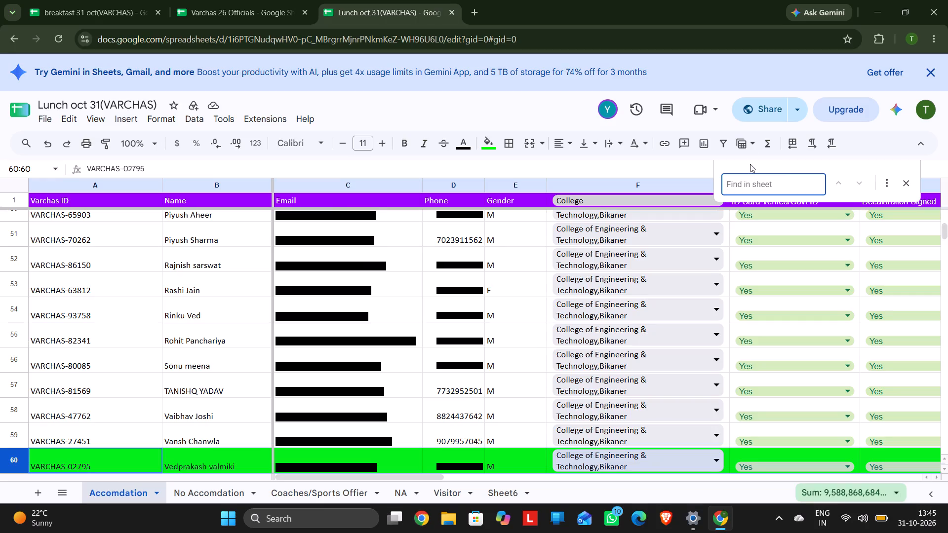
type("67763")
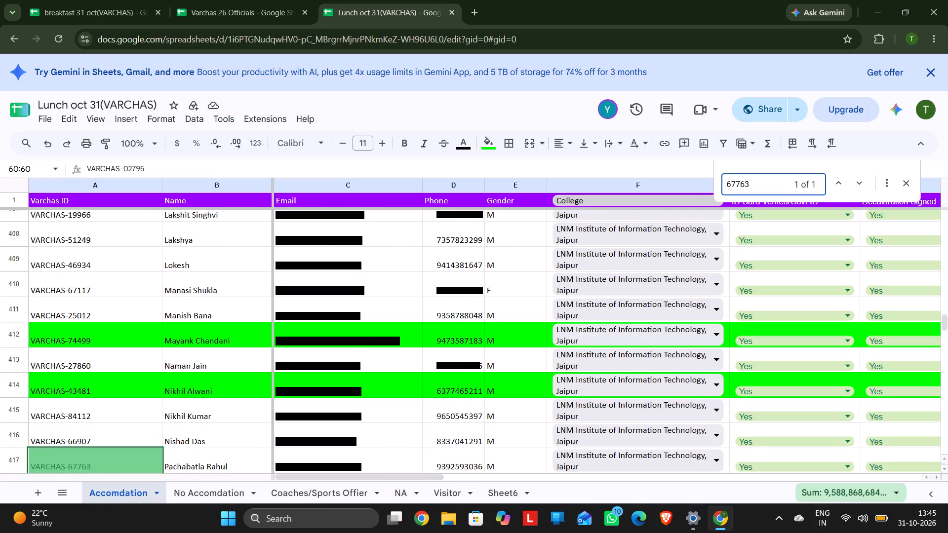
left_click(19, 460)
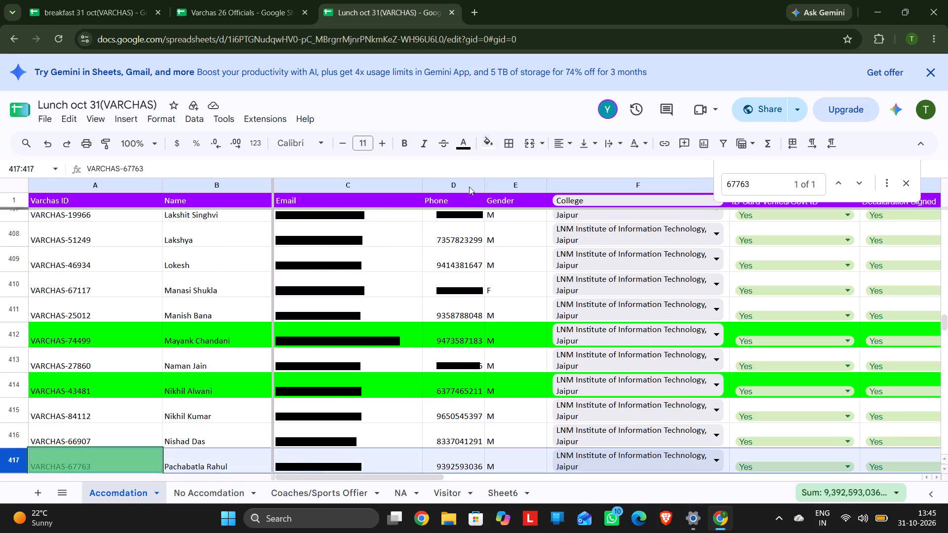
left_click(486, 148)
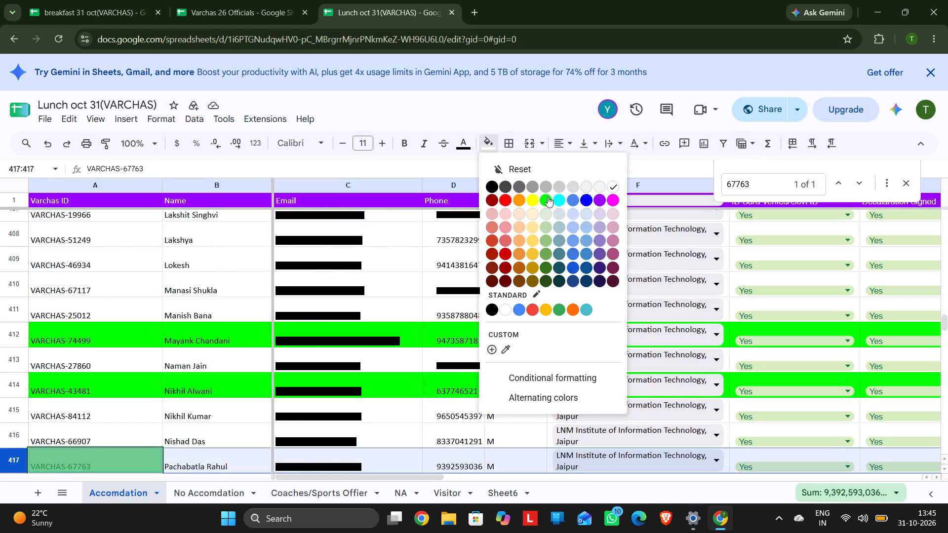
left_click(548, 196)
double_click(750, 192)
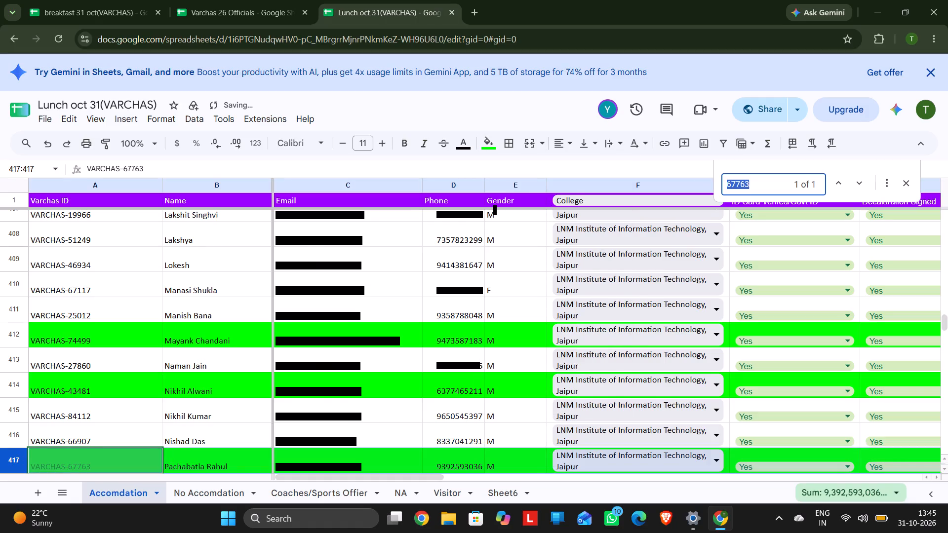
key("BackSpace")
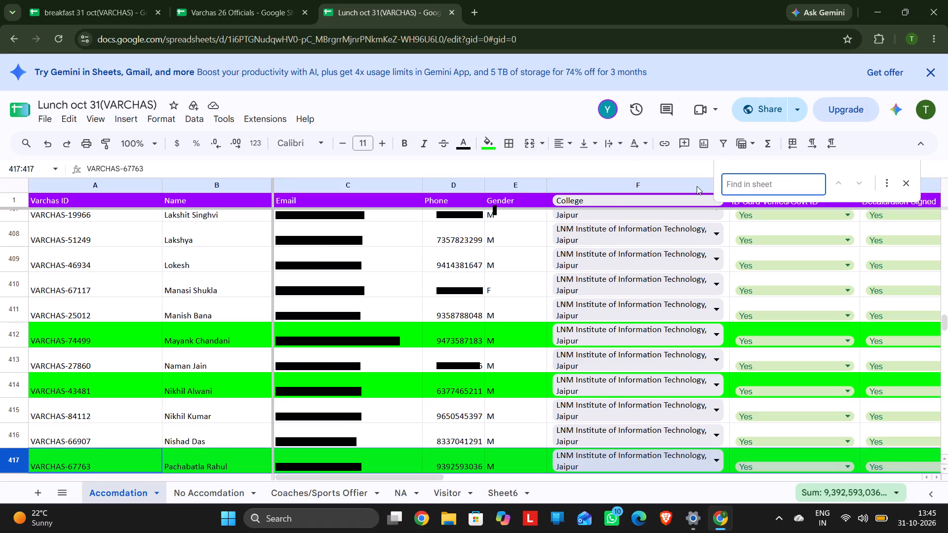
left_click(746, 187)
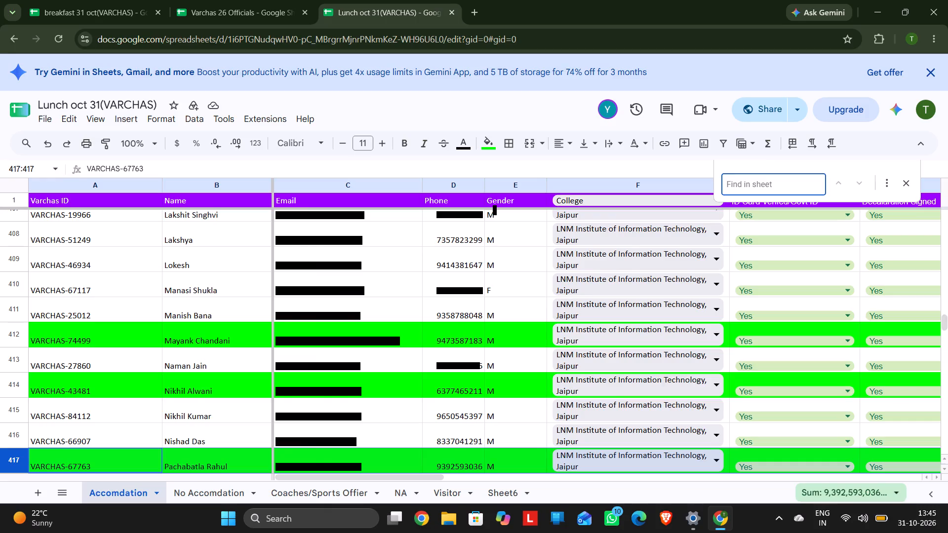
type("490")
type("76")
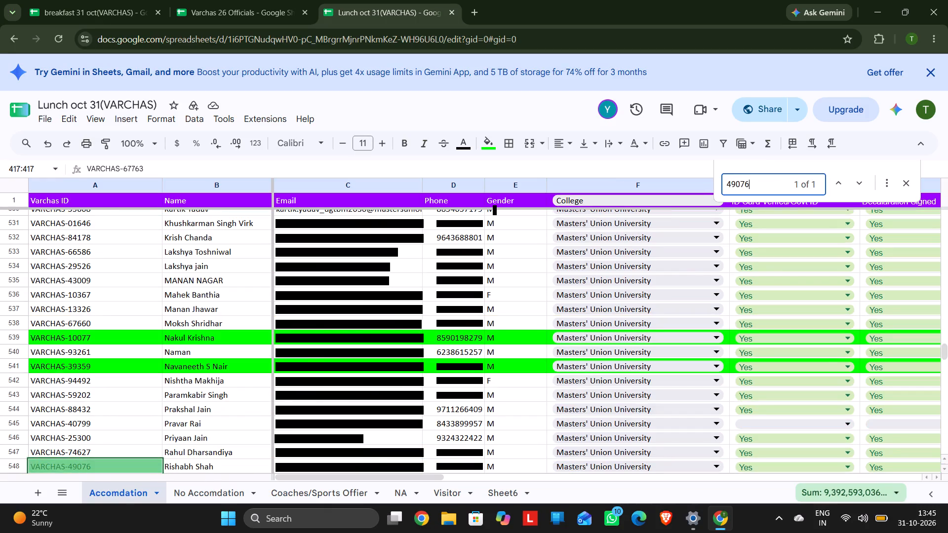
double_click(23, 460)
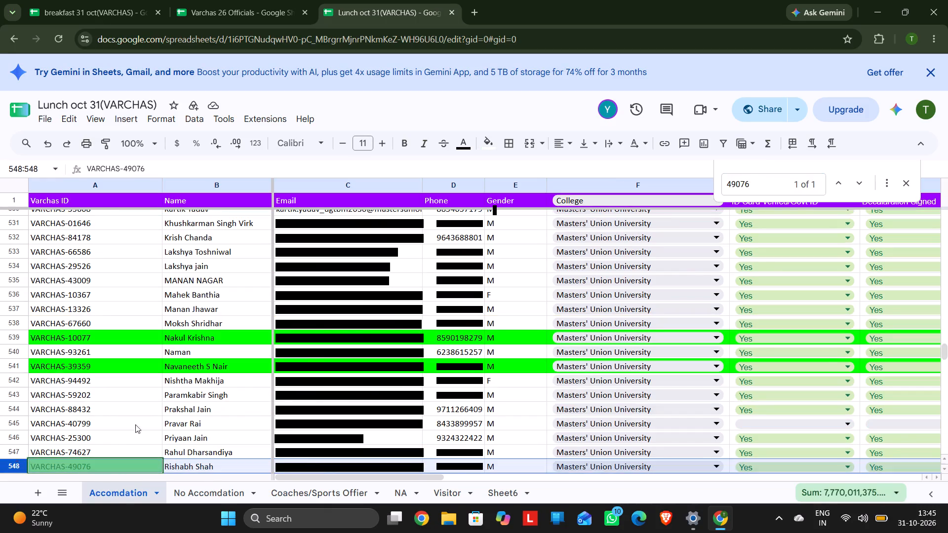
left_click(486, 137)
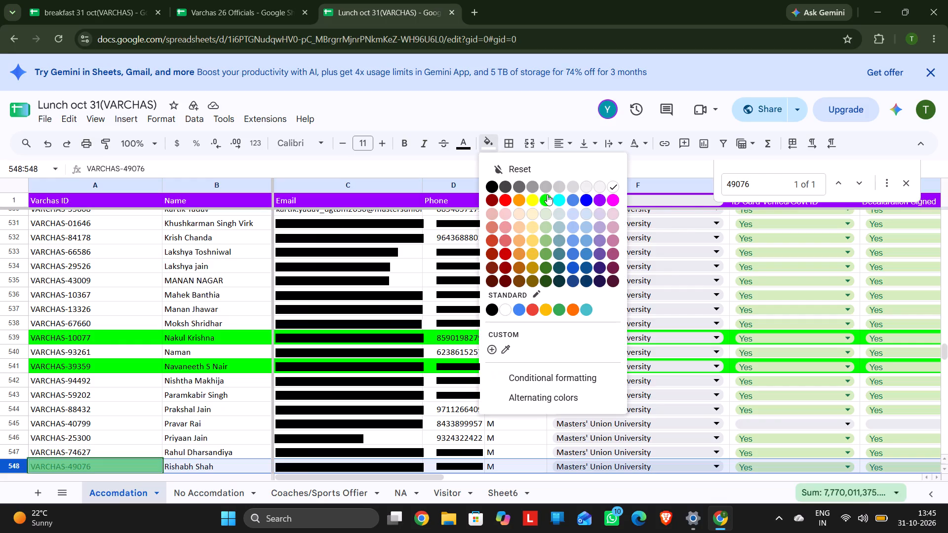
left_click(547, 194)
double_click(744, 180)
key("BackSpace")
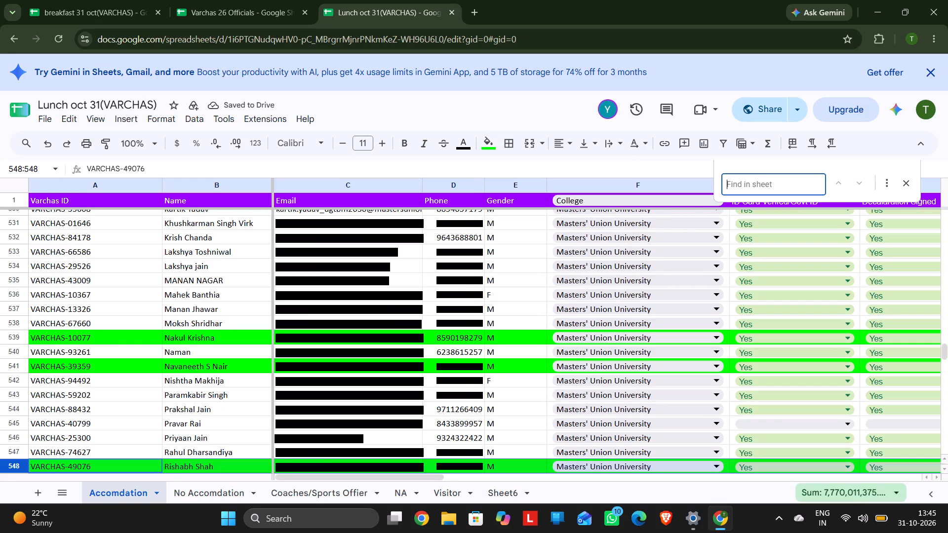
left_click(744, 180)
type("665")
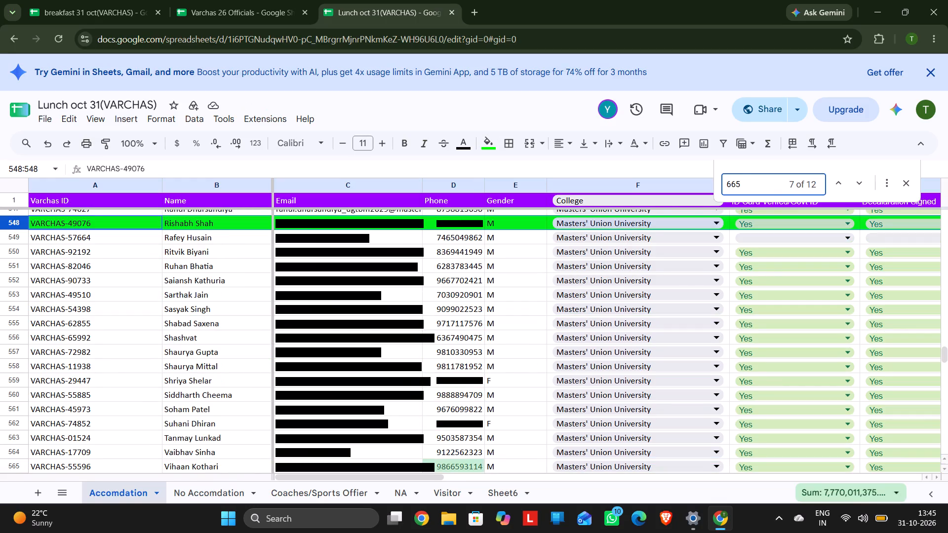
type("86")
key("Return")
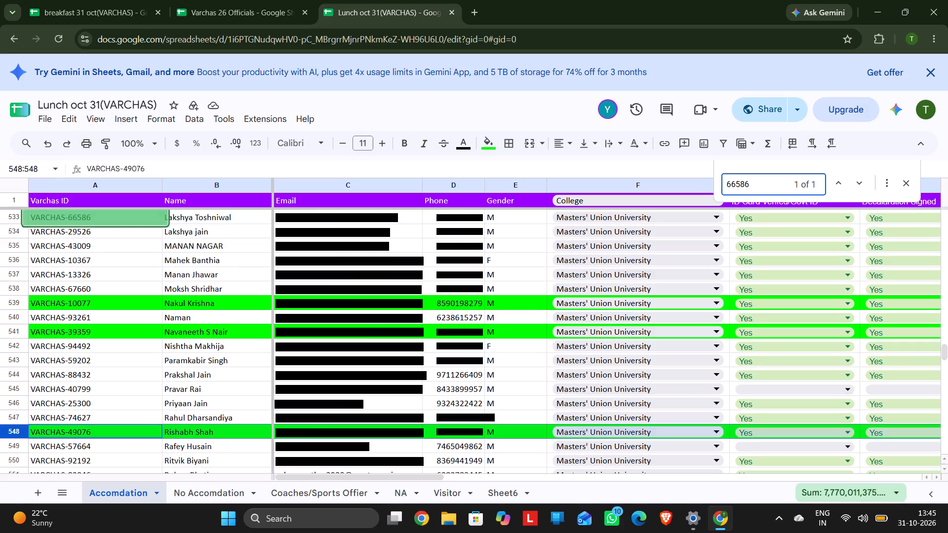
left_click(9, 219)
left_click(483, 143)
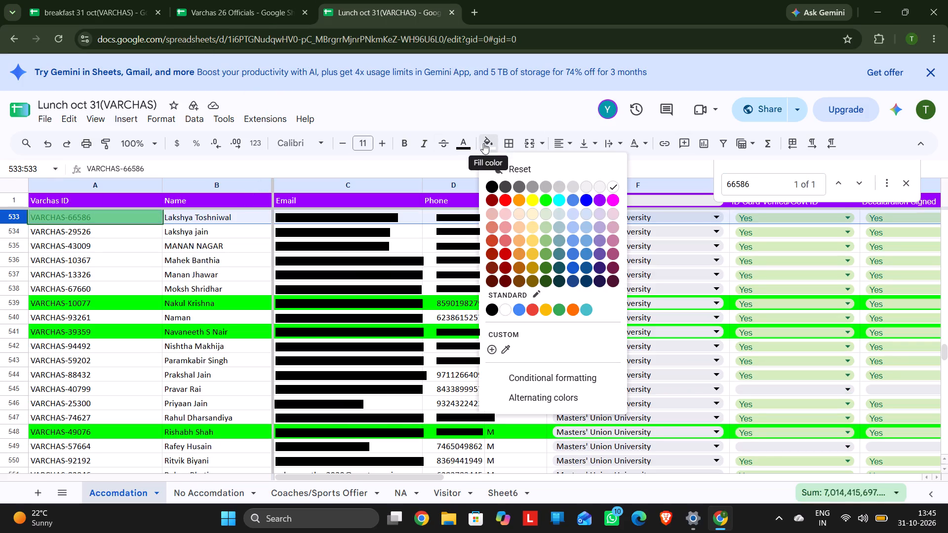
left_click(551, 201)
double_click(749, 193)
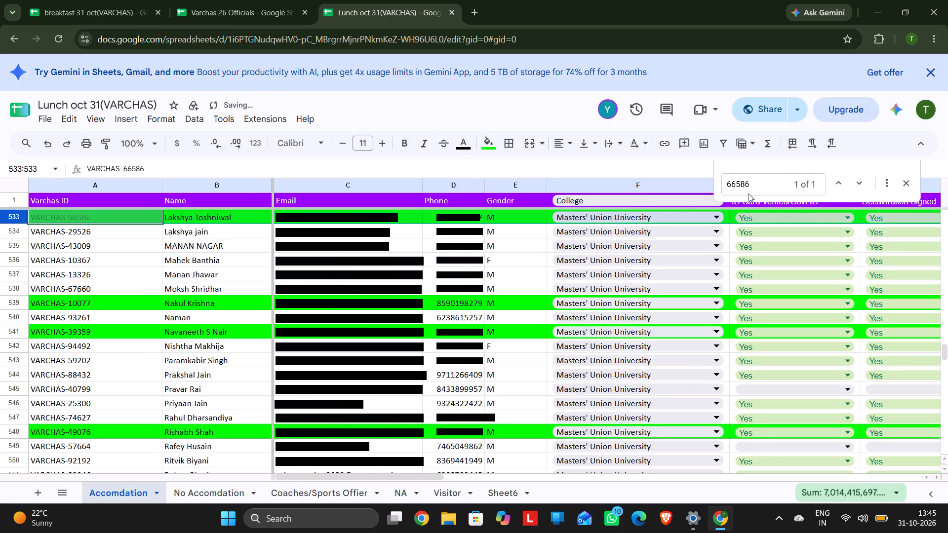
double_click(751, 191)
key("BackSpace")
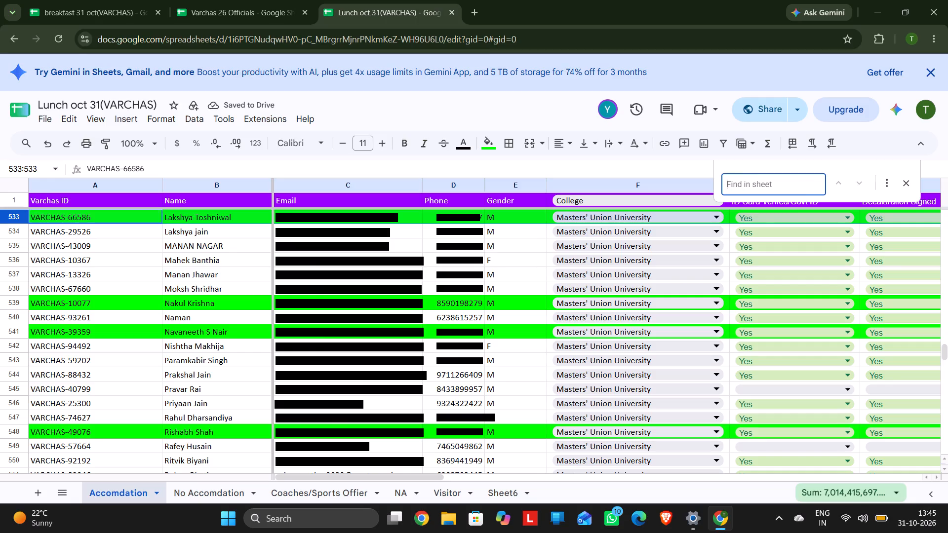
type("59202")
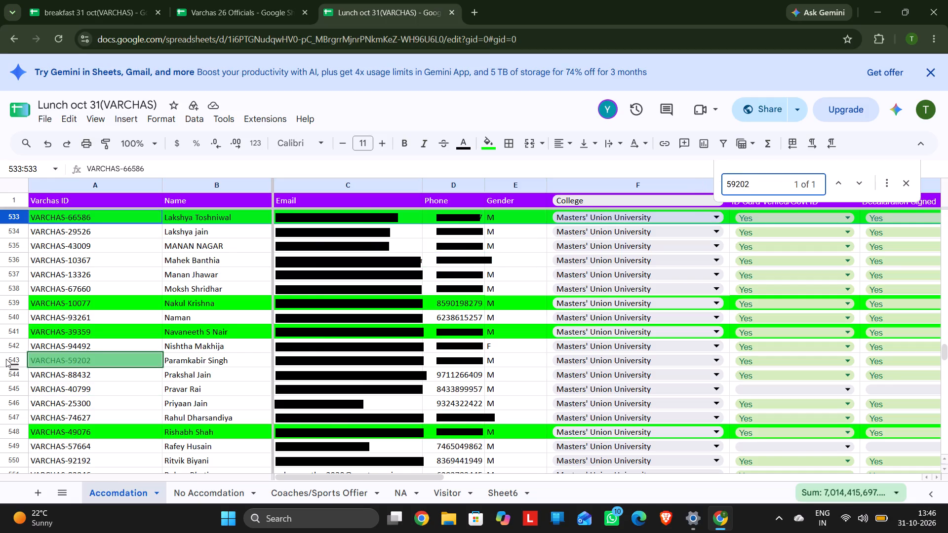
left_click(11, 359)
left_click(480, 146)
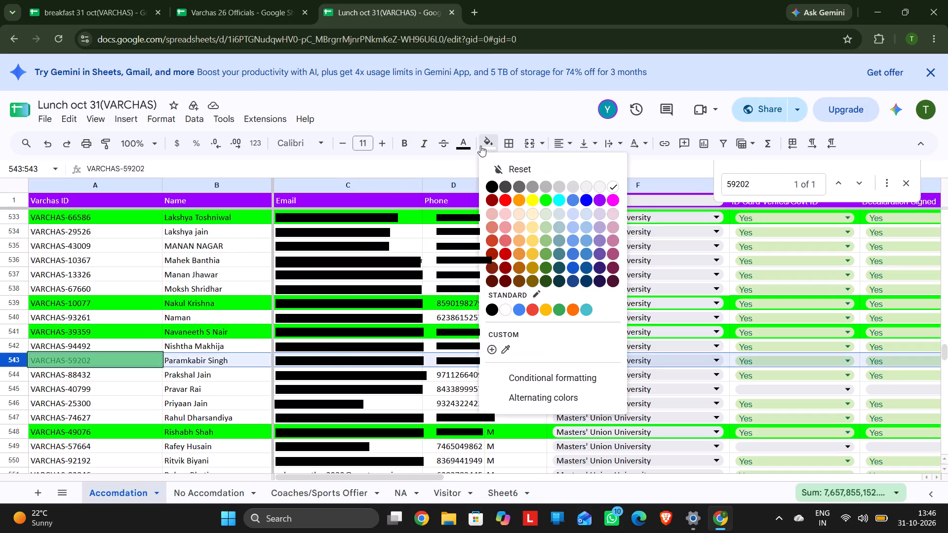
left_click(546, 199)
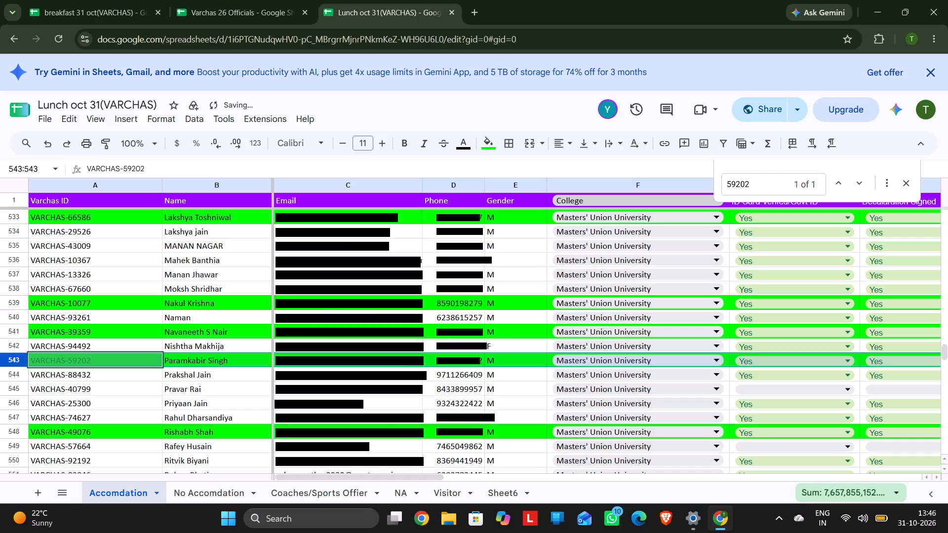
double_click(763, 190)
key("BackSpace")
type("74627")
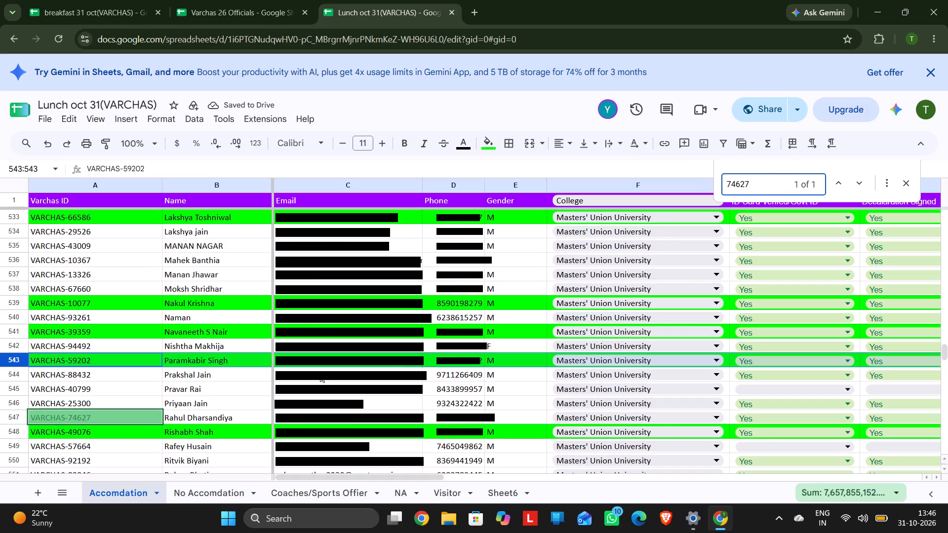
left_click(6, 419)
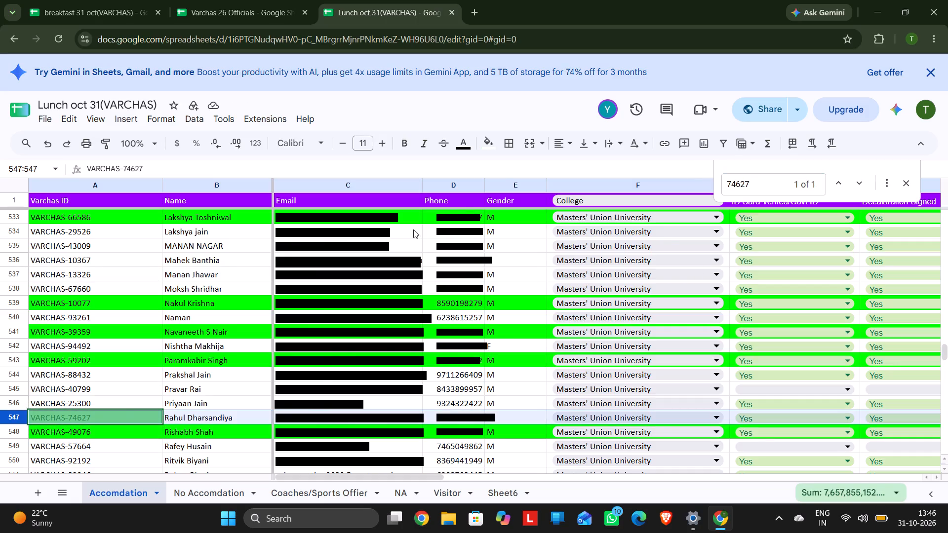
left_click(488, 153)
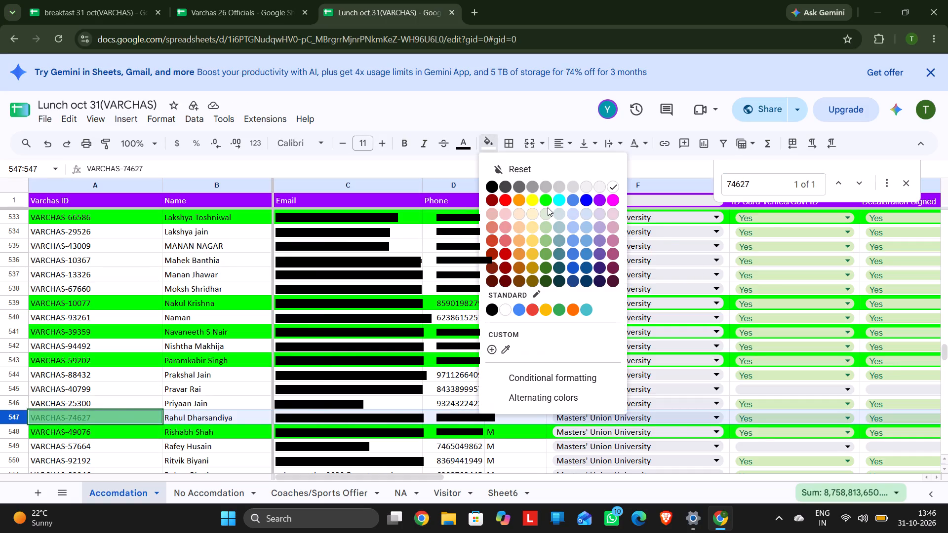
left_click(544, 201)
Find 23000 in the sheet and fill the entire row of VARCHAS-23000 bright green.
double_click(761, 192)
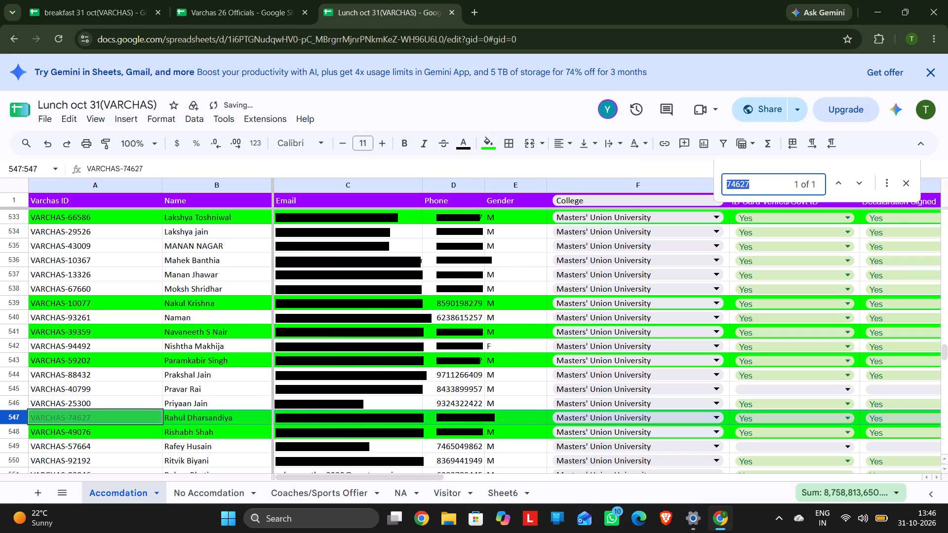
key("BackSpace")
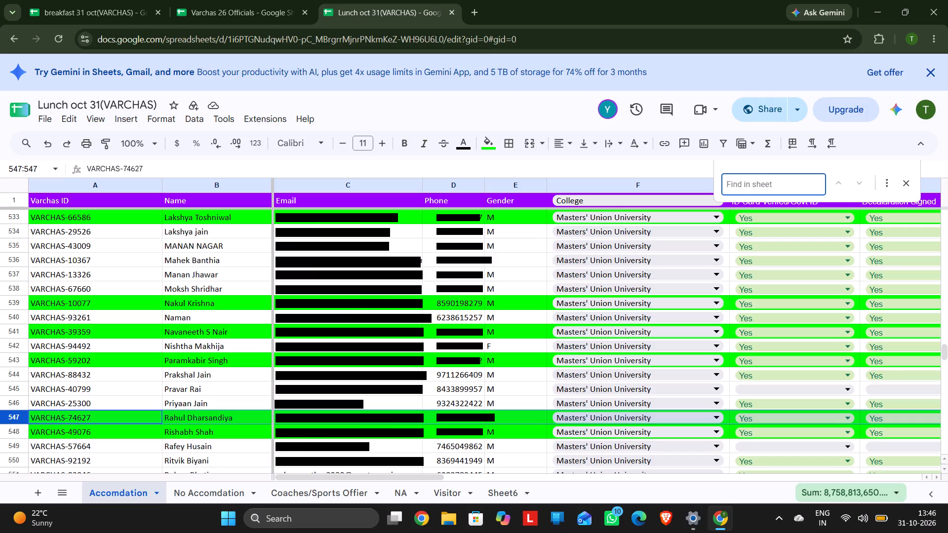
type("23000")
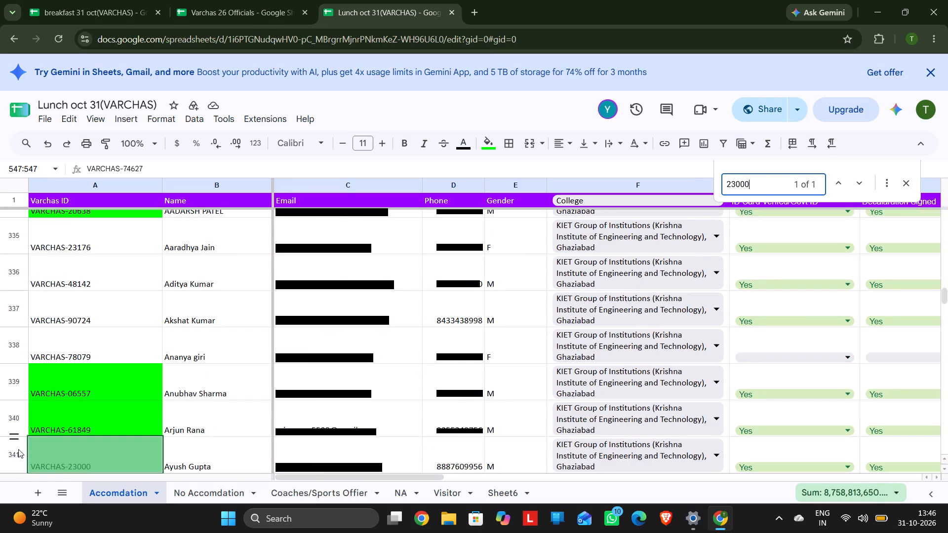
left_click(16, 457)
left_click(485, 140)
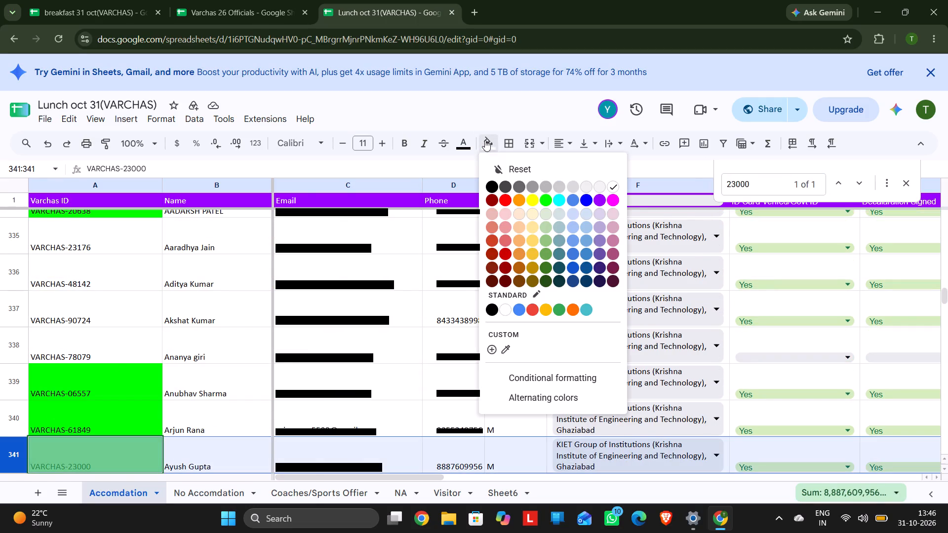
left_click(547, 200)
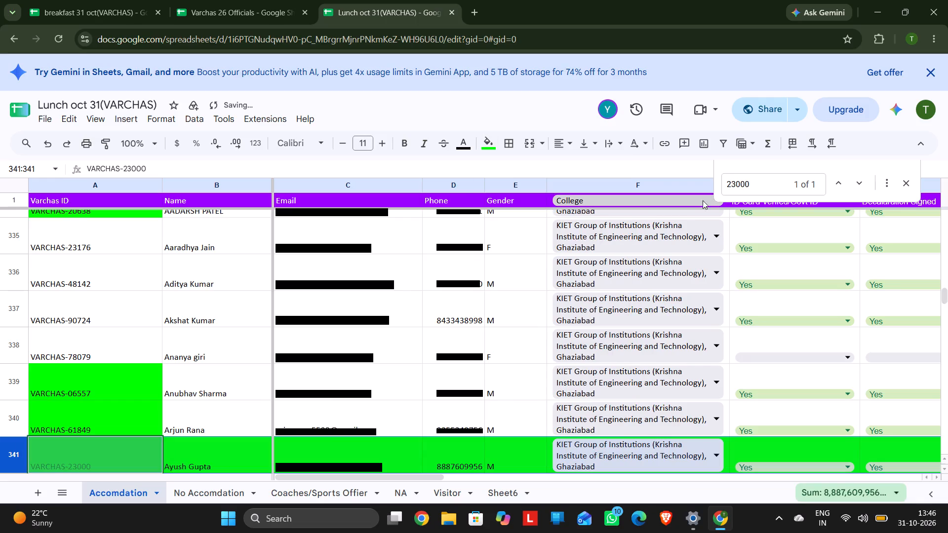
double_click(747, 178)
key("BackSpace")
type("05")
key("5")
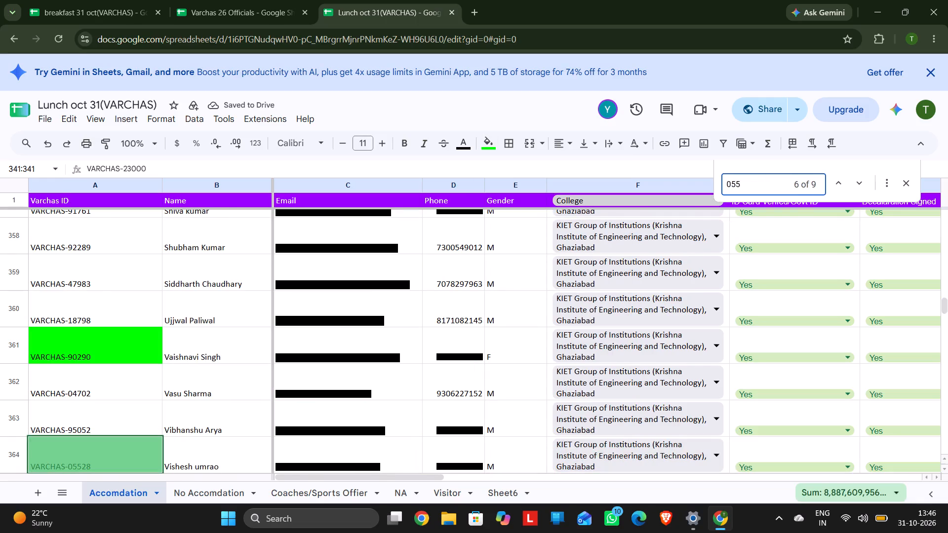
type("28")
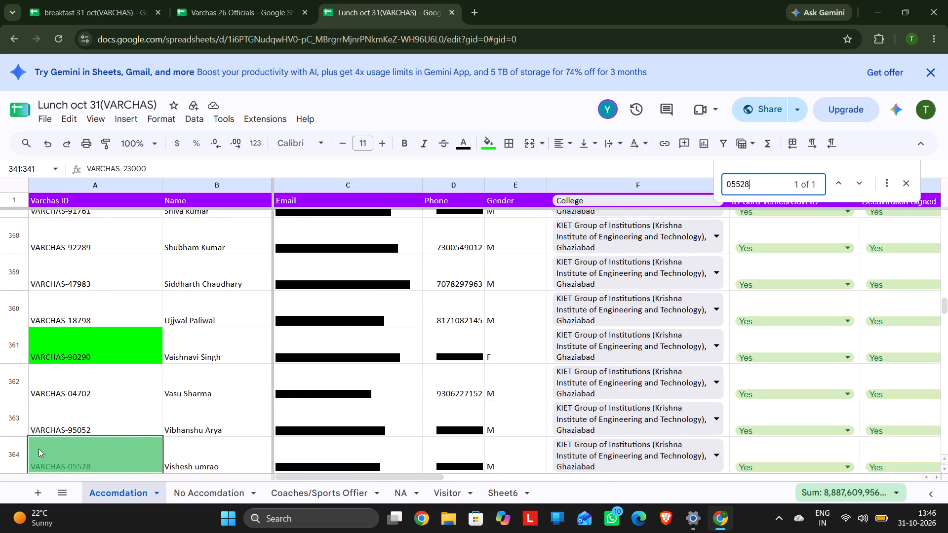
left_click(10, 453)
left_click(484, 150)
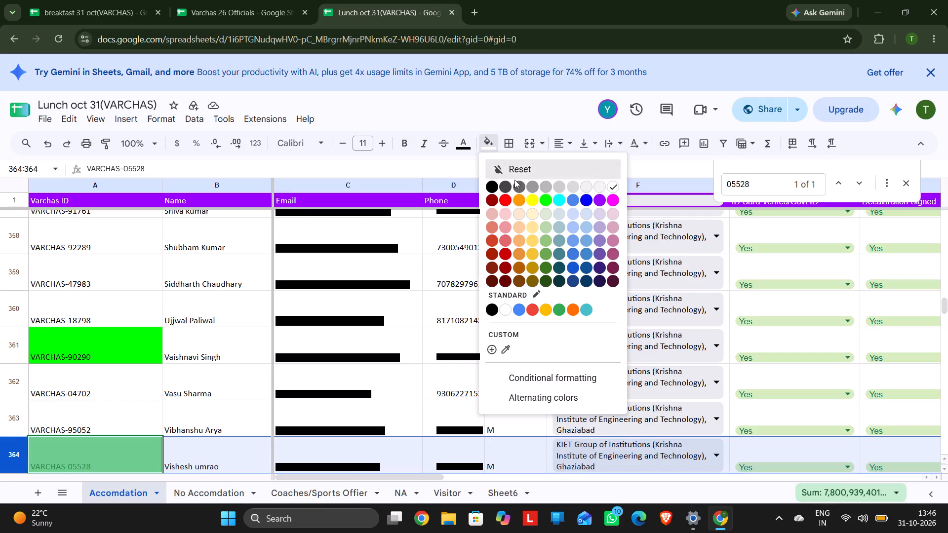
left_click(546, 201)
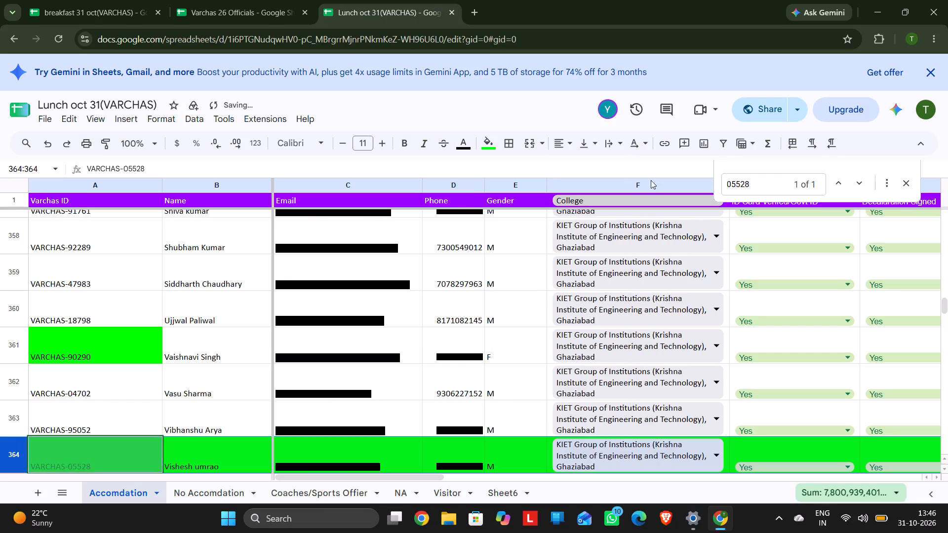
double_click(758, 176)
key("BackSpace")
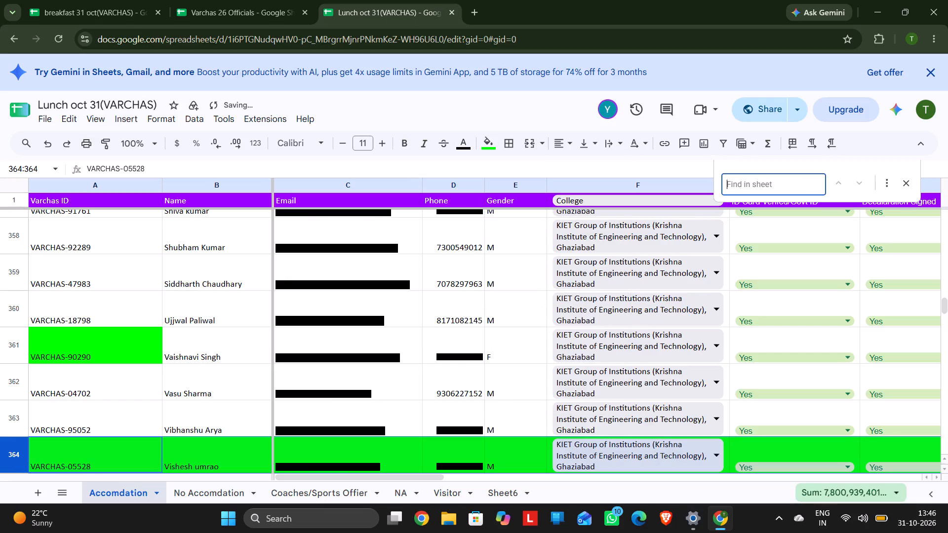
type("35360")
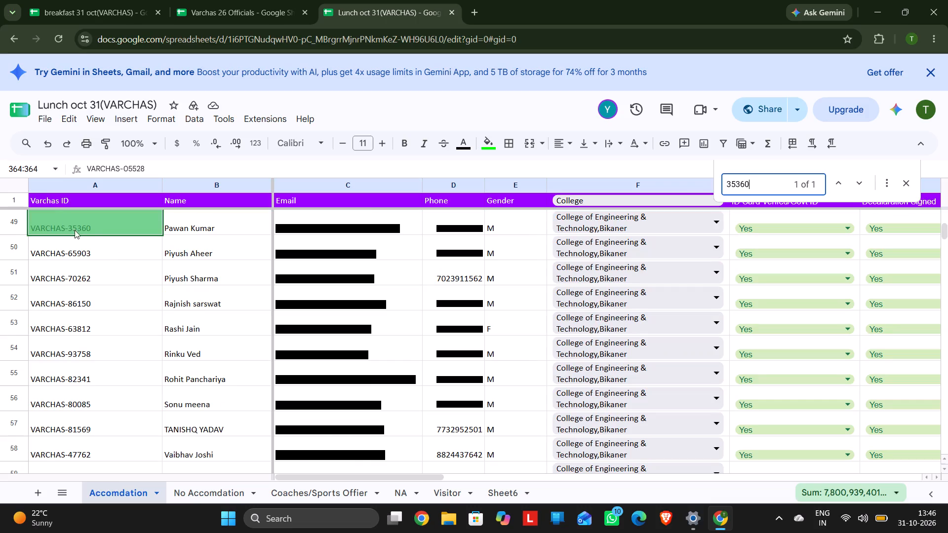
left_click(21, 221)
left_click(484, 142)
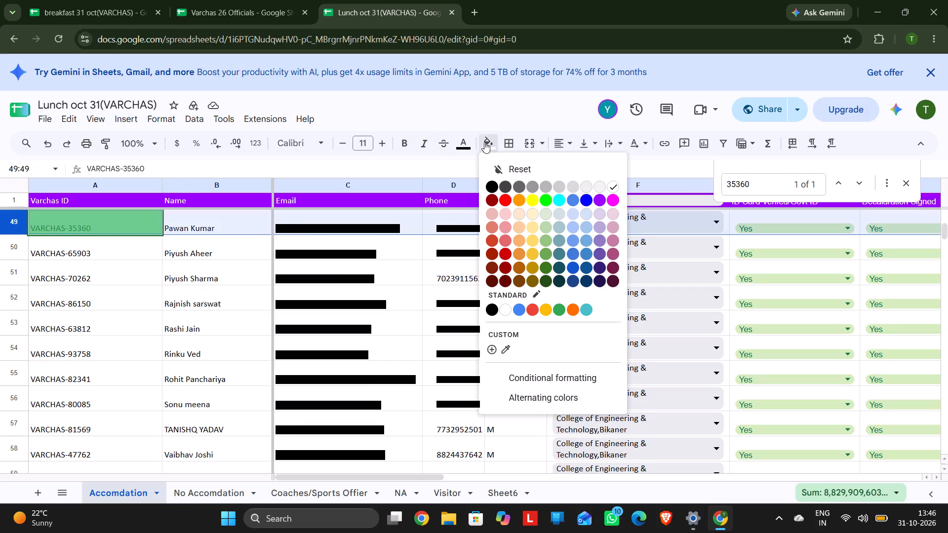
left_click(547, 198)
double_click(769, 189)
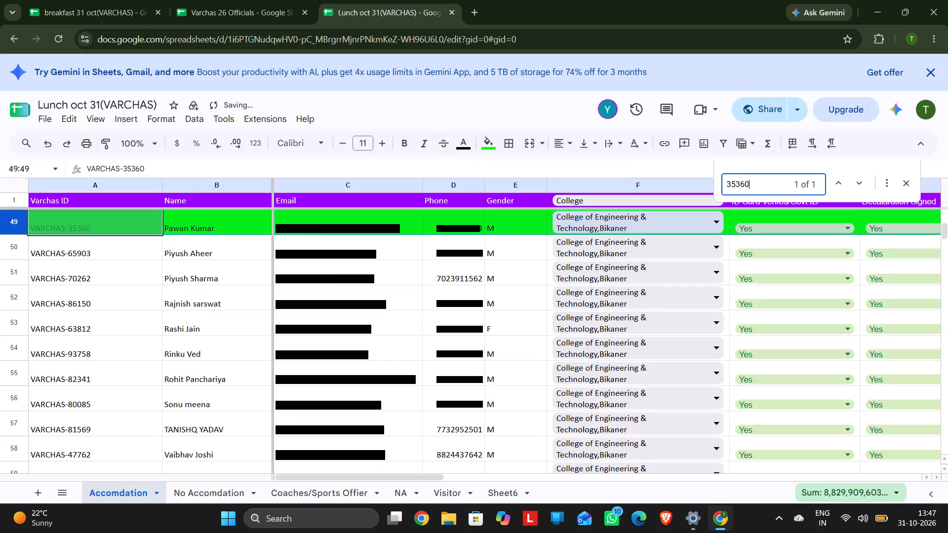
key("BackSpace")
type("43")
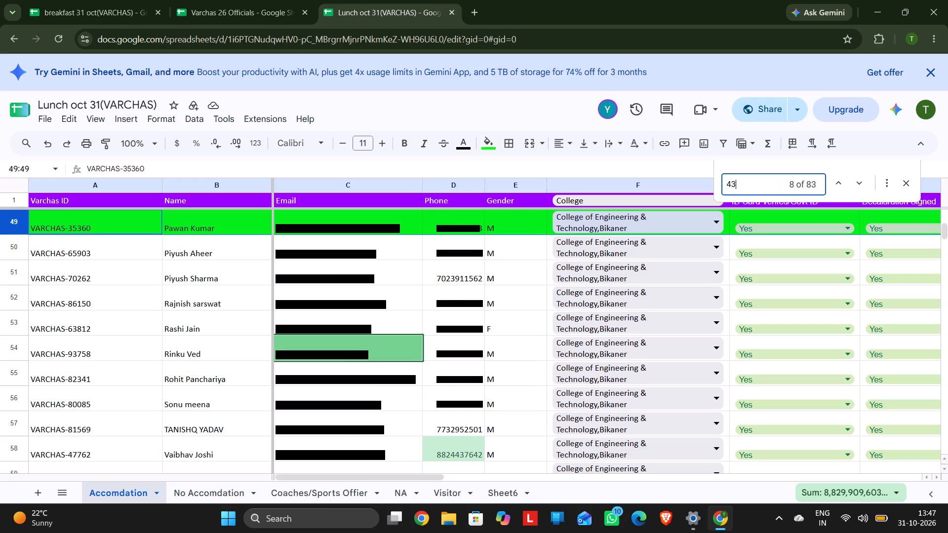
key("2")
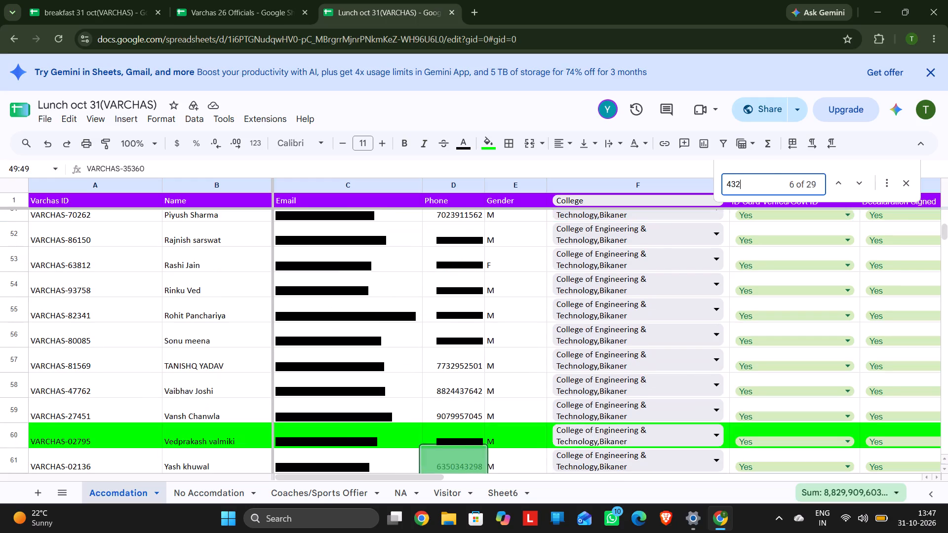
scroll(773, 178, "down", 1)
key("6")
key("3")
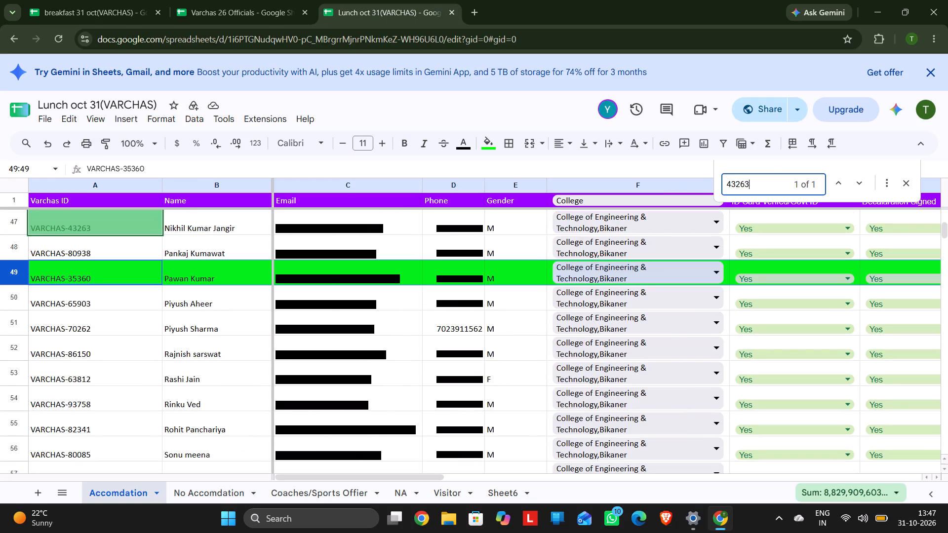
left_click(9, 224)
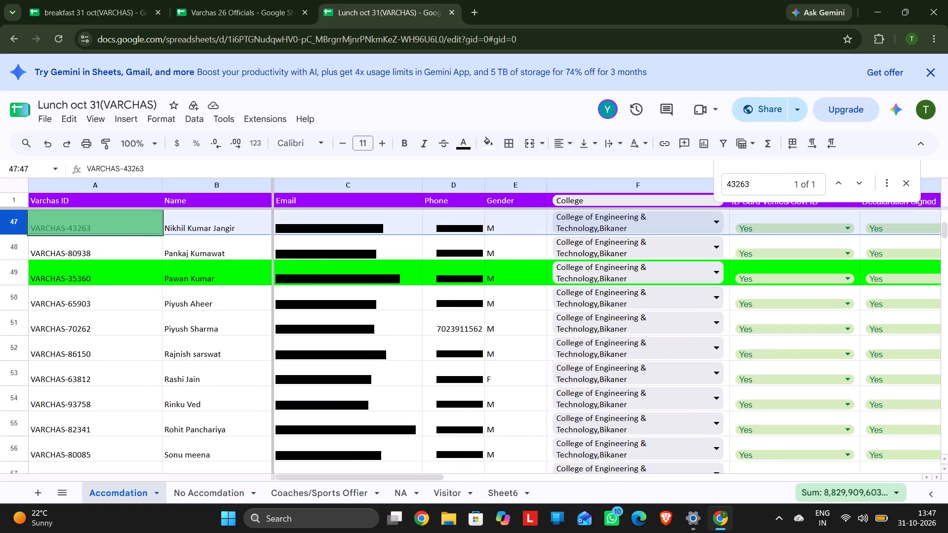
left_click(483, 140)
left_click(545, 201)
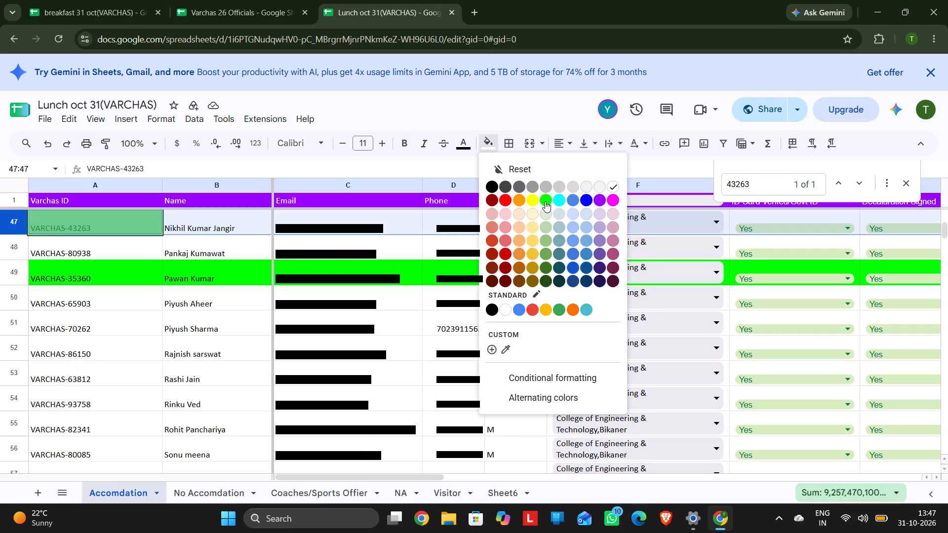
double_click(777, 178)
key("BackSpace")
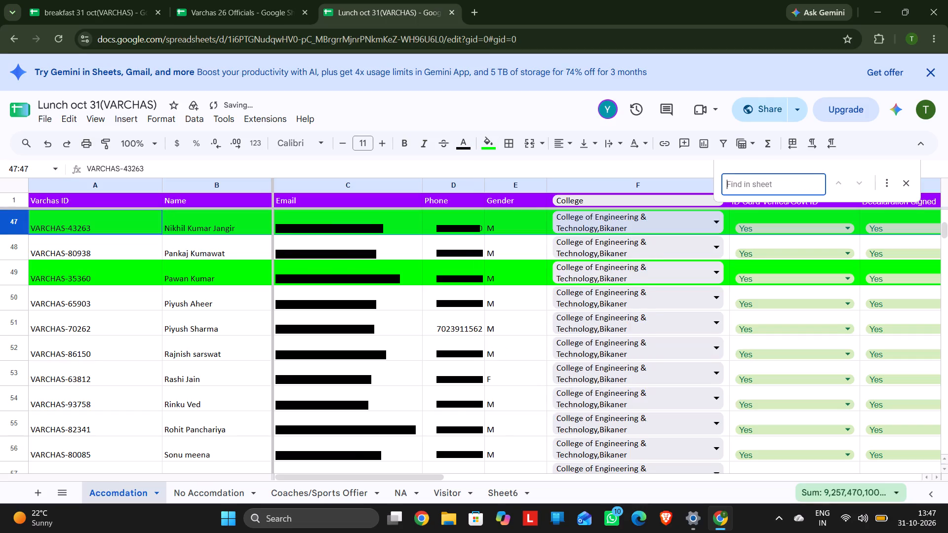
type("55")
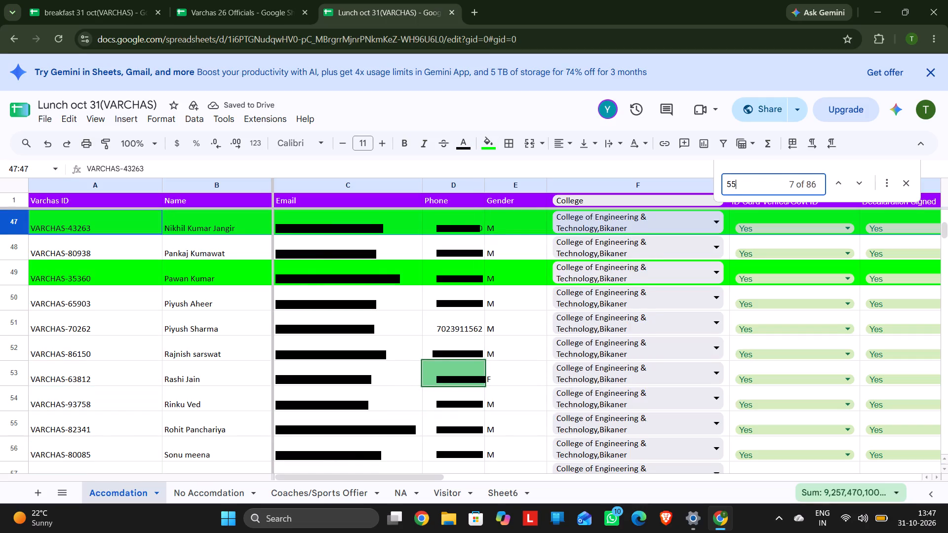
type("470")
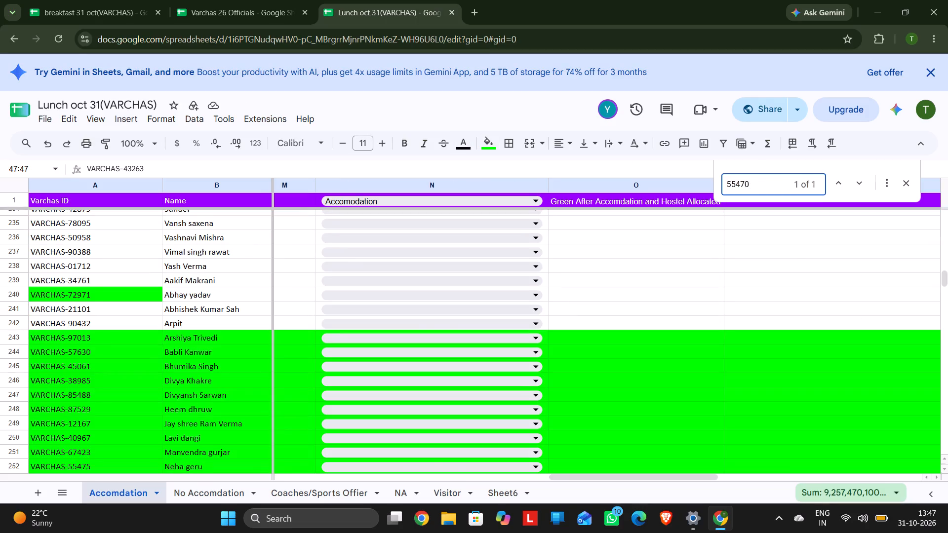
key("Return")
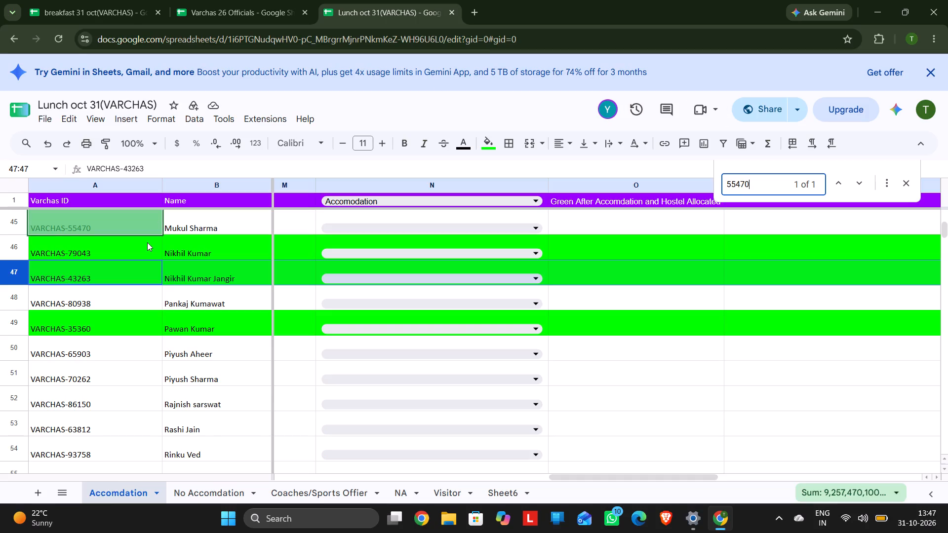
left_click(10, 232)
left_click(23, 218)
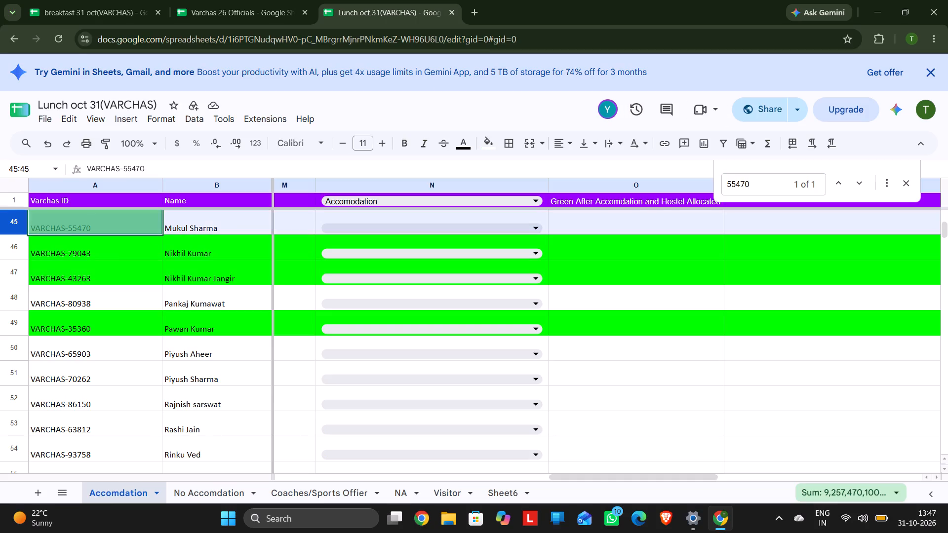
left_click(489, 139)
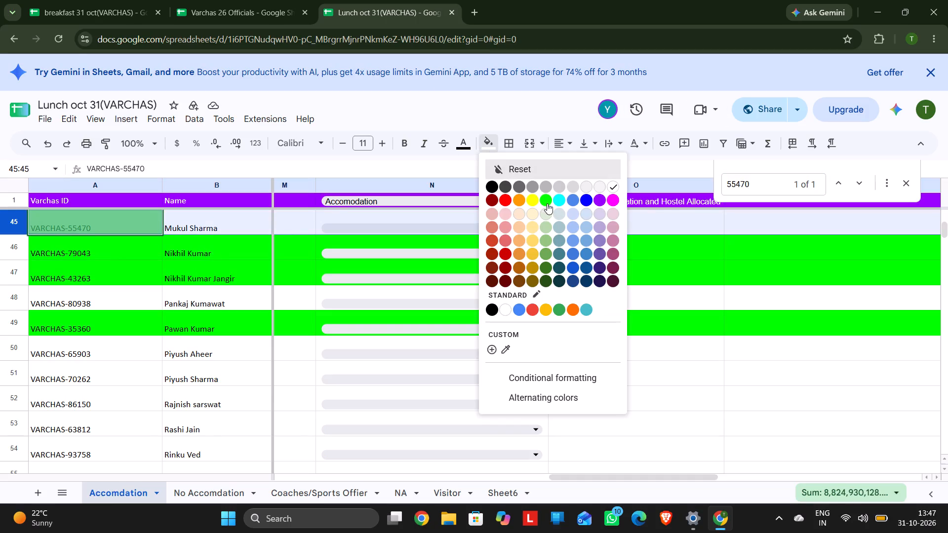
left_click(542, 201)
double_click(744, 188)
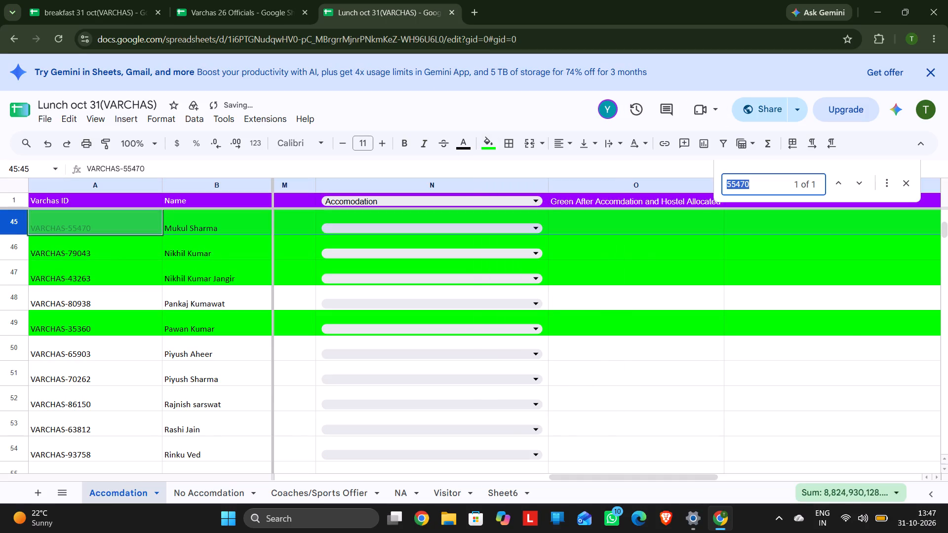
key("BackSpace")
type("27")
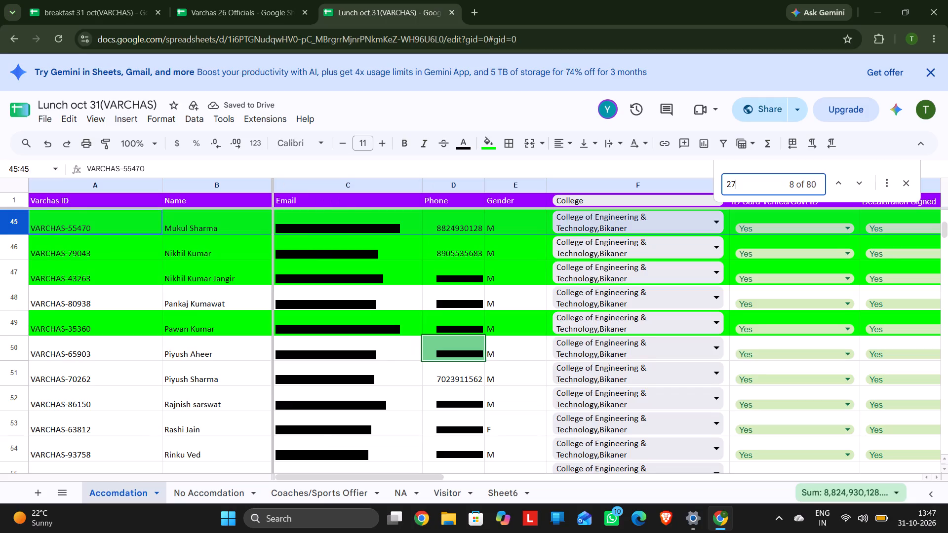
type("451")
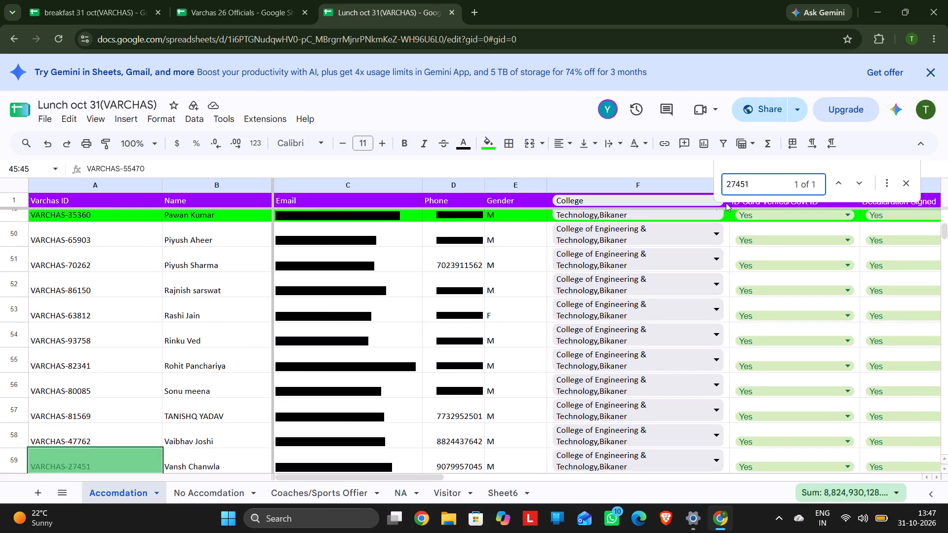
left_click(20, 465)
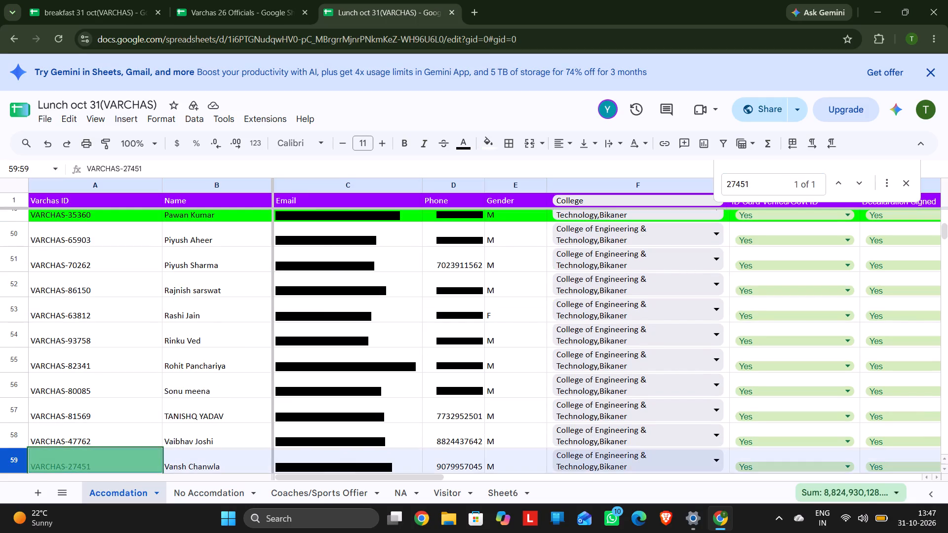
left_click_drag(495, 139, 545, 193)
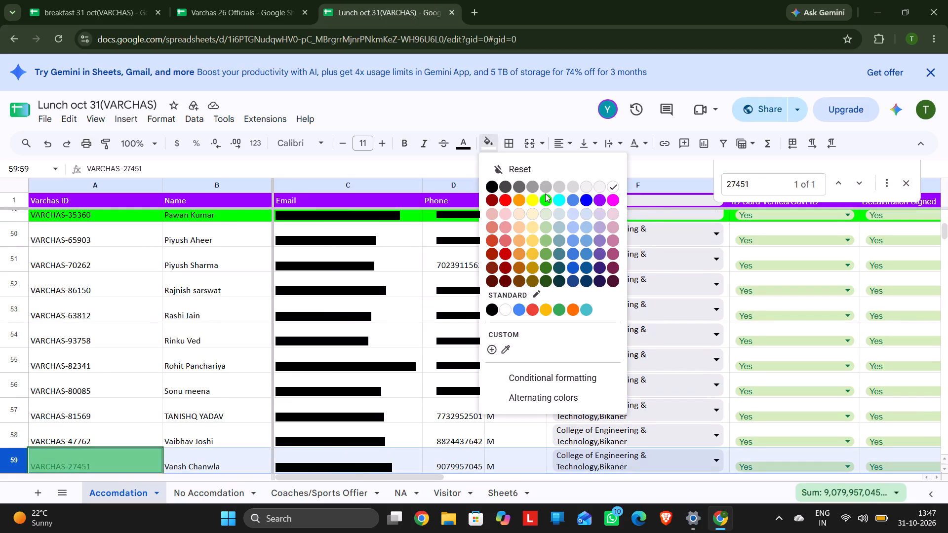
left_click_drag(545, 193, 546, 194)
left_click(546, 194)
double_click(769, 180)
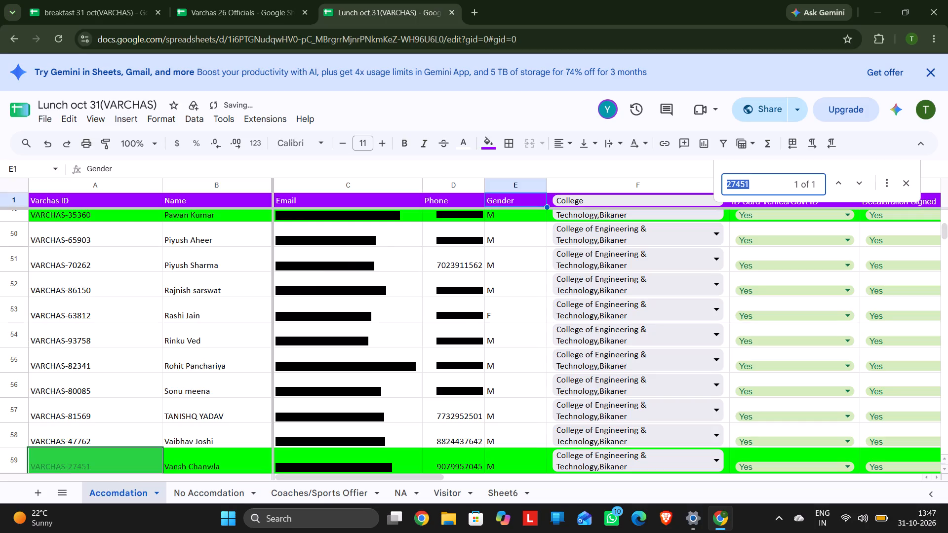
key("BackSpace")
type("37")
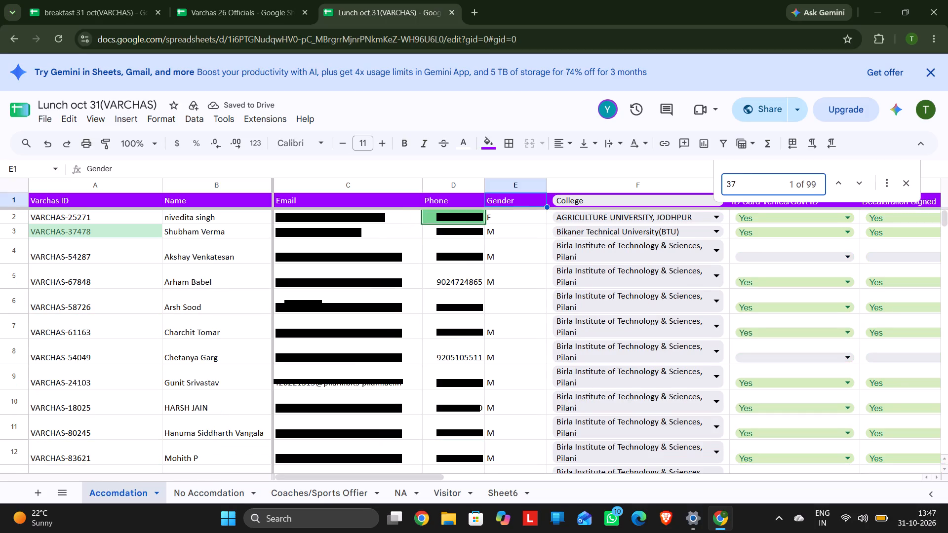
type("47")
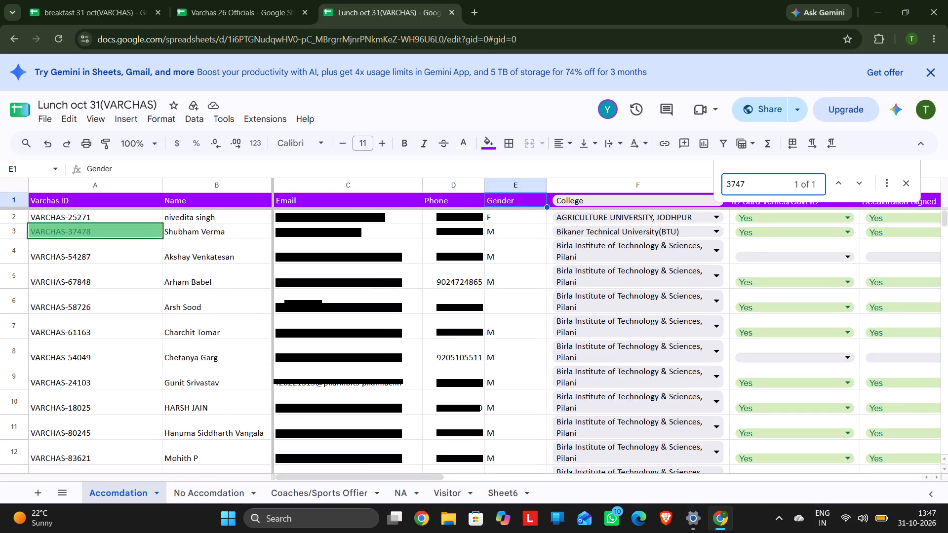
left_click(22, 230)
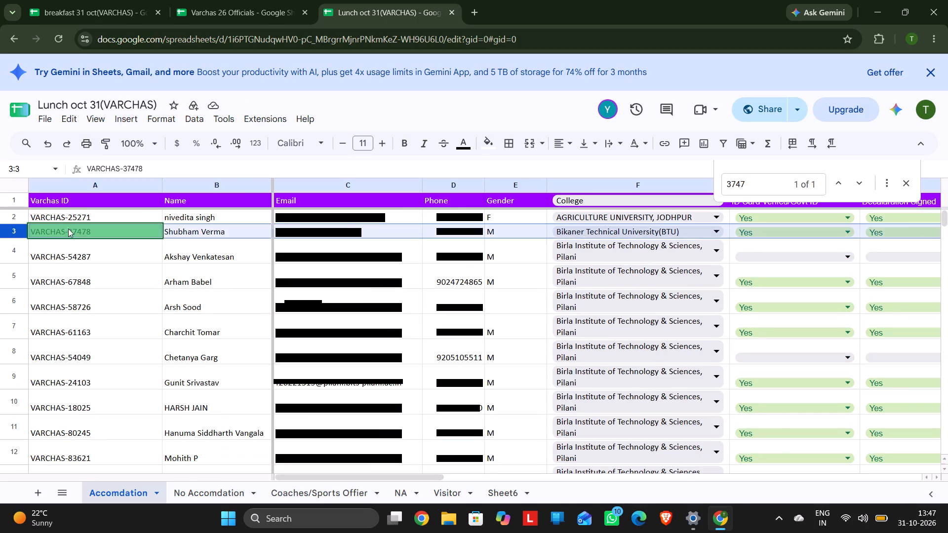
left_click(484, 142)
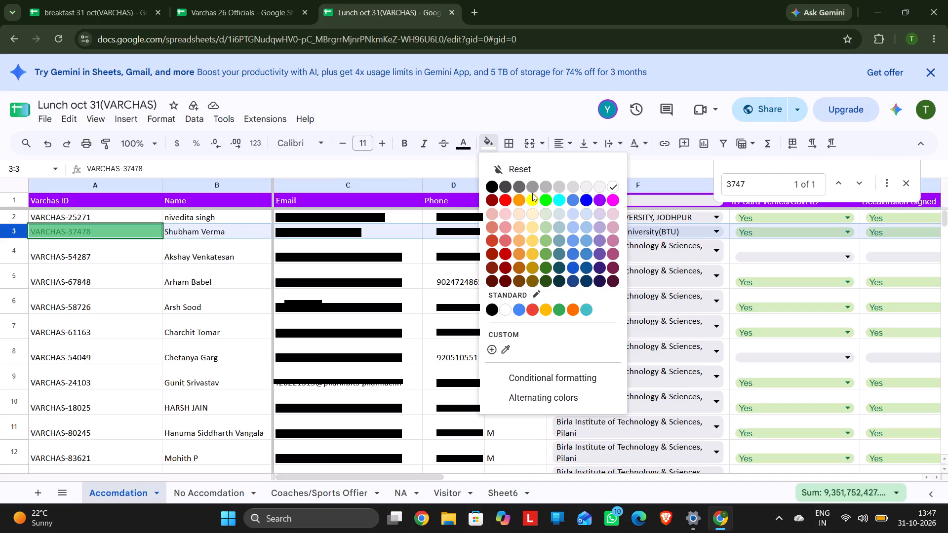
left_click(544, 199)
double_click(750, 188)
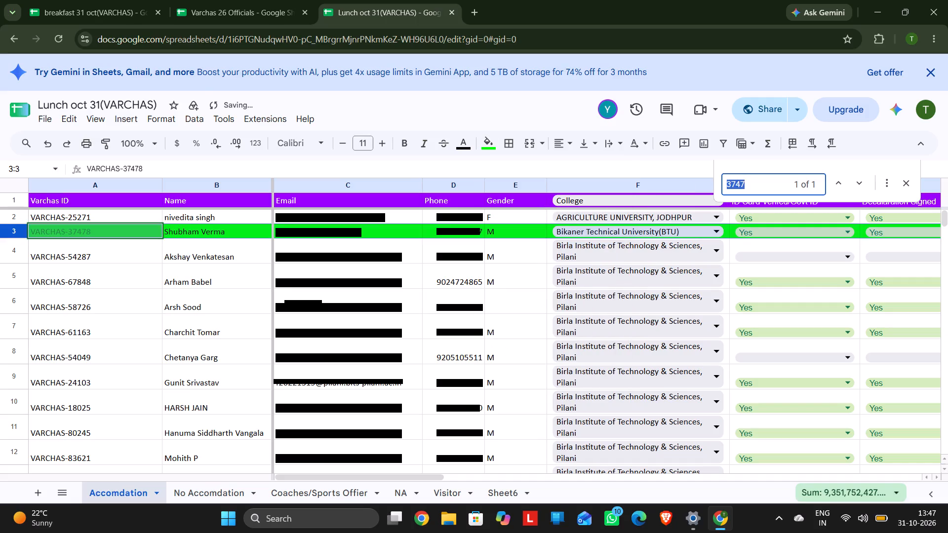
key("BackSpace")
left_click(750, 188)
type("30")
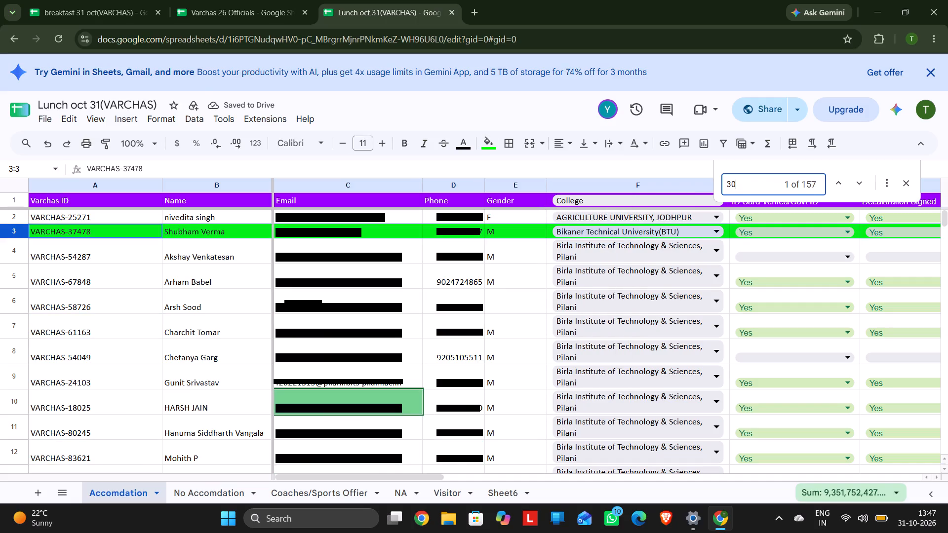
type("13")
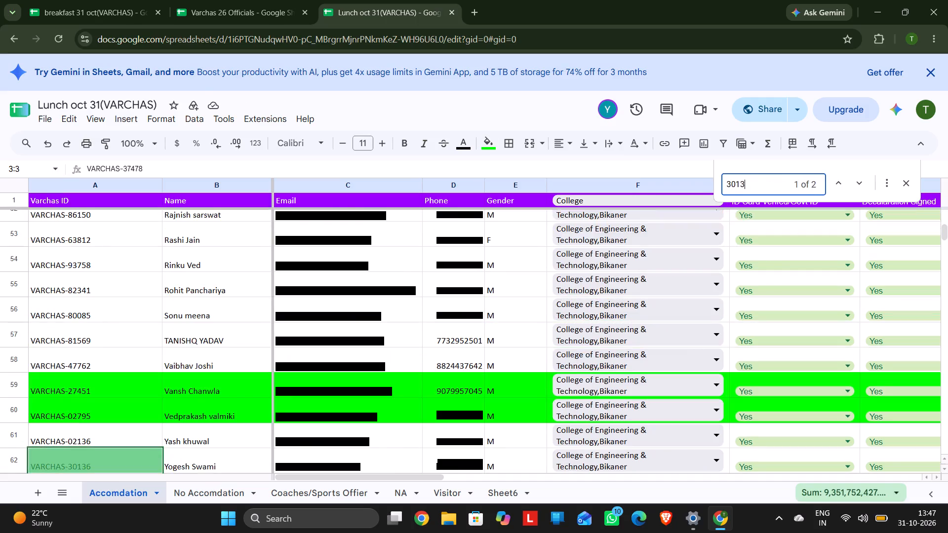
key("6")
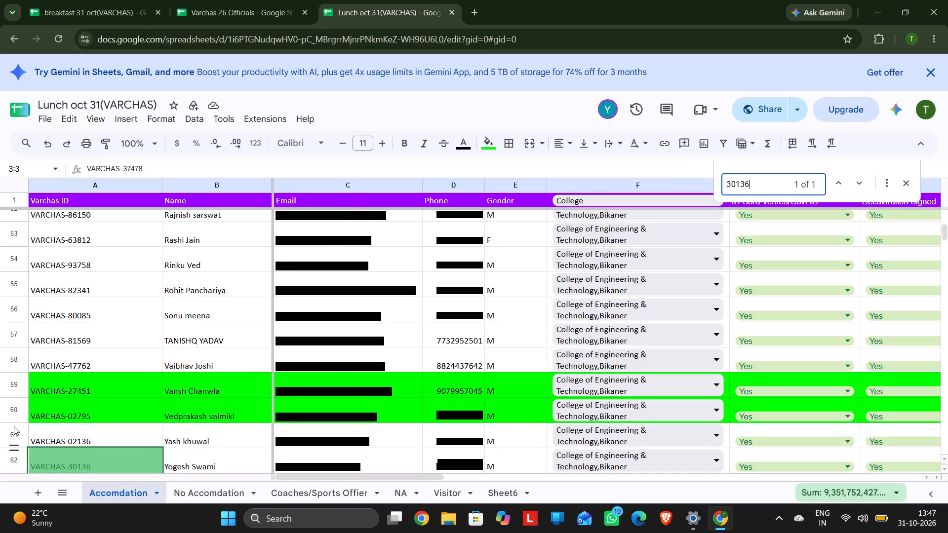
left_click(14, 453)
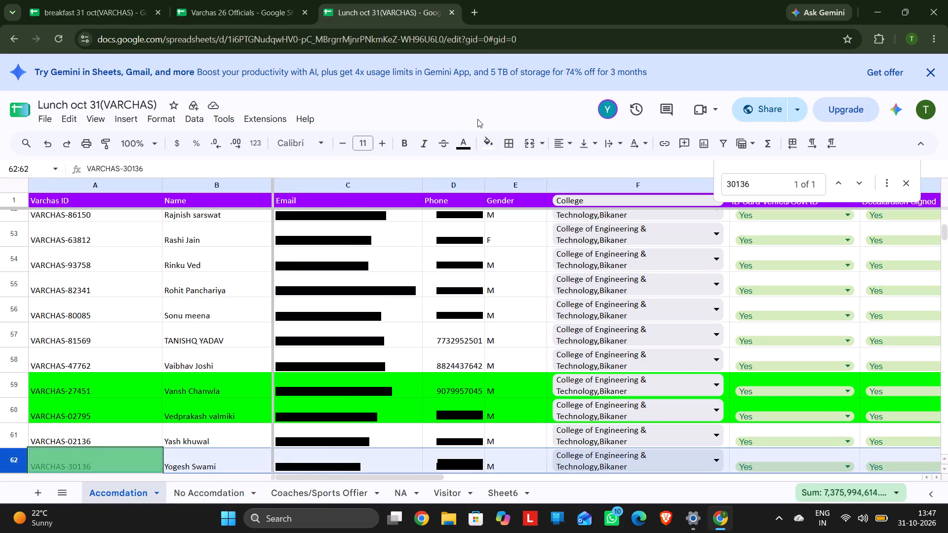
left_click_drag(477, 119, 490, 150)
left_click(490, 150)
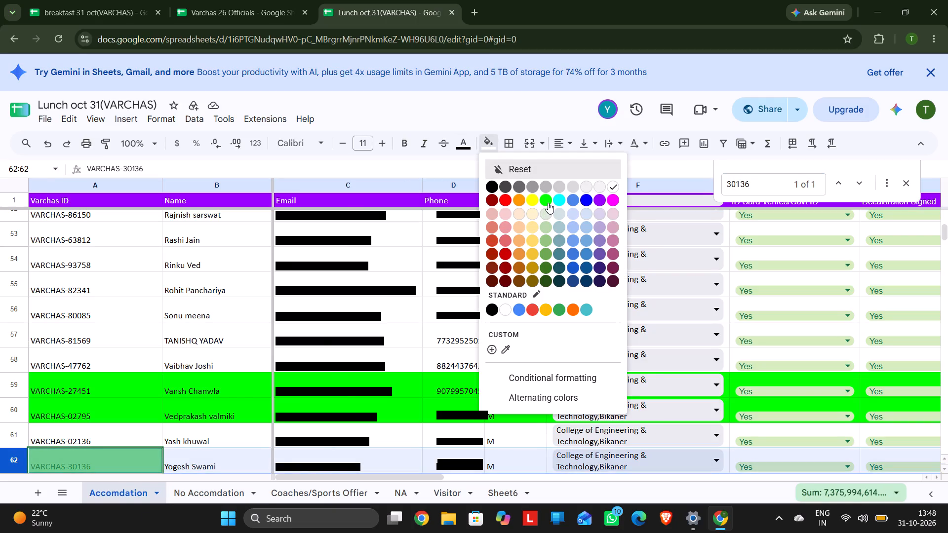
left_click(548, 203)
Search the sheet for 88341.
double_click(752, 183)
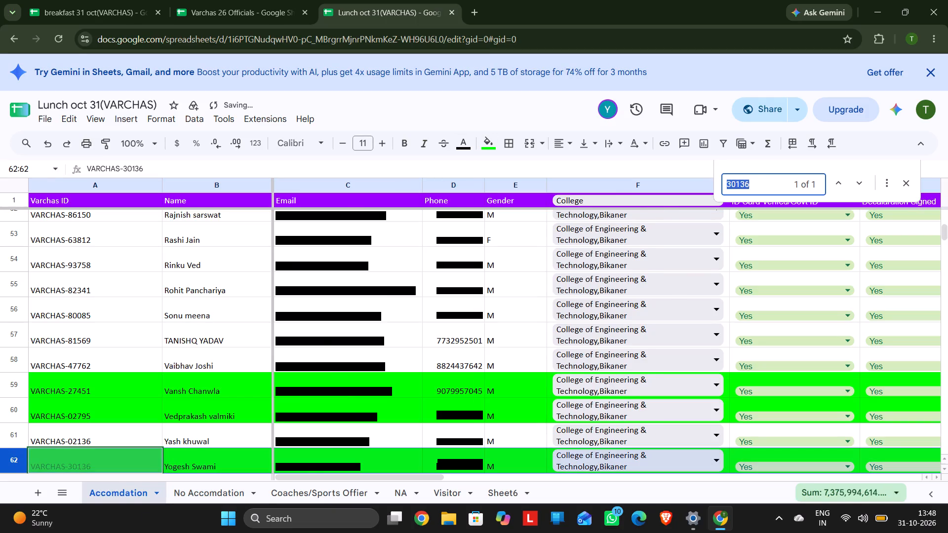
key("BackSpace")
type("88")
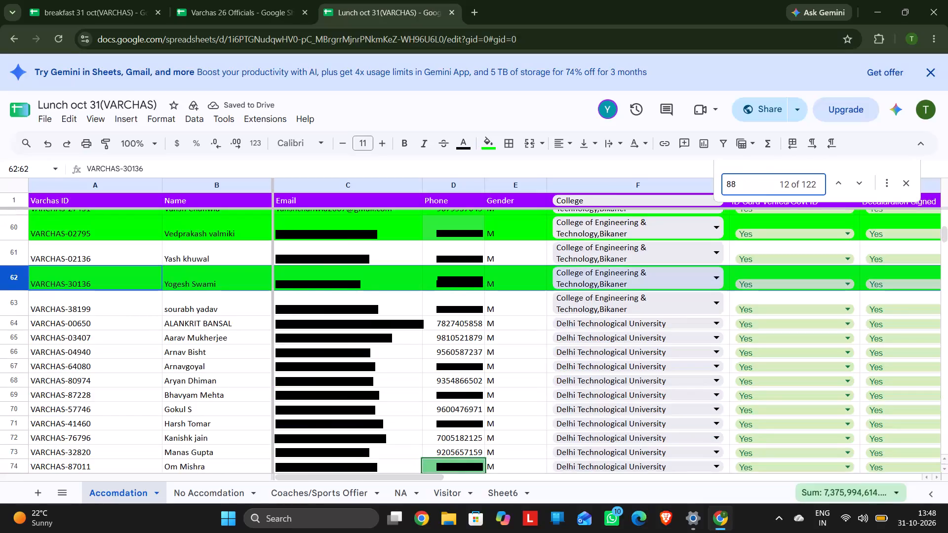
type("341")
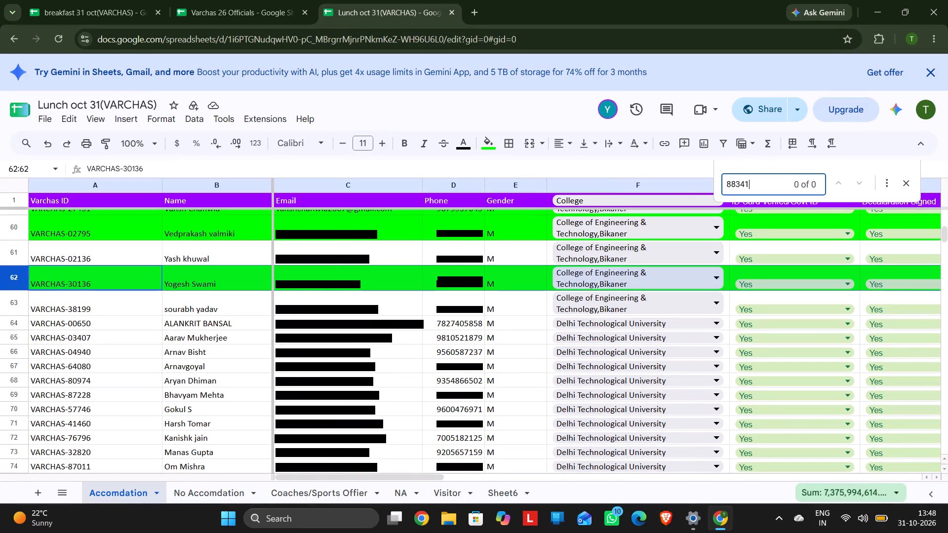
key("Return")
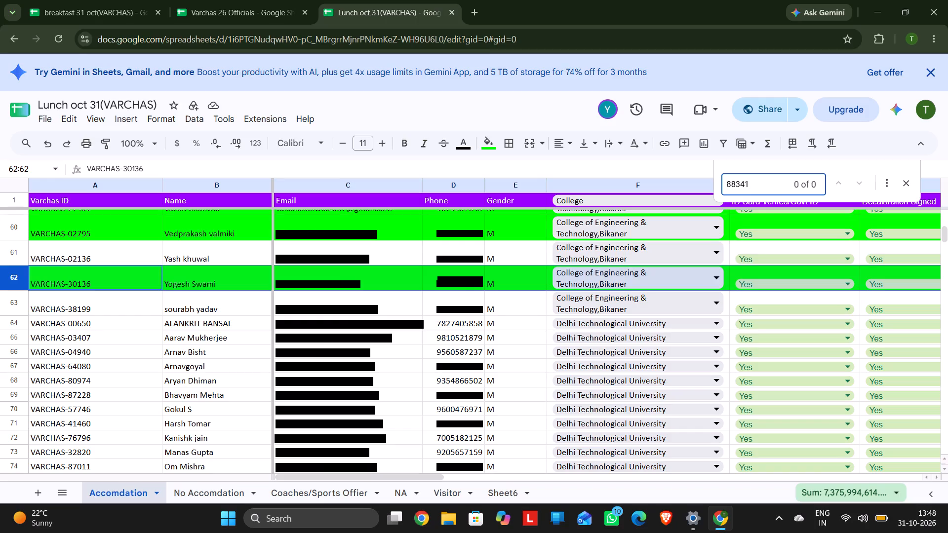
key("Left")
key("Left")
key("Left")
key("BackSpace")
key("2")
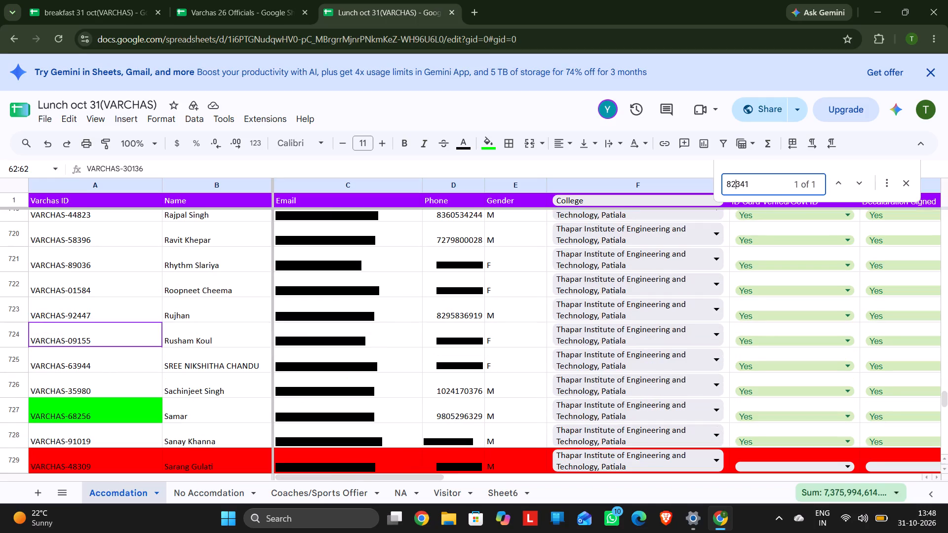
key("Return")
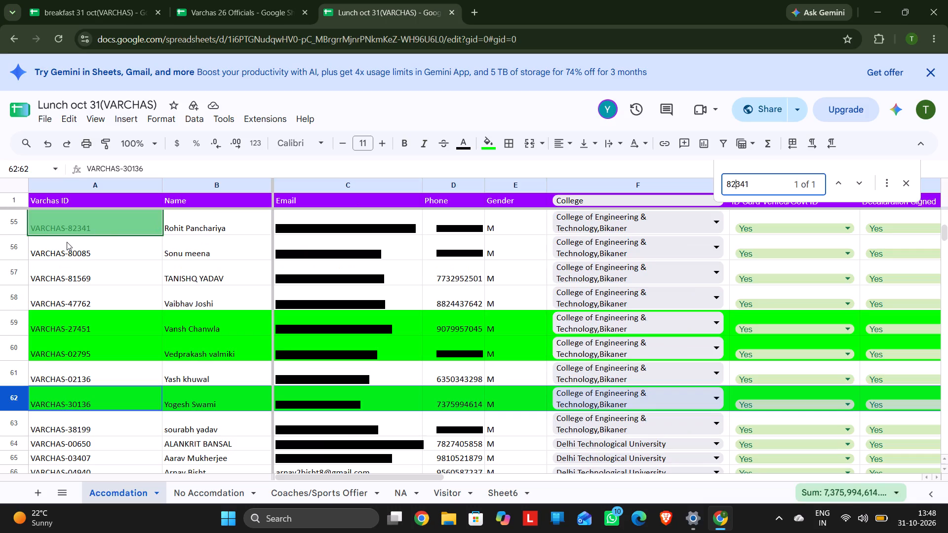
left_click(12, 213)
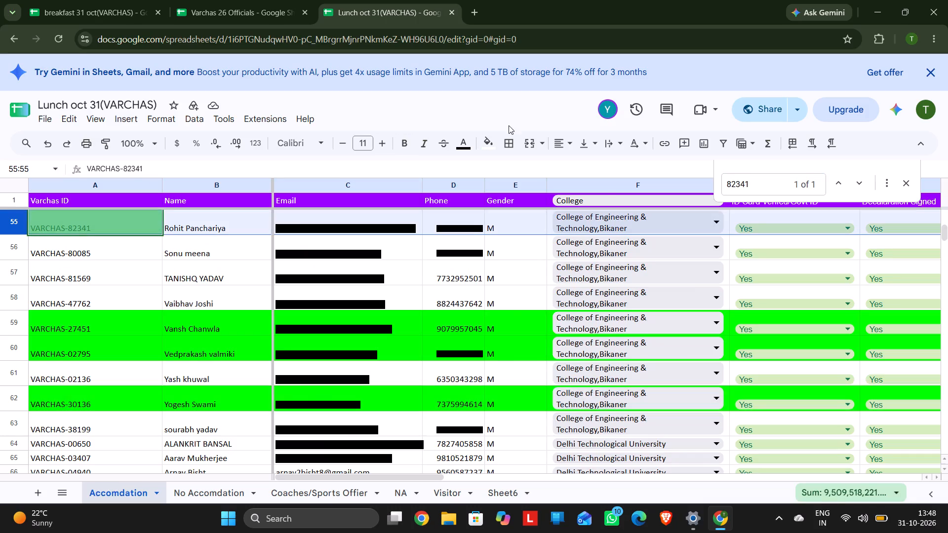
left_click(479, 150)
left_click(545, 200)
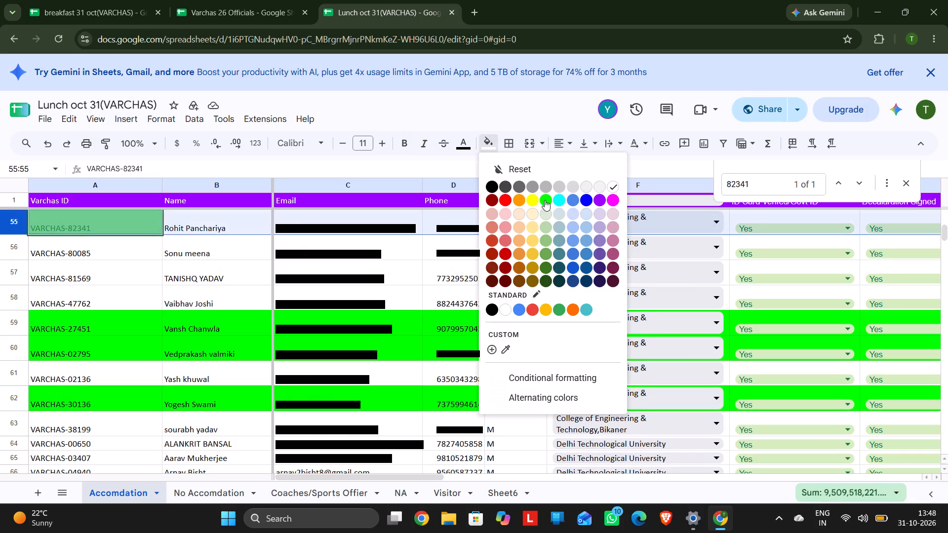
double_click(760, 184)
key("BackSpace")
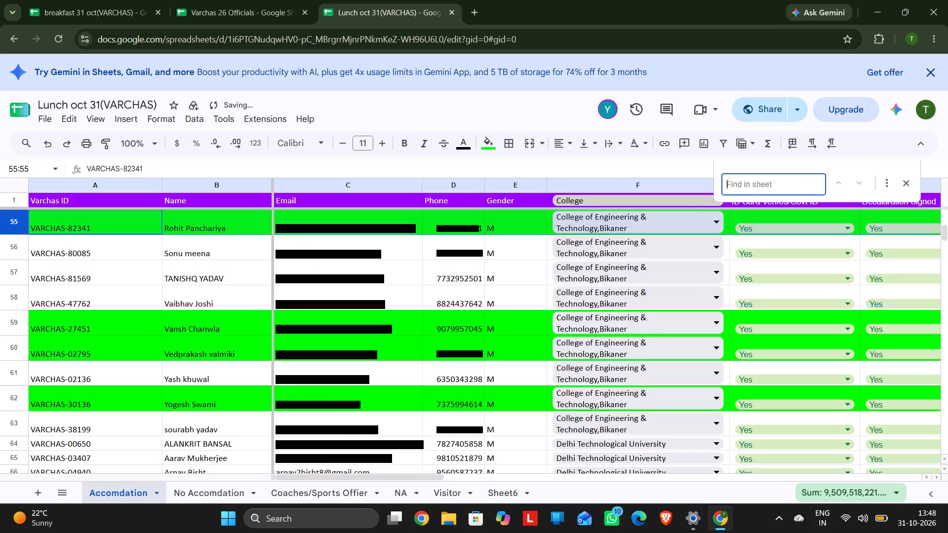
type("70")
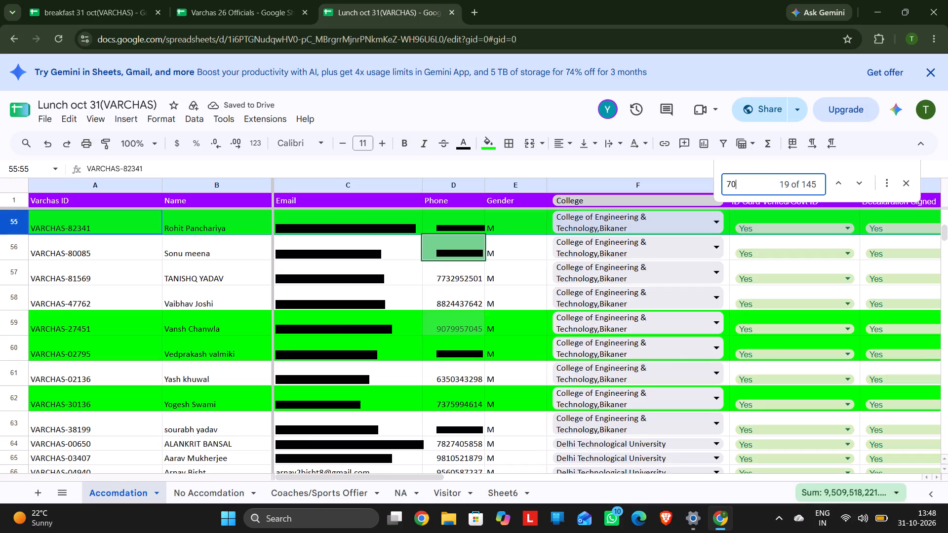
type("262")
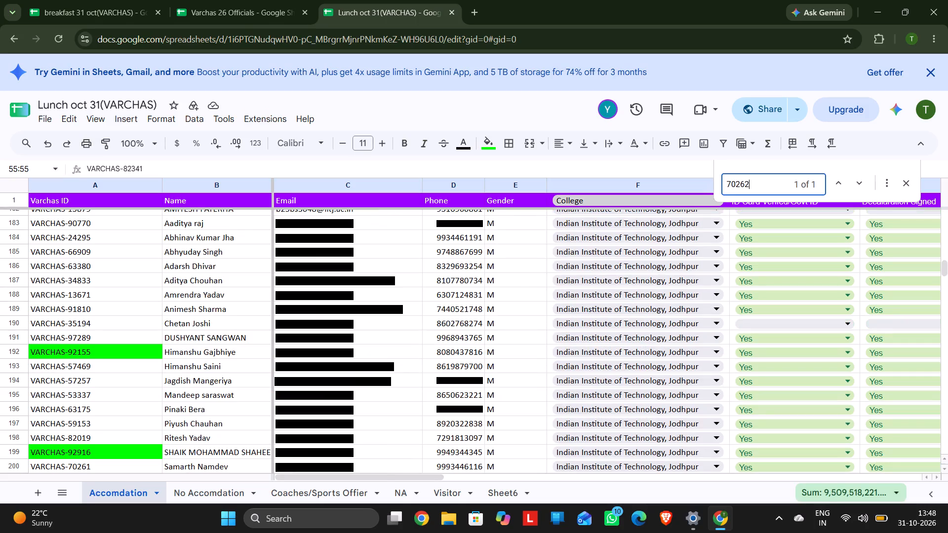
key("Return")
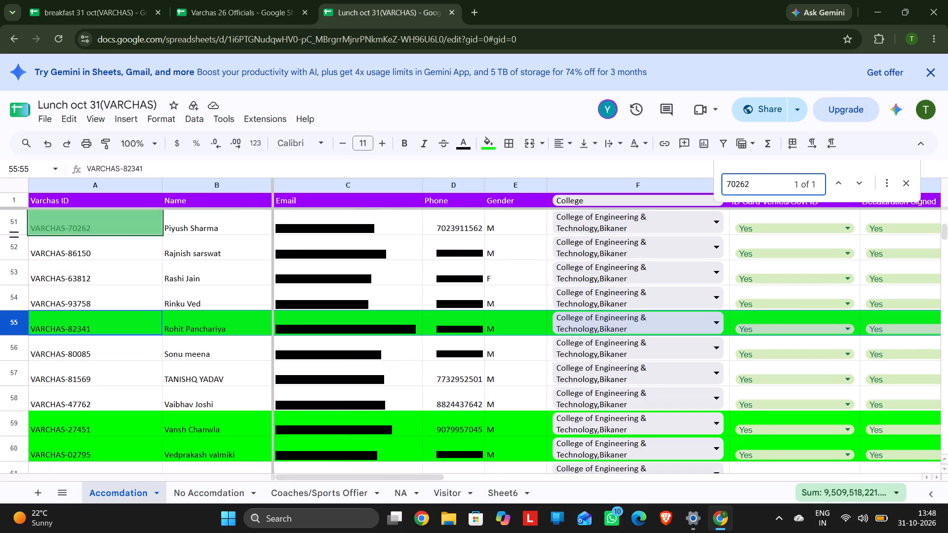
left_click(14, 225)
left_click(492, 142)
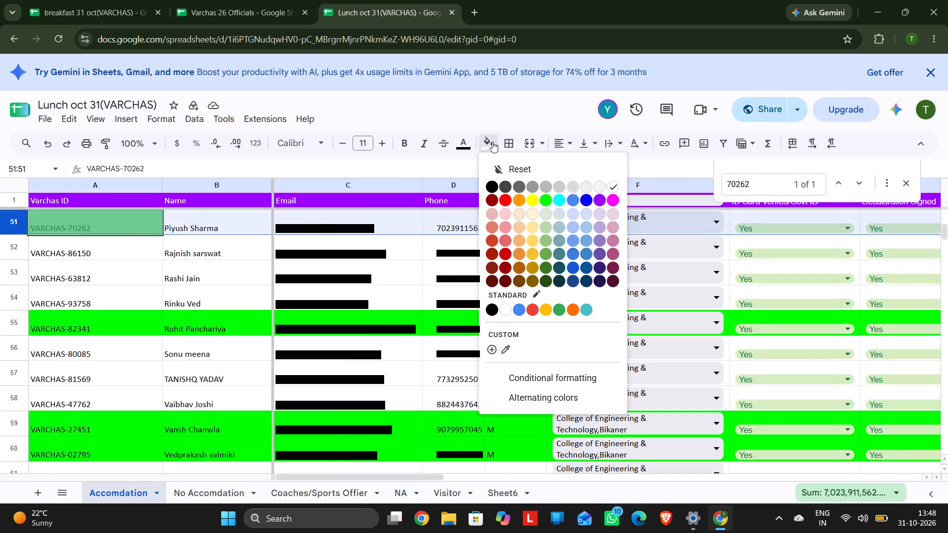
left_click(546, 199)
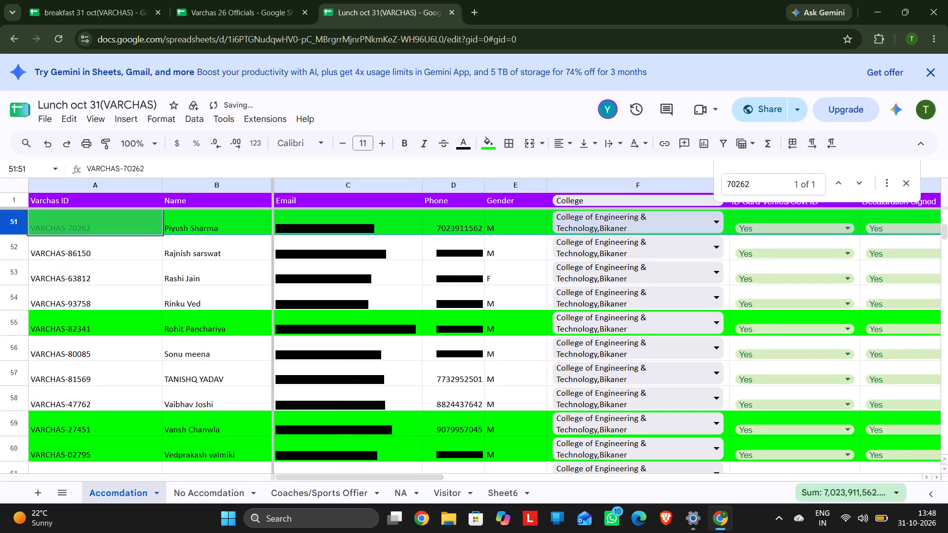
double_click(763, 183)
key("BackSpace")
type("65")
type("903")
key("Return")
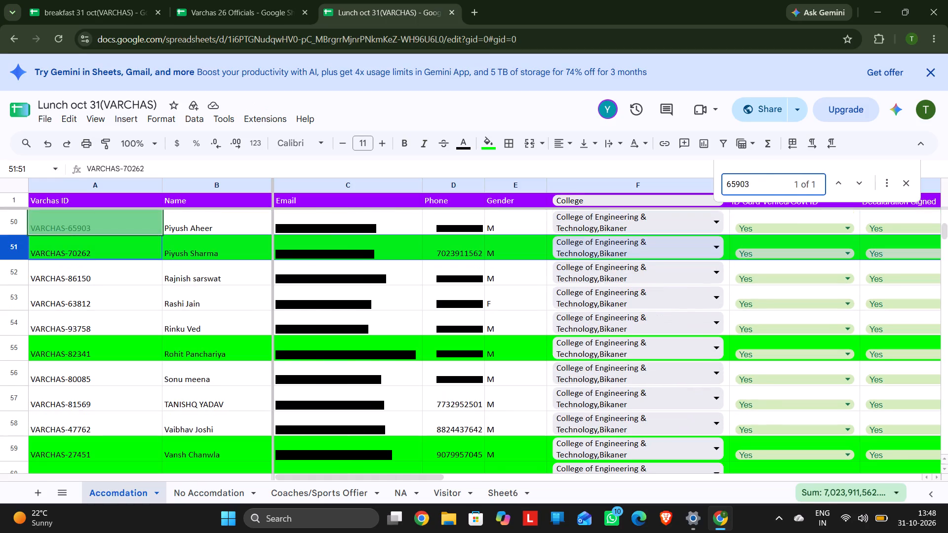
left_click(21, 217)
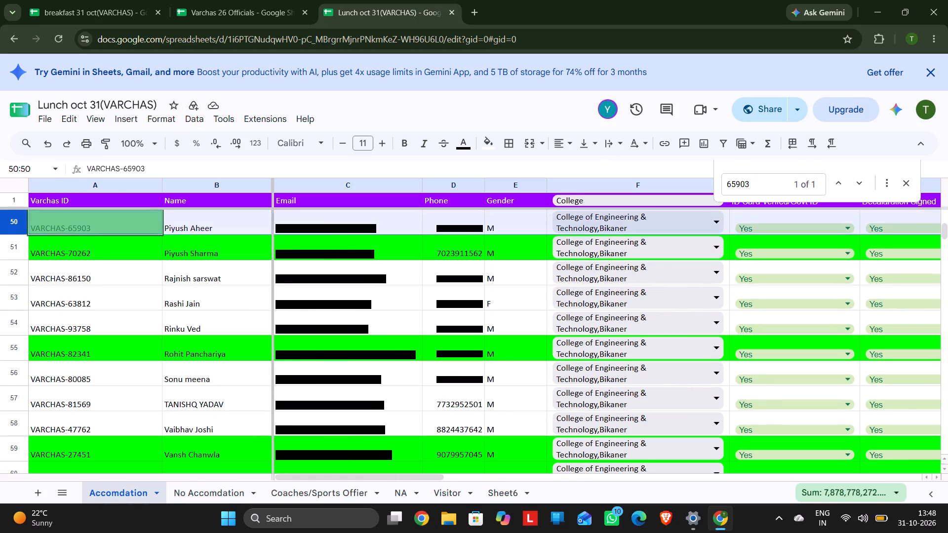
left_click(484, 146)
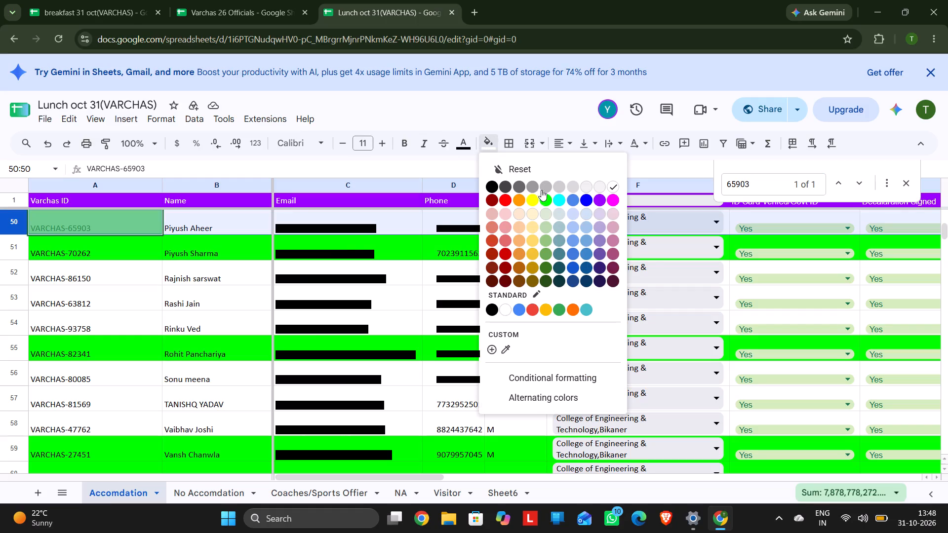
left_click(547, 197)
double_click(754, 192)
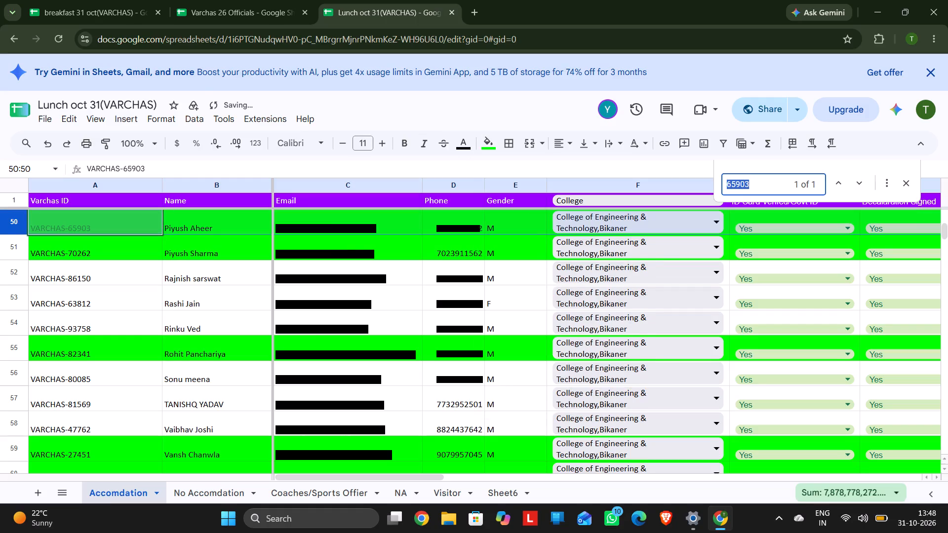
key("BackSpace")
type("86")
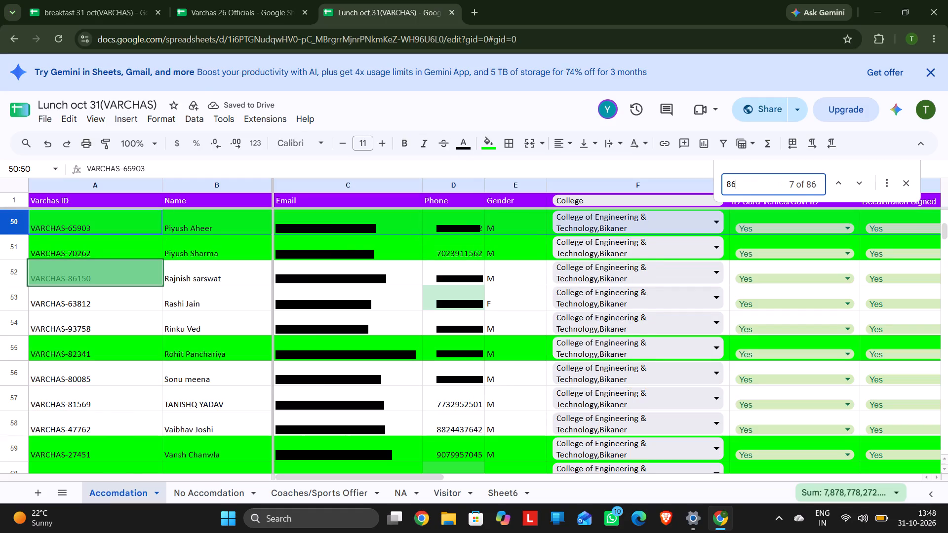
left_click(20, 274)
left_click(487, 139)
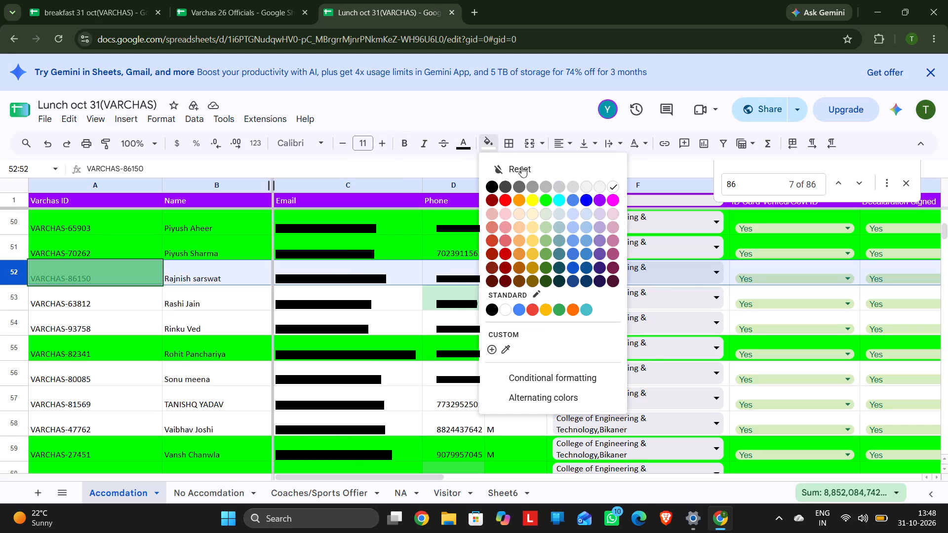
left_click(549, 200)
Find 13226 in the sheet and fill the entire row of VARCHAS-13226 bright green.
double_click(736, 185)
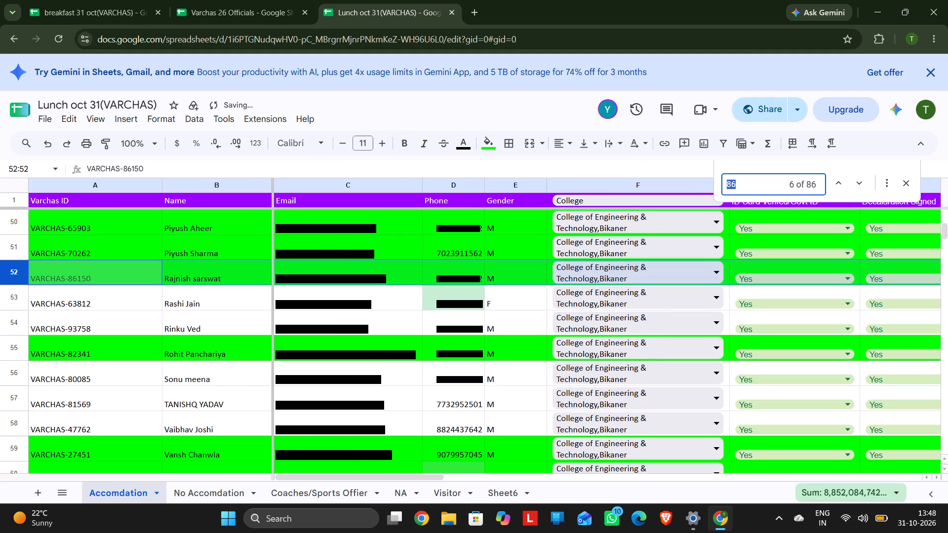
key("BackSpace")
left_click(736, 185)
type("13")
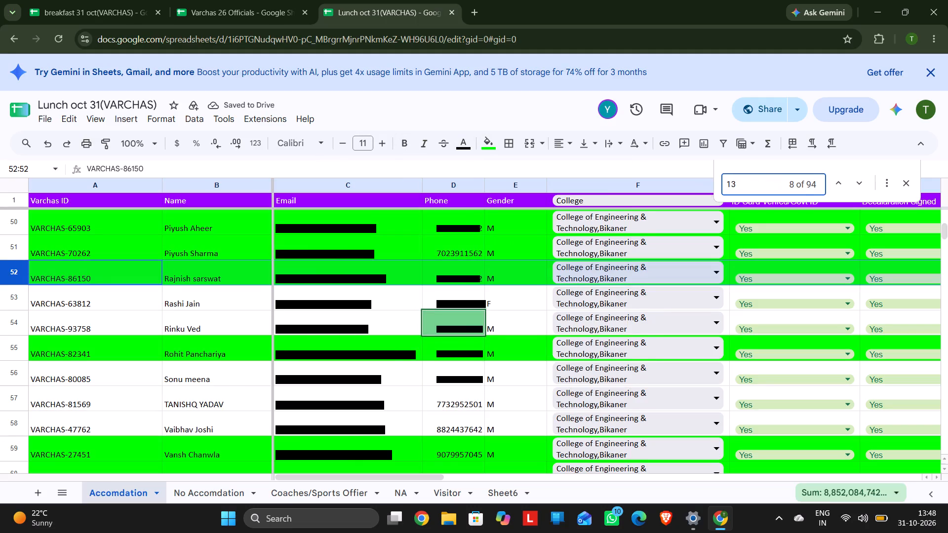
key("2")
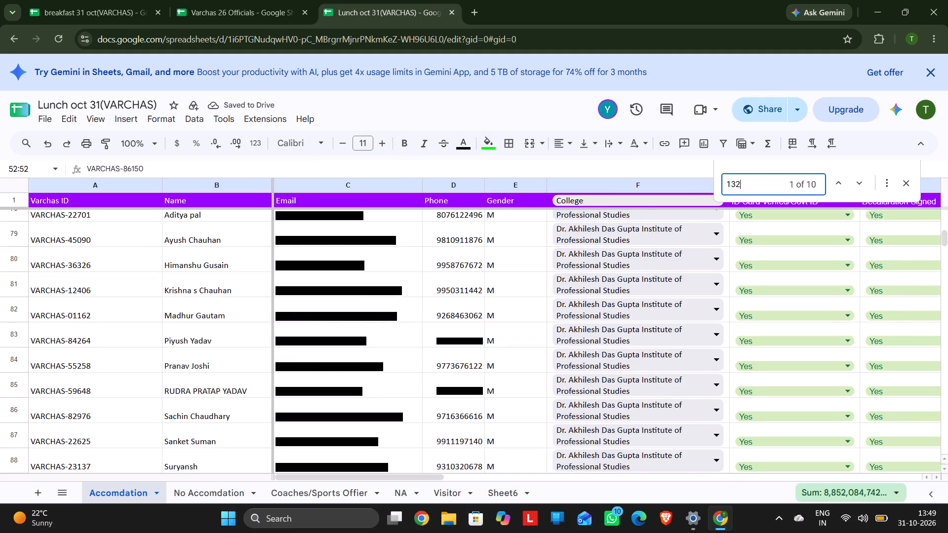
type("26")
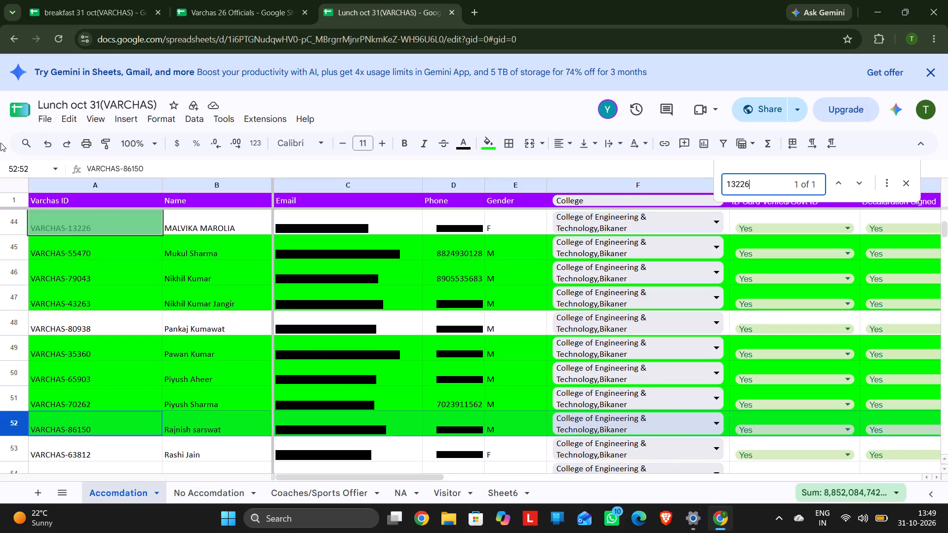
left_click(9, 224)
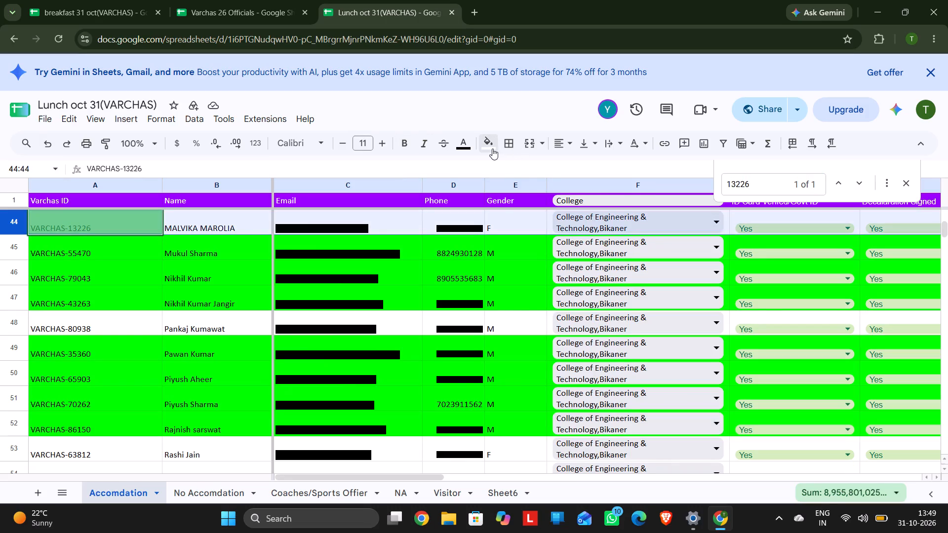
left_click(492, 149)
left_click(545, 202)
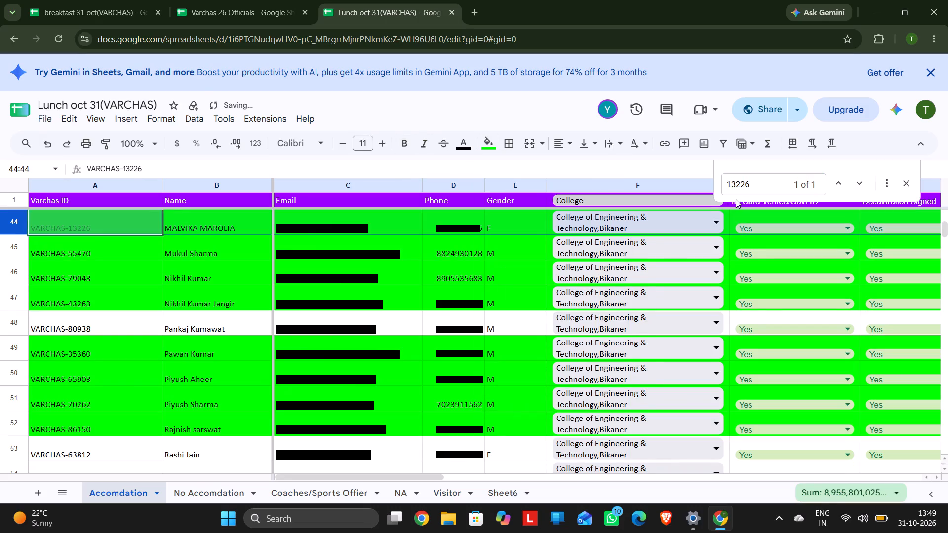
triple_click(749, 186)
key("BackSpace")
type("03")
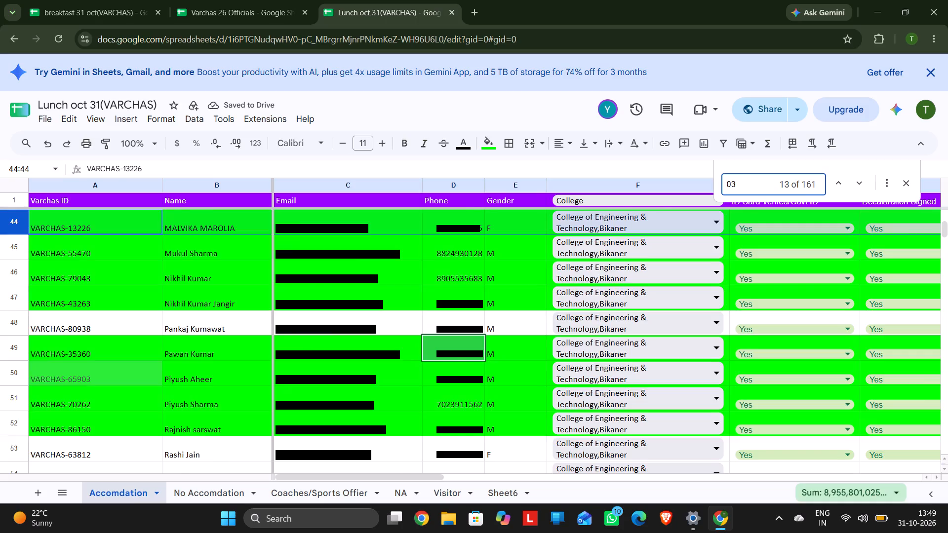
type("979")
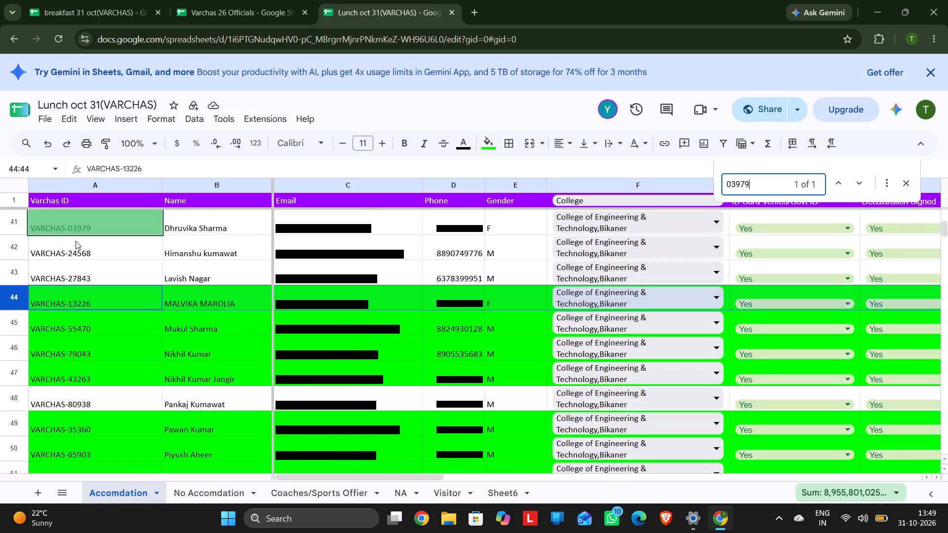
left_click(17, 227)
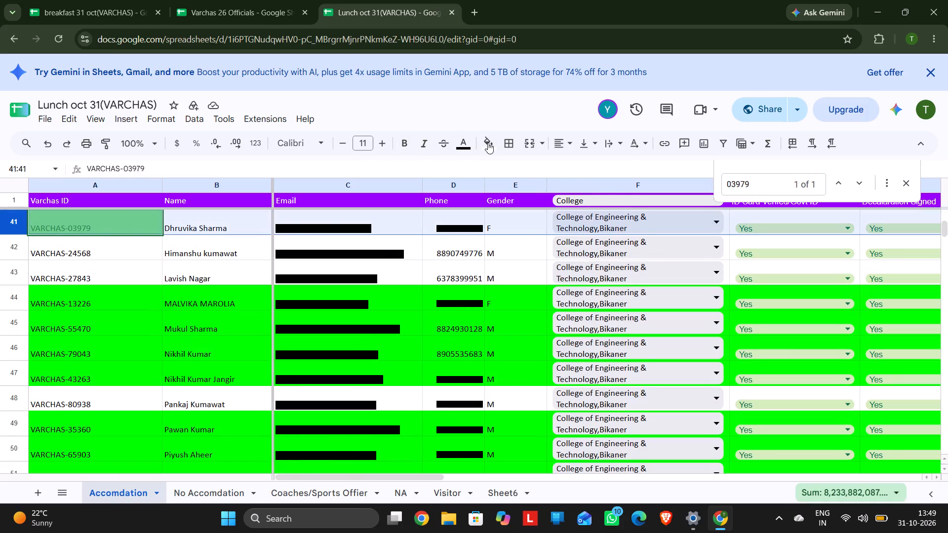
left_click(488, 143)
left_click(543, 201)
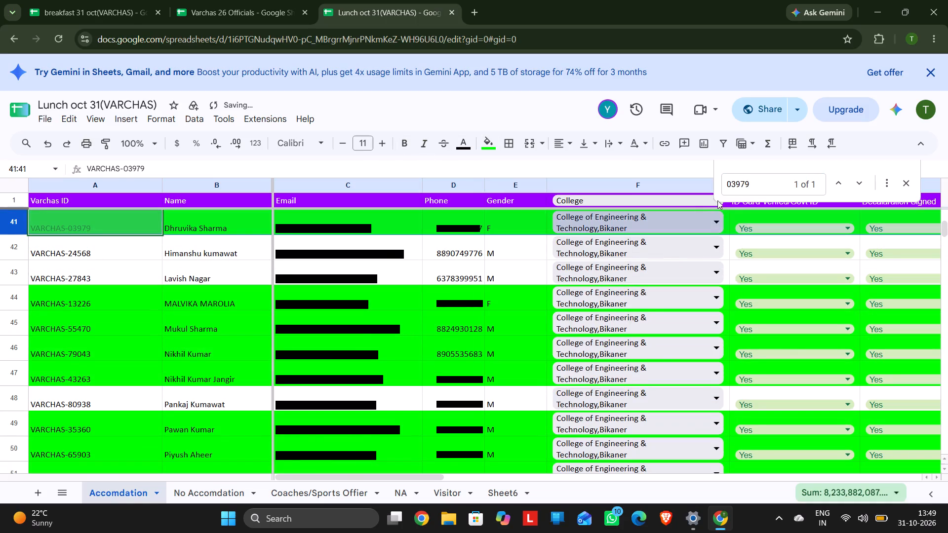
Clear the search text and review which College of Engineering & Technology, Bikaner rows are marked green.
double_click(765, 188)
key("BackSpace")
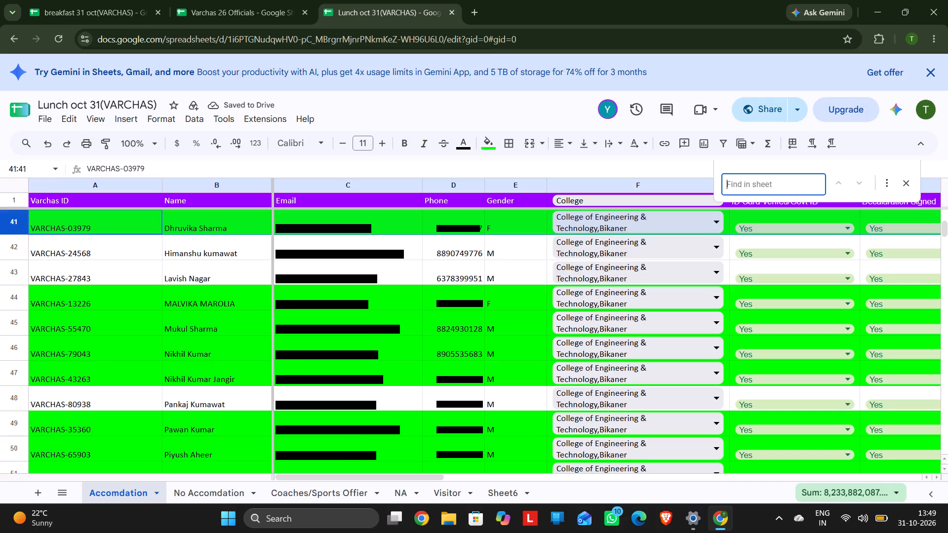
scroll(578, 289, "down", 1)
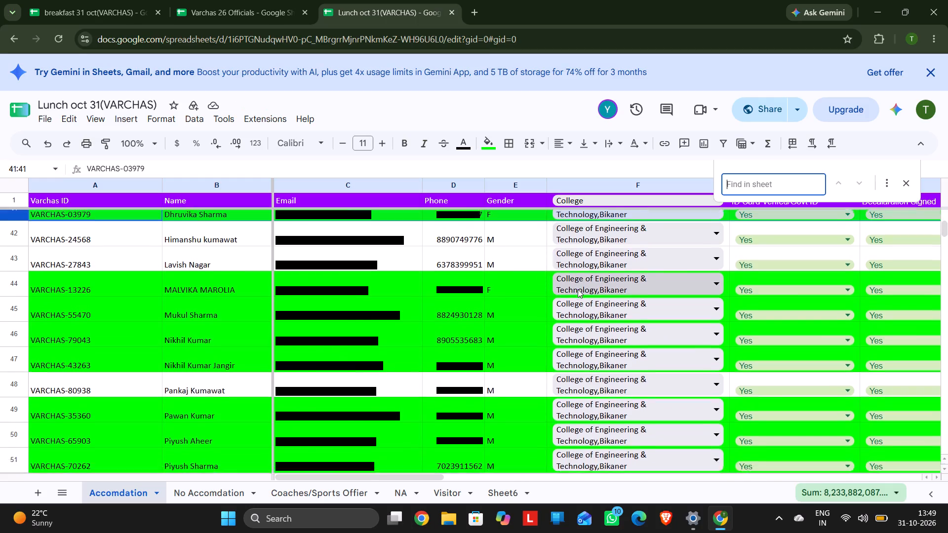
scroll(578, 289, "down", 2)
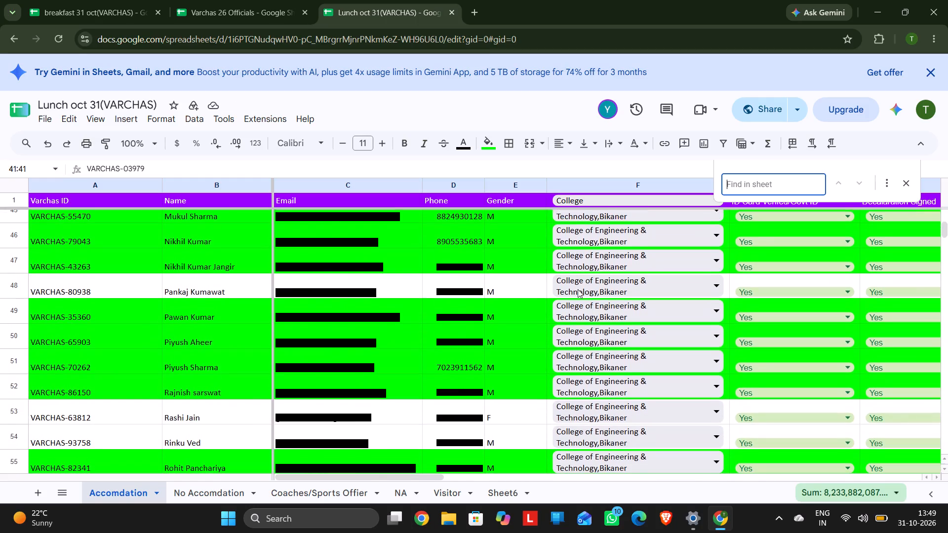
scroll(578, 289, "down", 4)
scroll(578, 289, "right", 1)
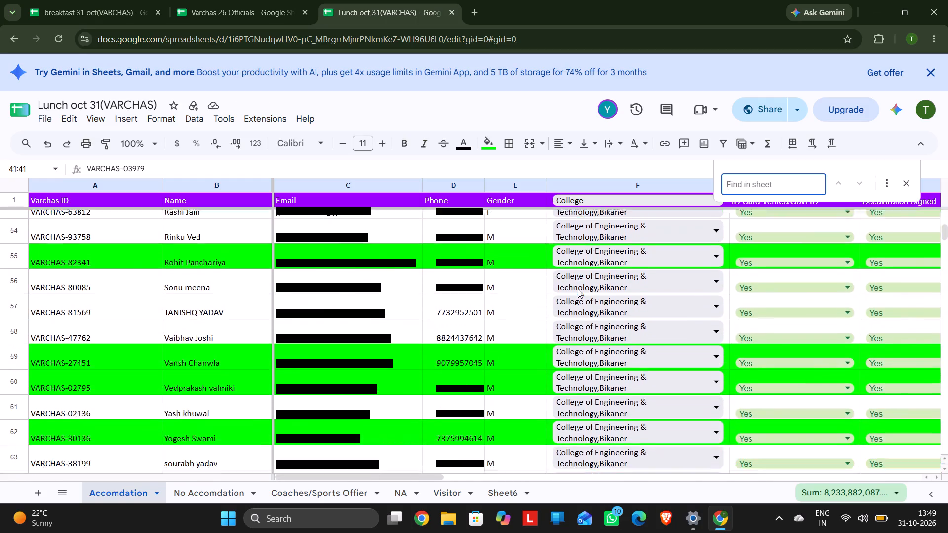
scroll(578, 289, "right", 4)
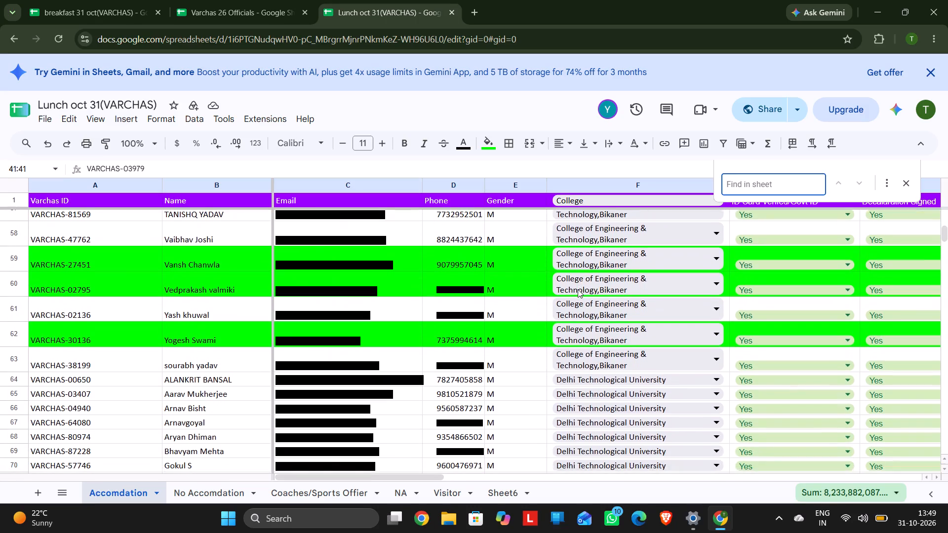
scroll(578, 289, "right", 1)
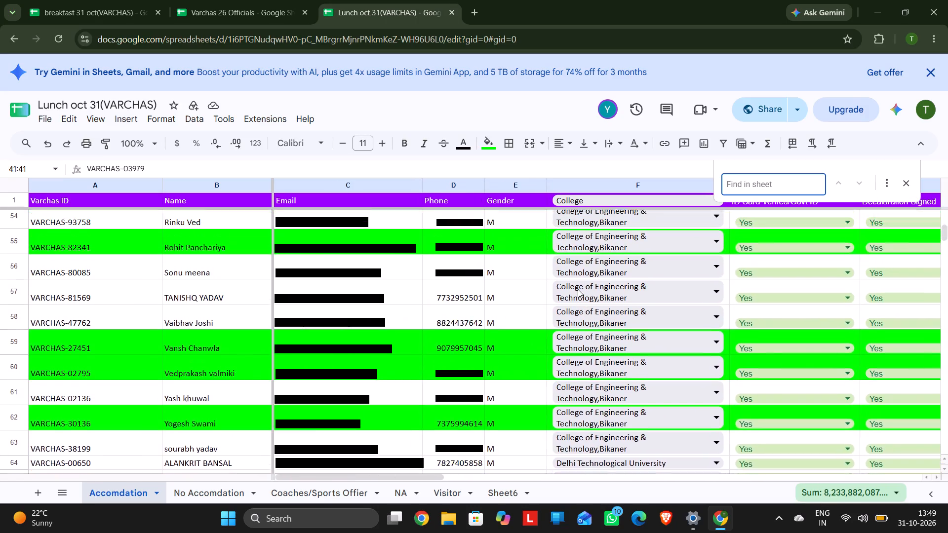
scroll(578, 289, "right", 1)
scroll(578, 289, "up", 1)
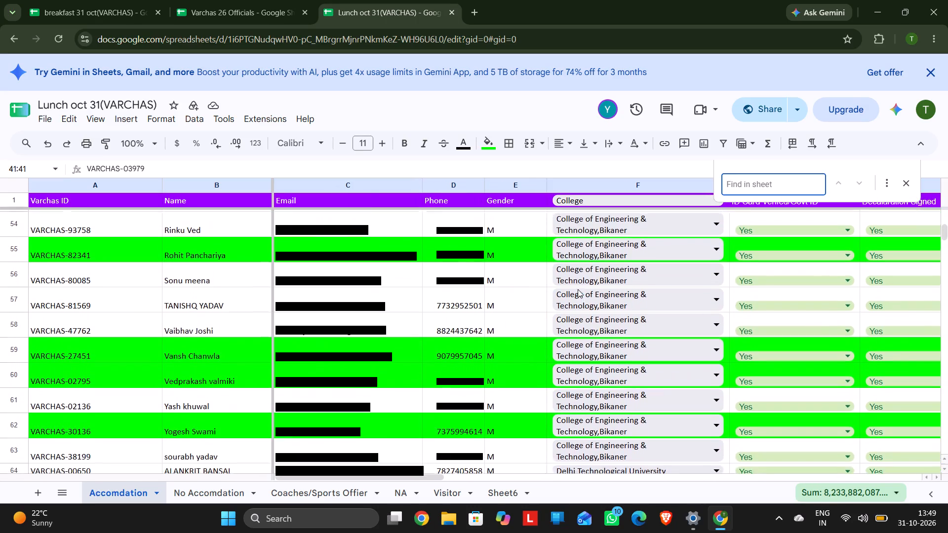
scroll(578, 289, "up", 2)
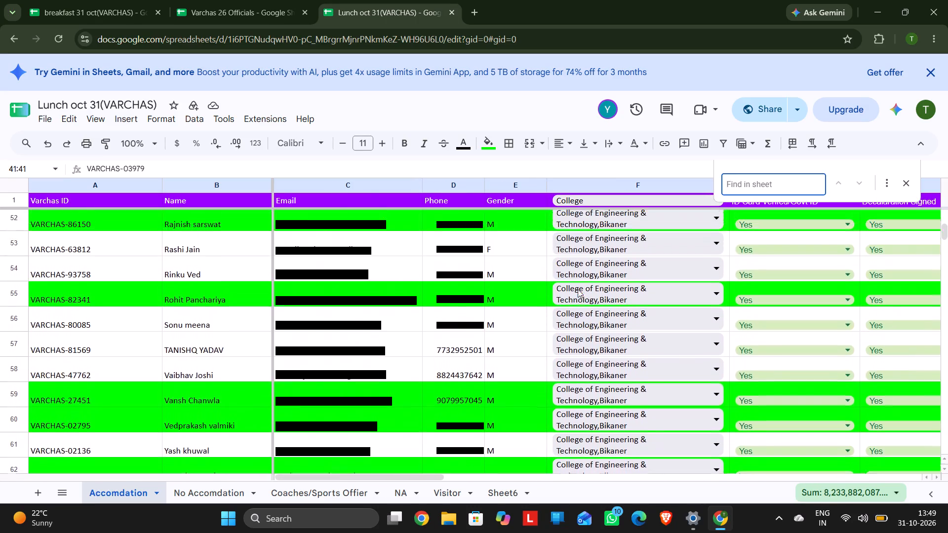
scroll(578, 289, "up", 7)
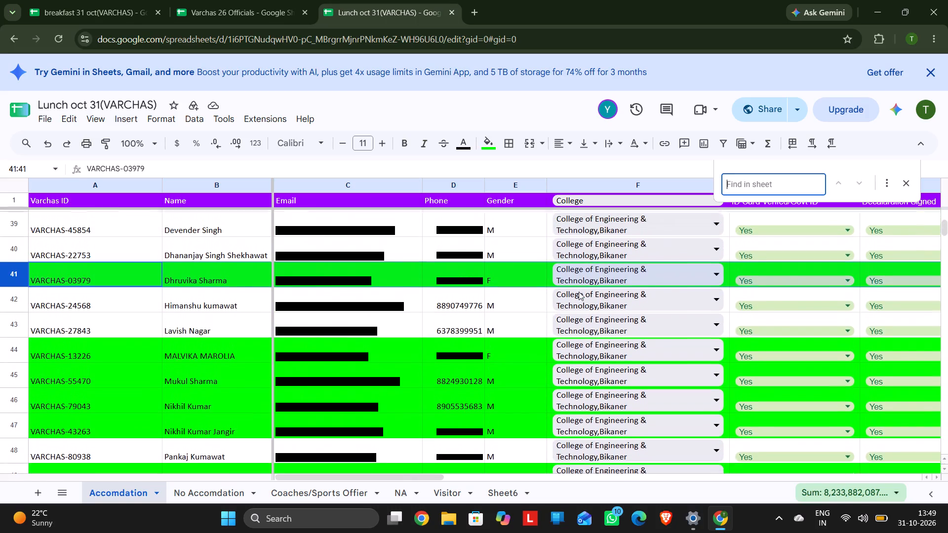
scroll(579, 292, "up", 4)
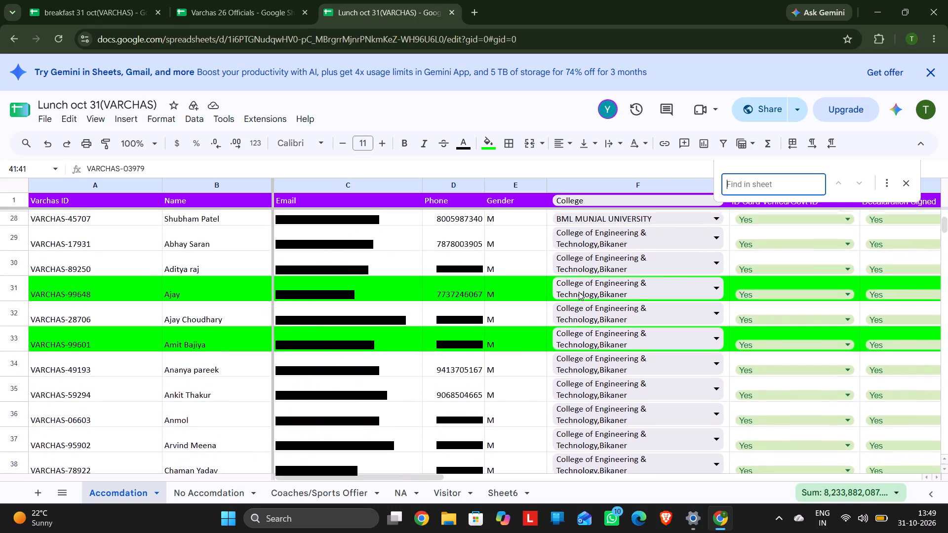
scroll(579, 292, "up", 1)
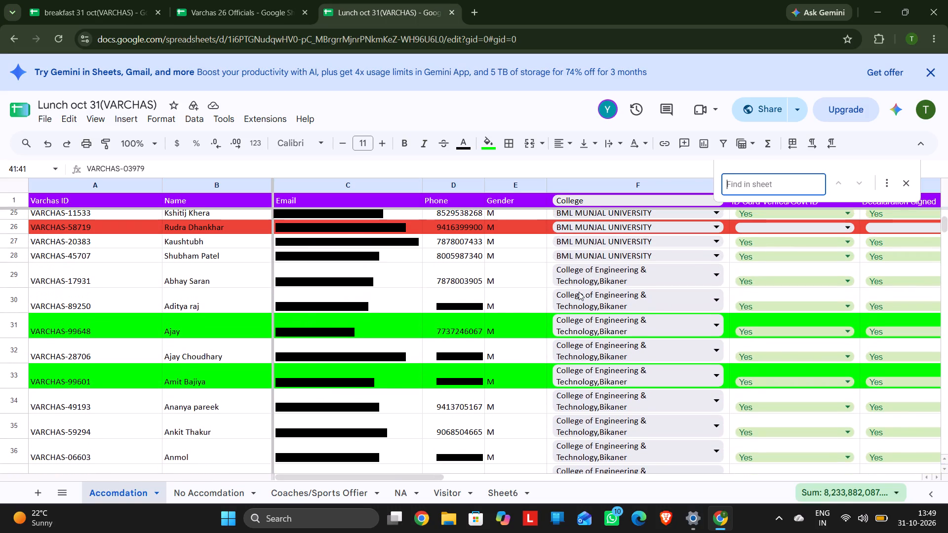
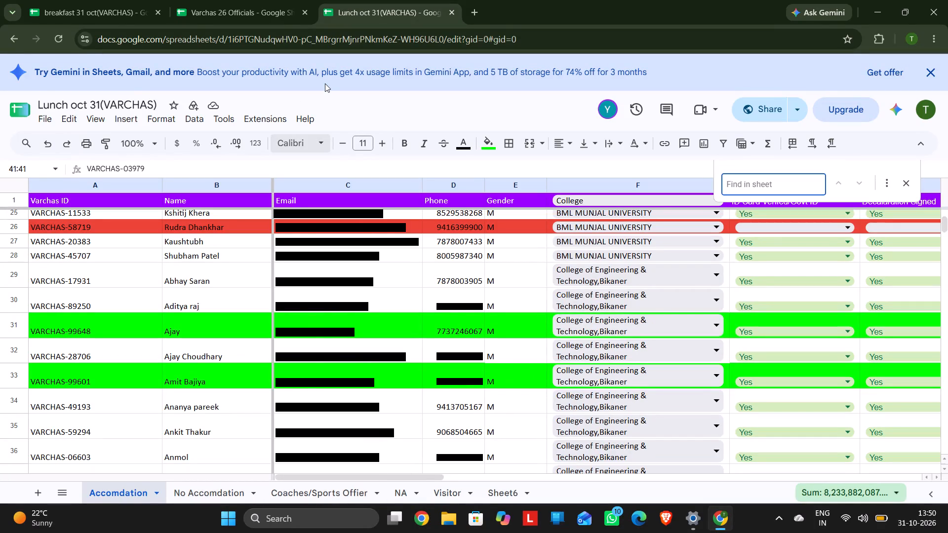
Switch to the Varchas 26 Officials spreadsheet and review the Cricket and Badminton official lists.
left_click(237, 14)
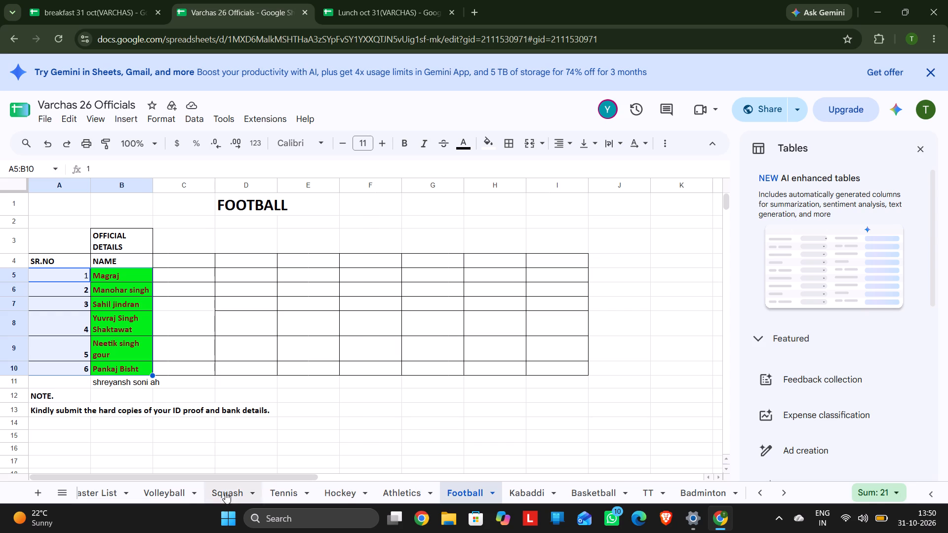
scroll(682, 491, "left", 2)
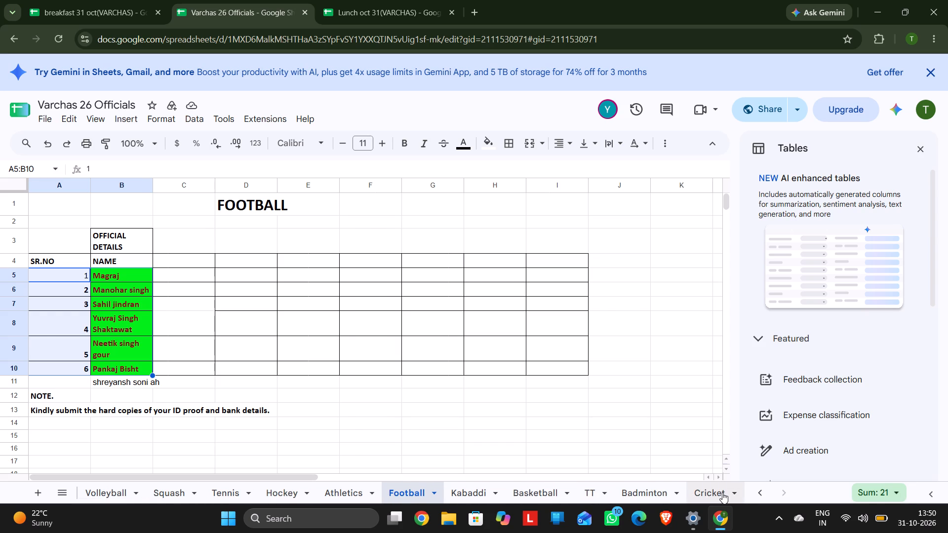
left_click(722, 493)
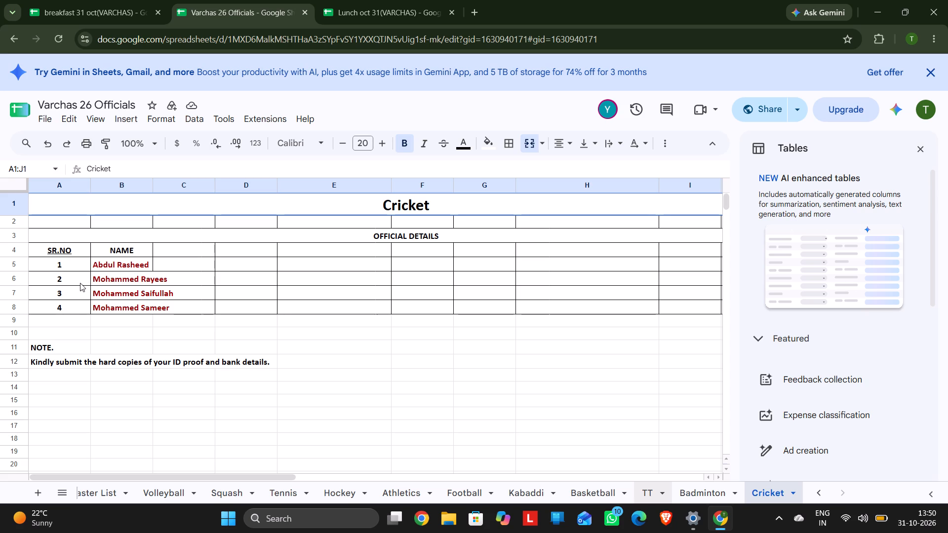
scroll(113, 386, "down", 1)
scroll(113, 386, "up", 4)
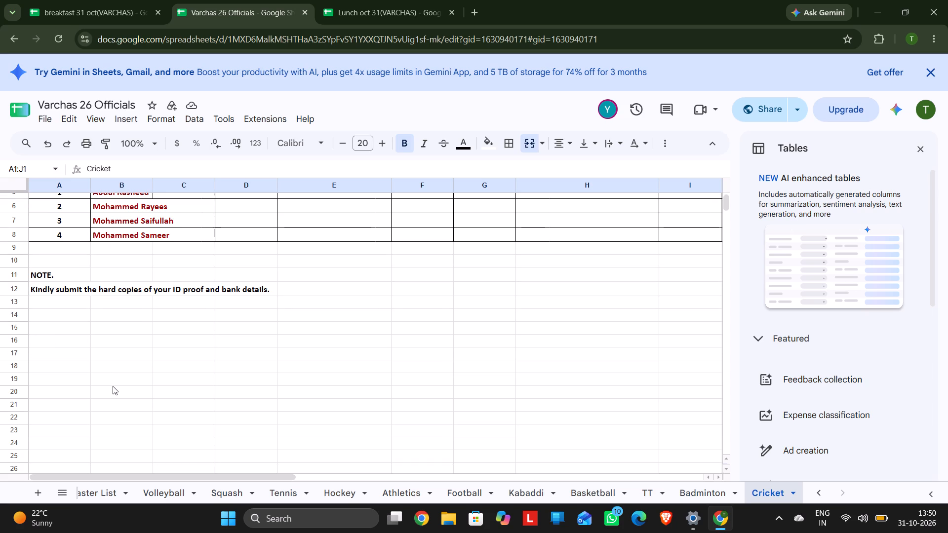
scroll(113, 386, "up", 1)
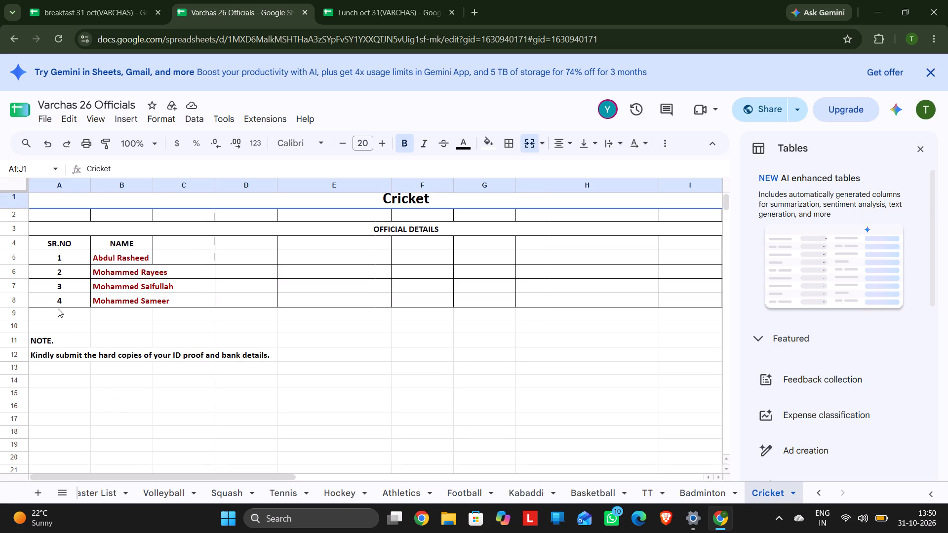
scroll(62, 328, "up", 3)
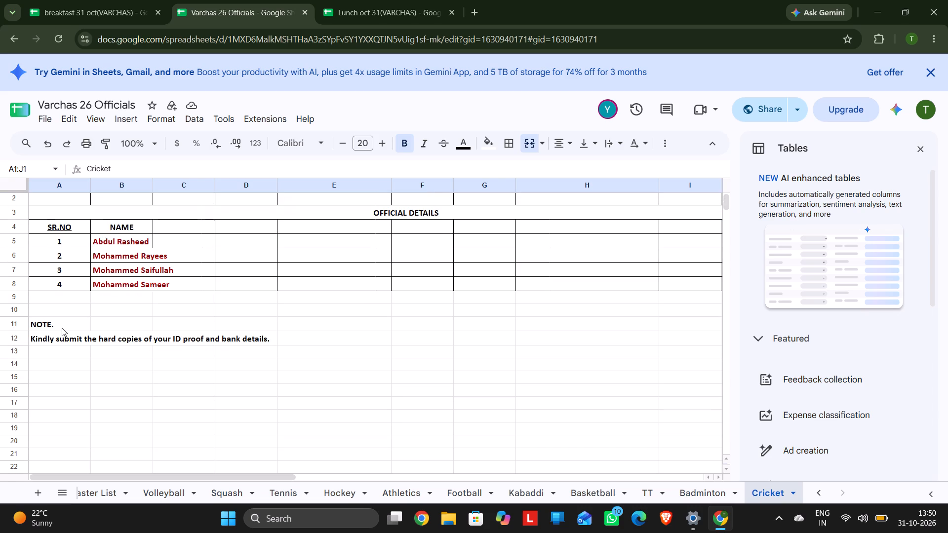
scroll(141, 327, "up", 1)
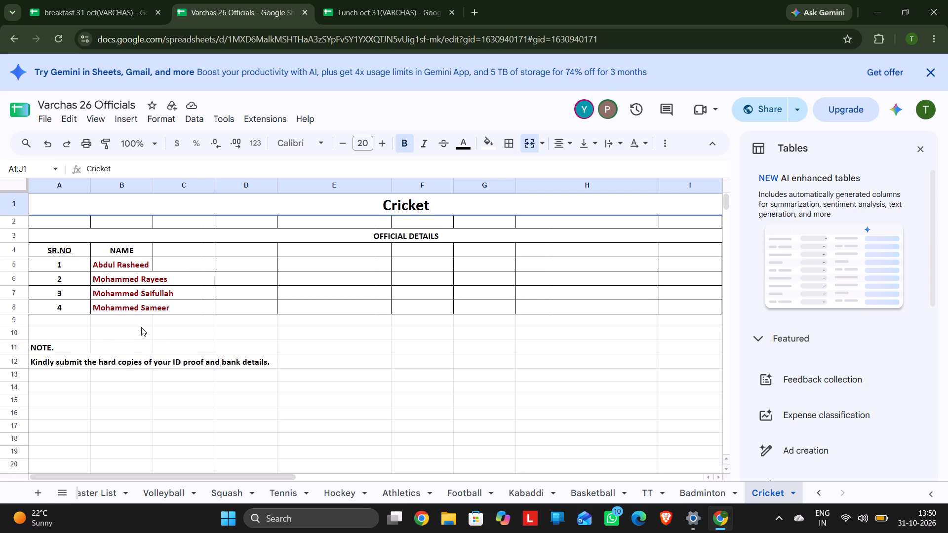
scroll(141, 327, "up", 1)
left_click(689, 498)
In the Master List sheet, enter the person's name in cell A3 and 9969 in cell B3.
scroll(429, 489, "right", 6)
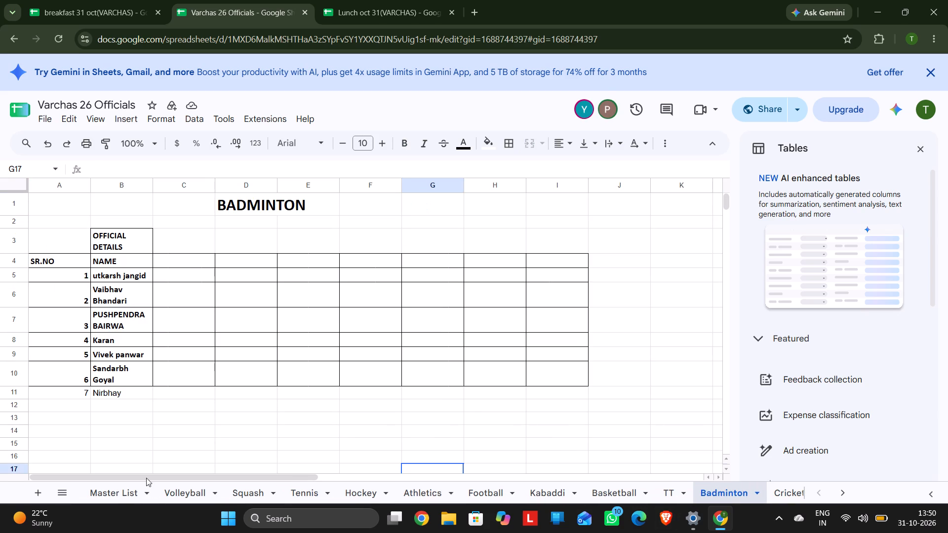
left_click(123, 495)
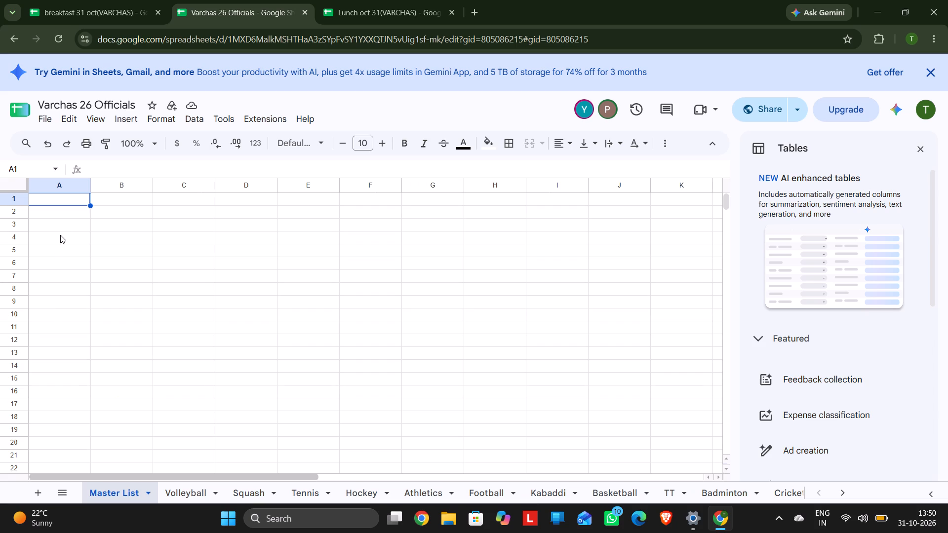
left_click(63, 225)
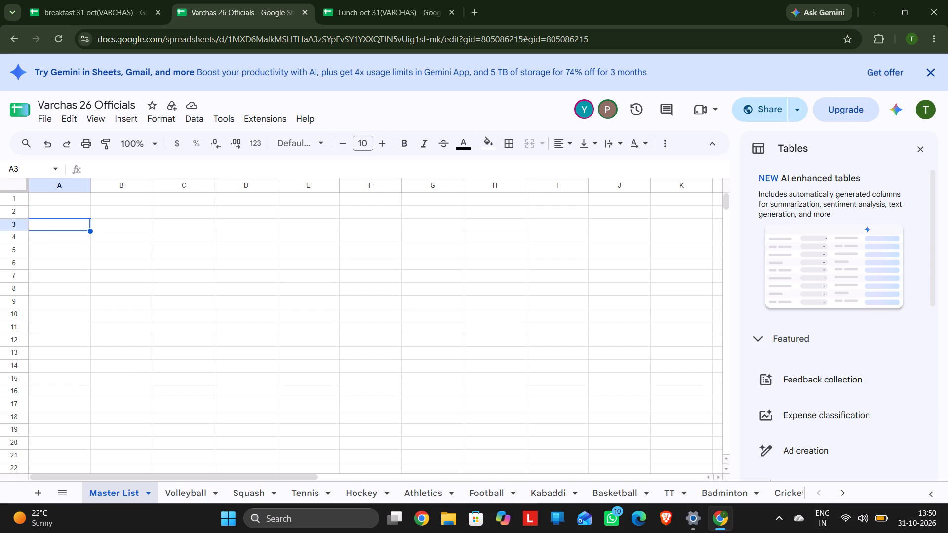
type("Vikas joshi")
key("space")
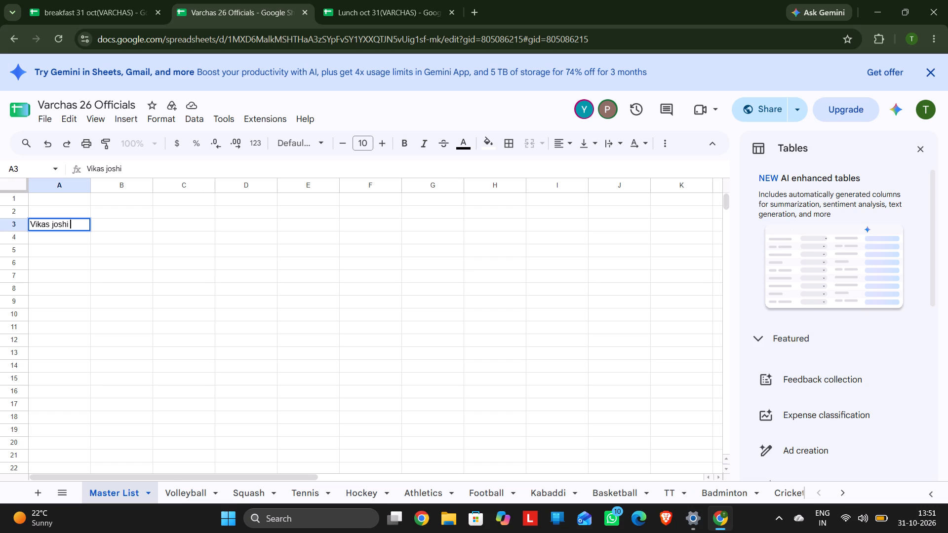
left_click(105, 225)
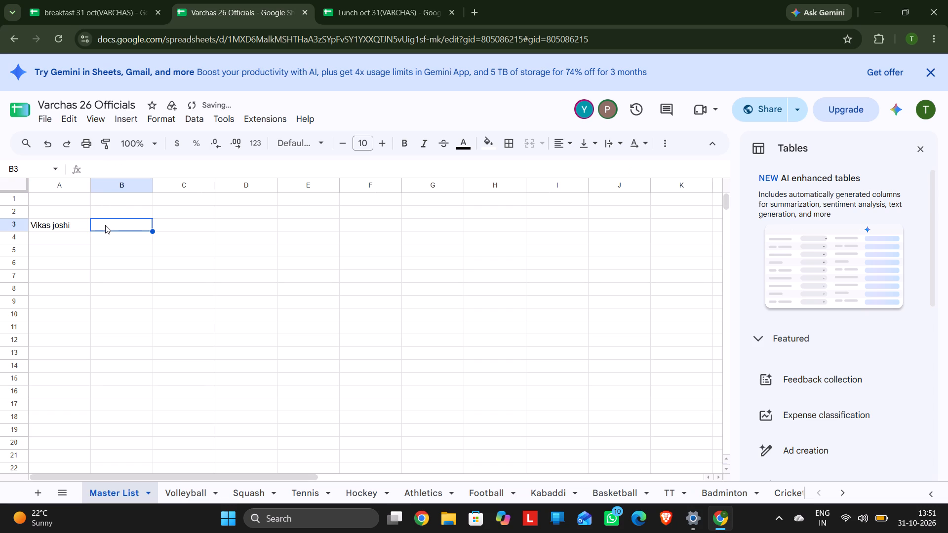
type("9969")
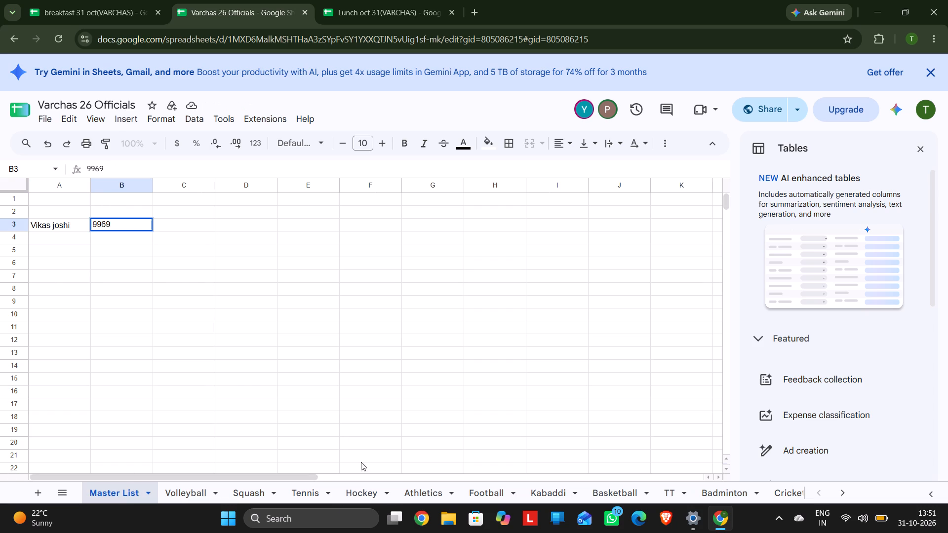
Close the breakfast 31 oct(VARCHAS) spreadsheet and return to Lunch oct 31(VARCHAS).
left_click(124, 13)
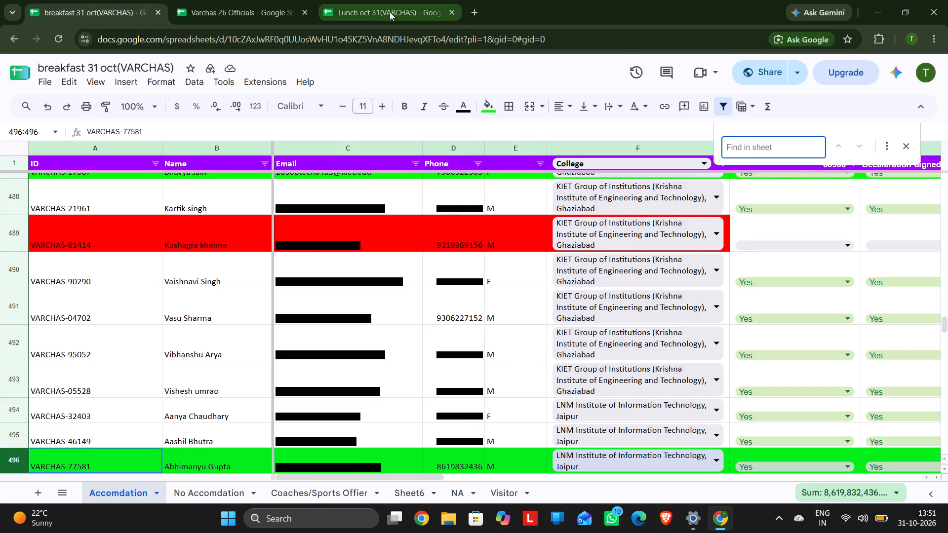
left_click(390, 12)
left_click(160, 9)
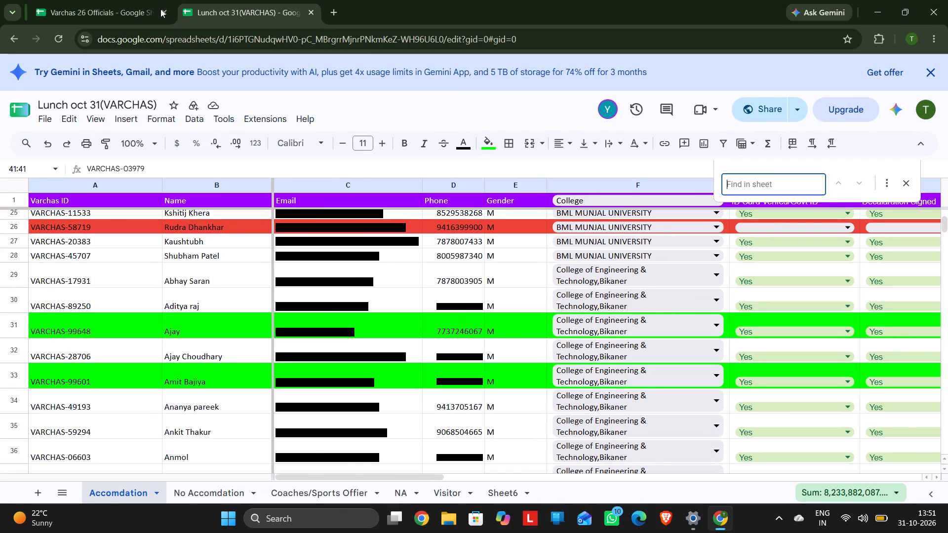
double_click(762, 180)
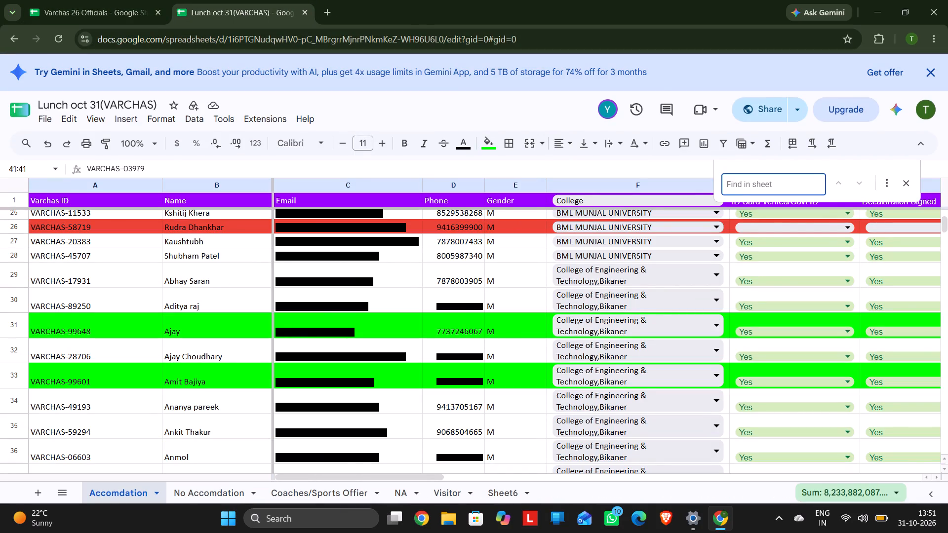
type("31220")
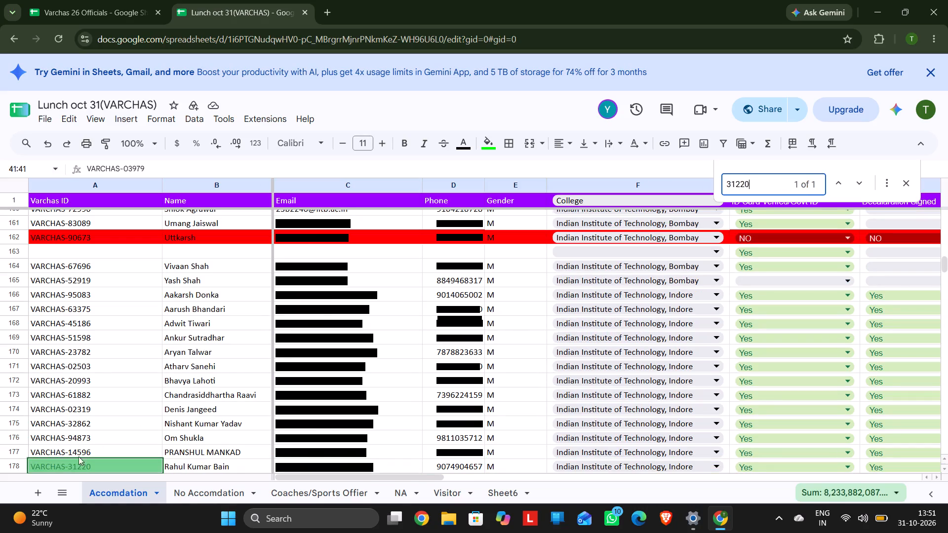
left_click_drag(21, 472, 24, 463)
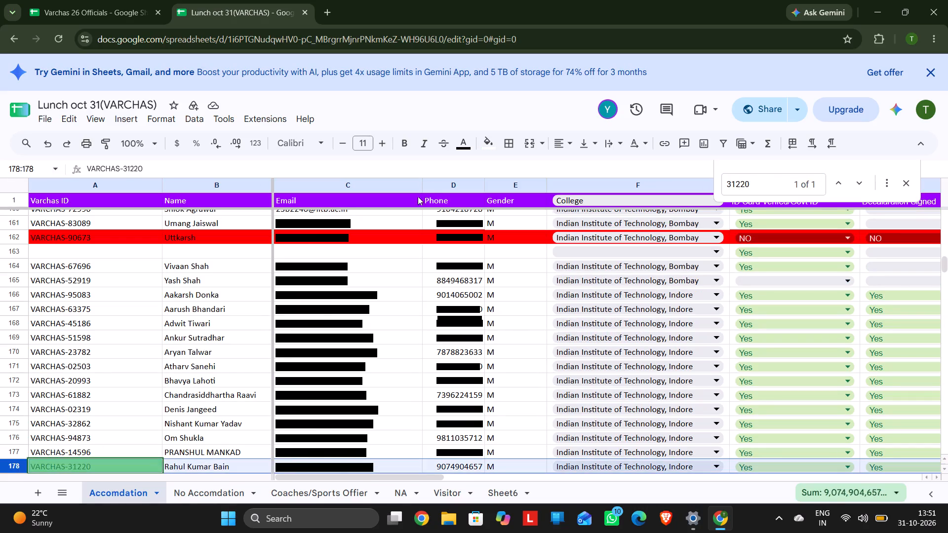
left_click(485, 143)
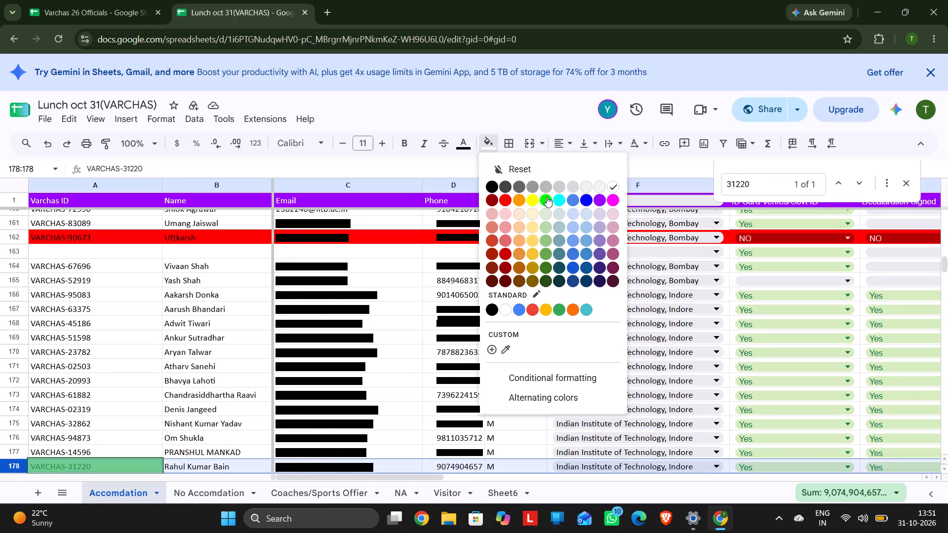
left_click(547, 197)
double_click(754, 180)
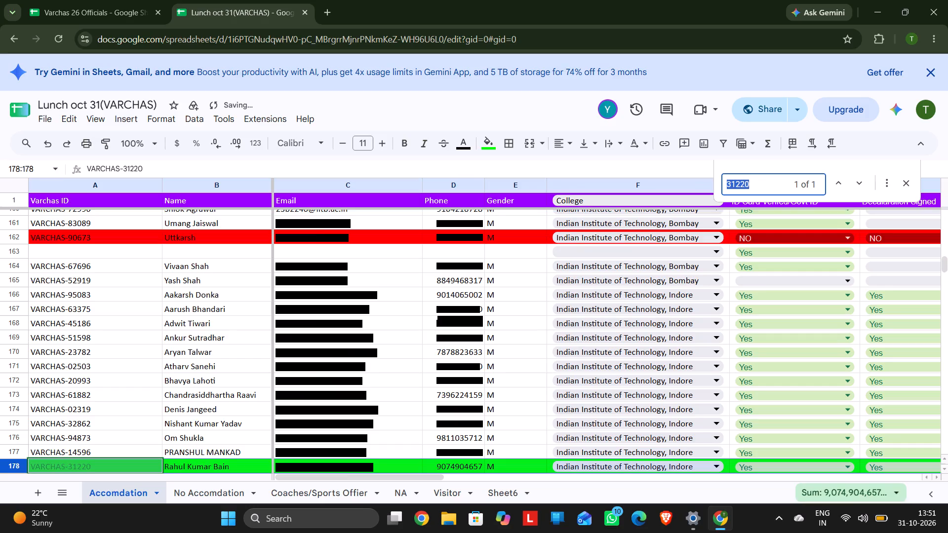
key("BackSpace")
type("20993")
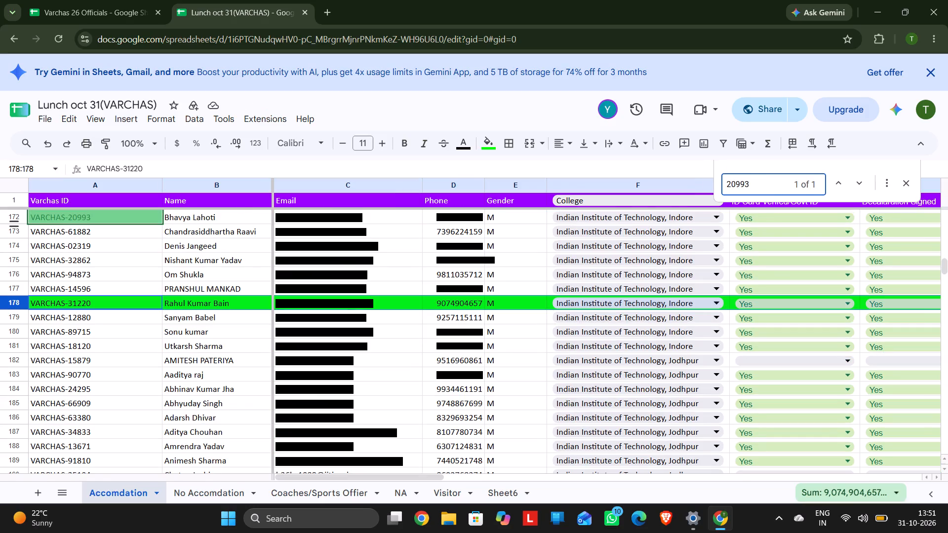
left_click(19, 220)
left_click_drag(22, 214, 201, 209)
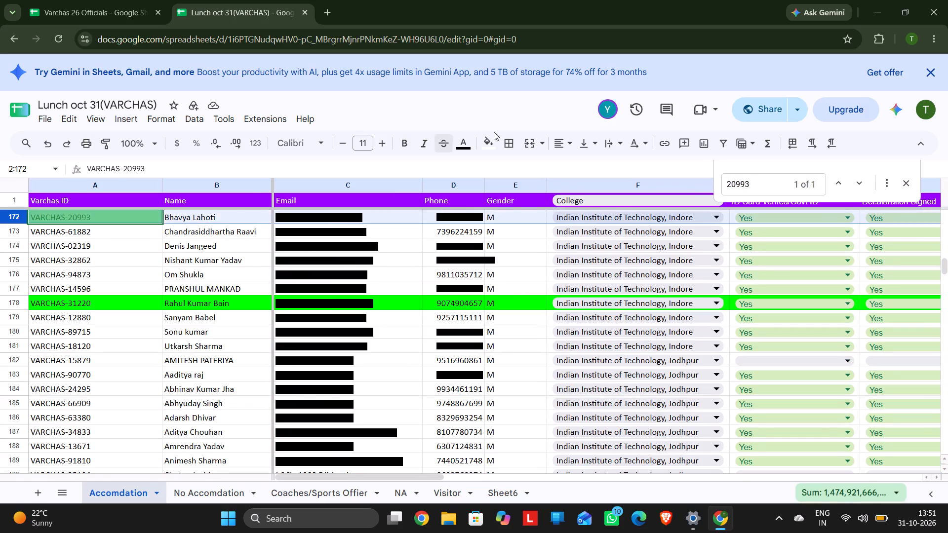
left_click(488, 148)
left_click(546, 200)
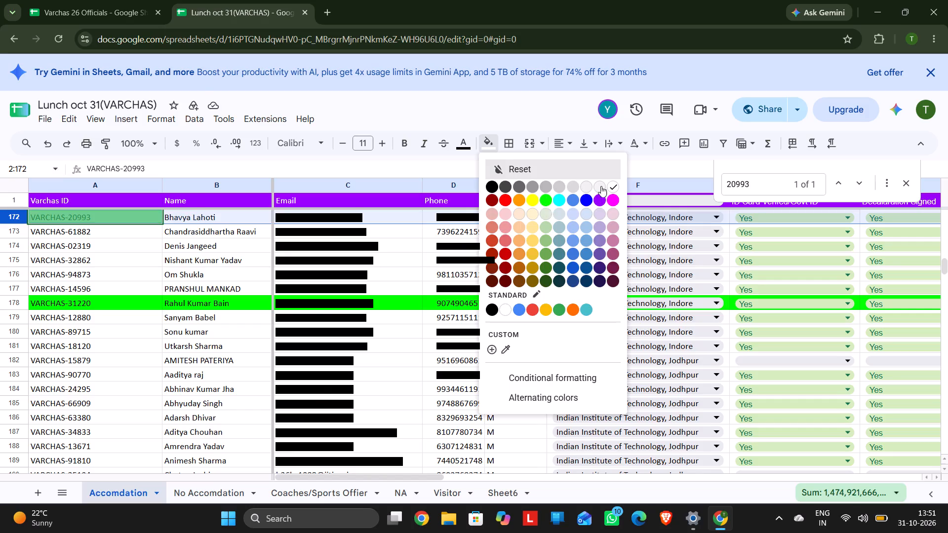
double_click(774, 190)
key("BackSpace")
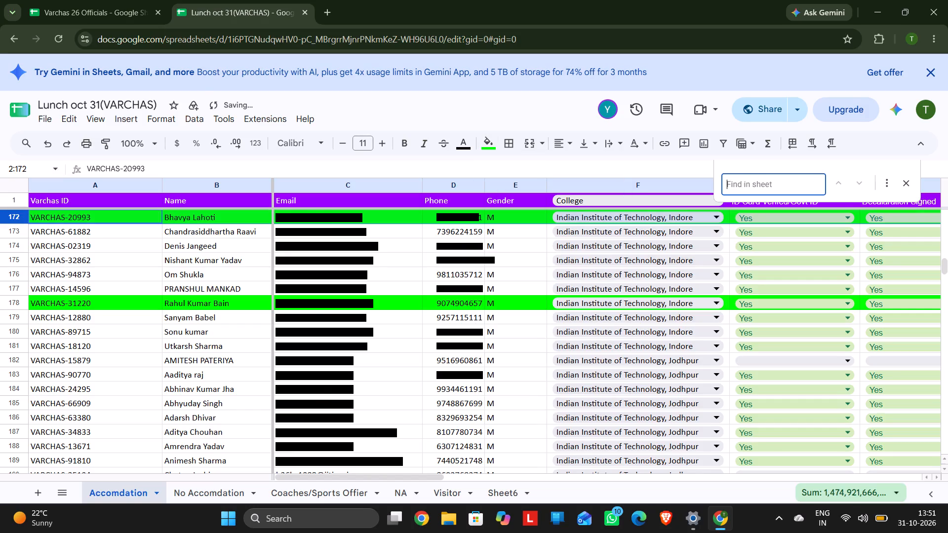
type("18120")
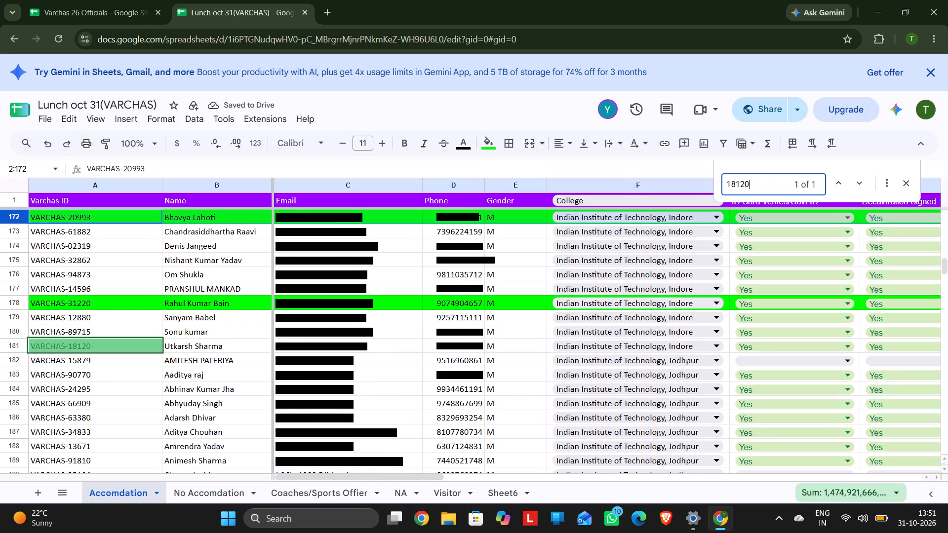
left_click(10, 341)
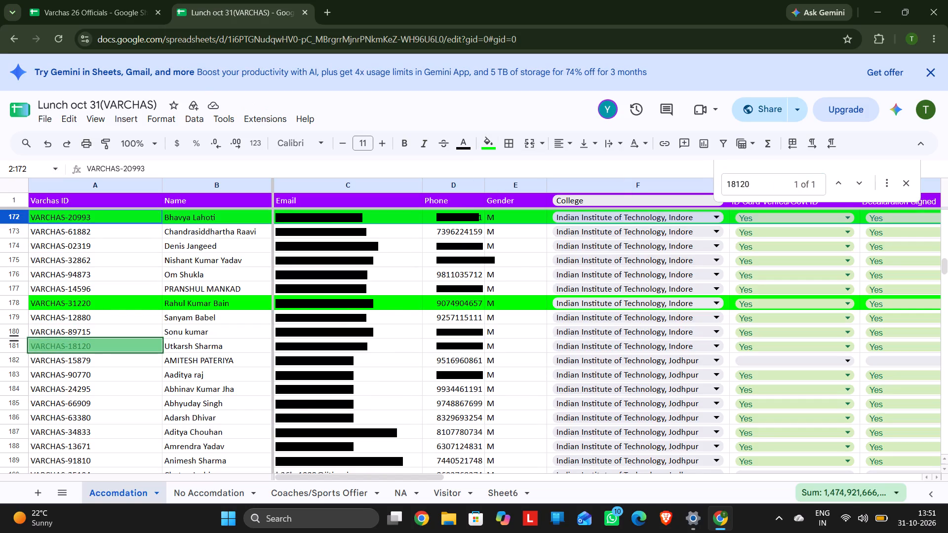
left_click(13, 345)
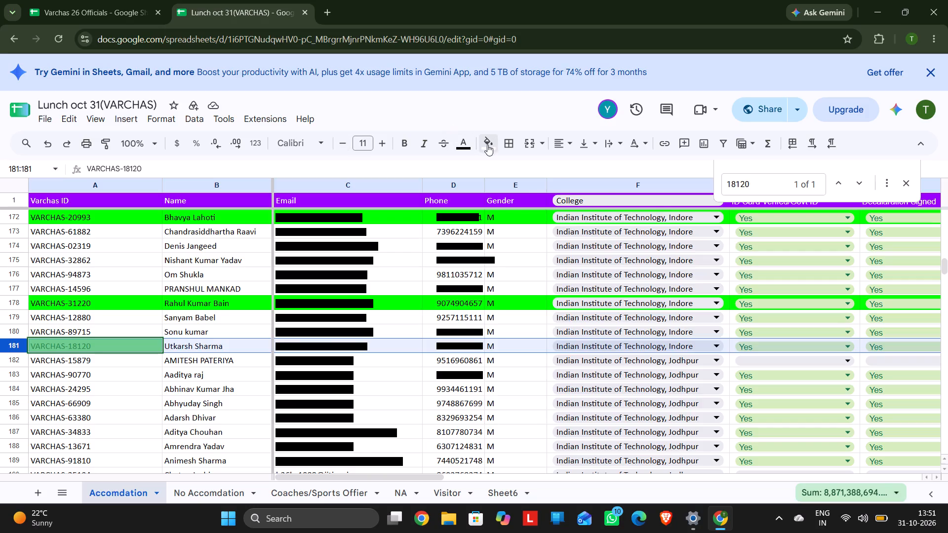
left_click(487, 145)
left_click(546, 201)
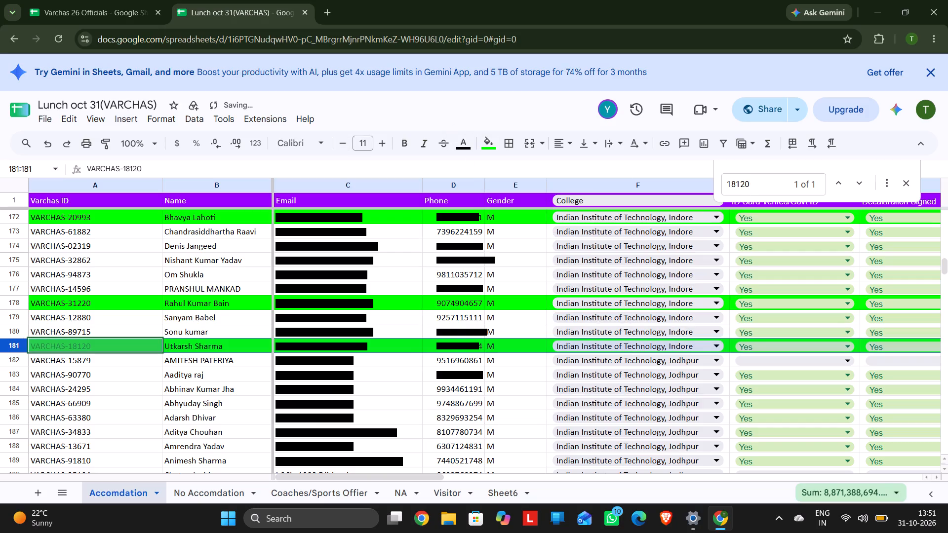
double_click(763, 188)
key("BackSpace")
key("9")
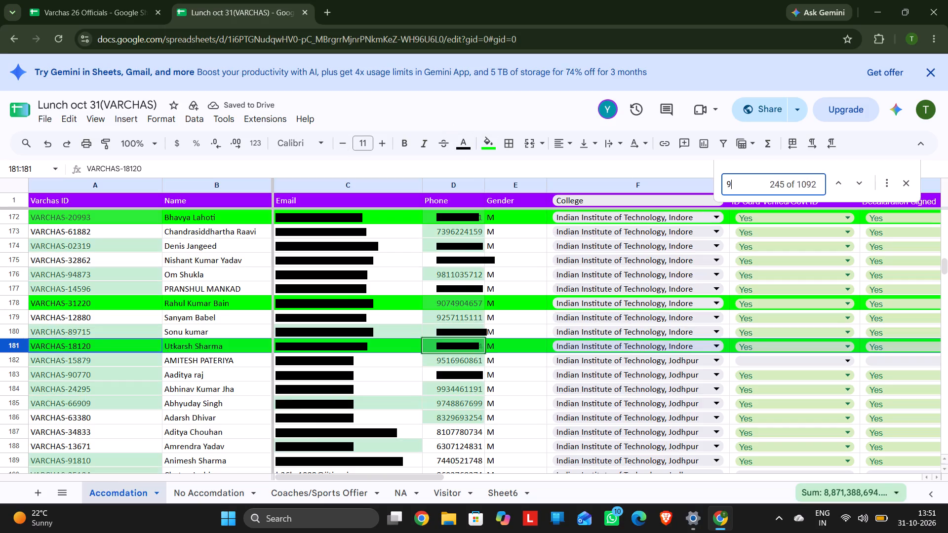
key("BackSpace")
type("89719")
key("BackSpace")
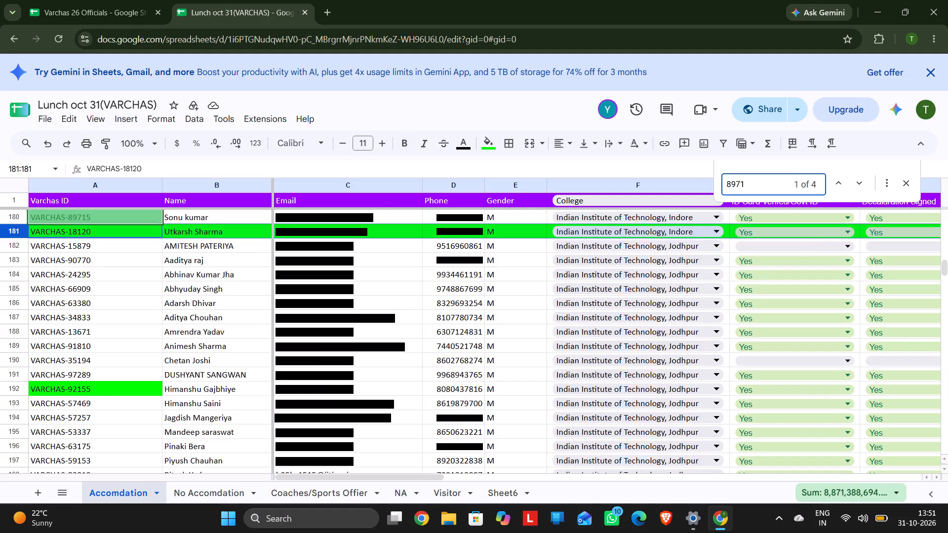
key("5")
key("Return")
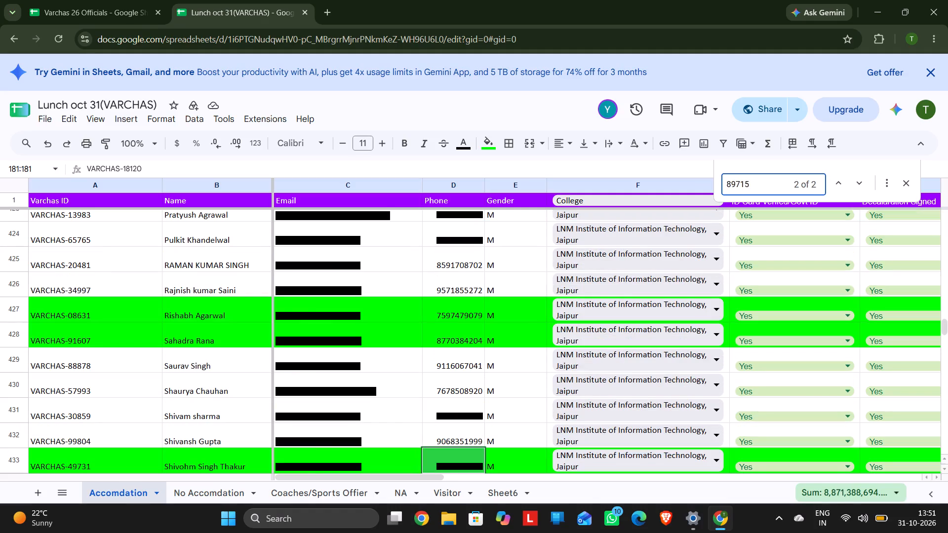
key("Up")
left_click(837, 189)
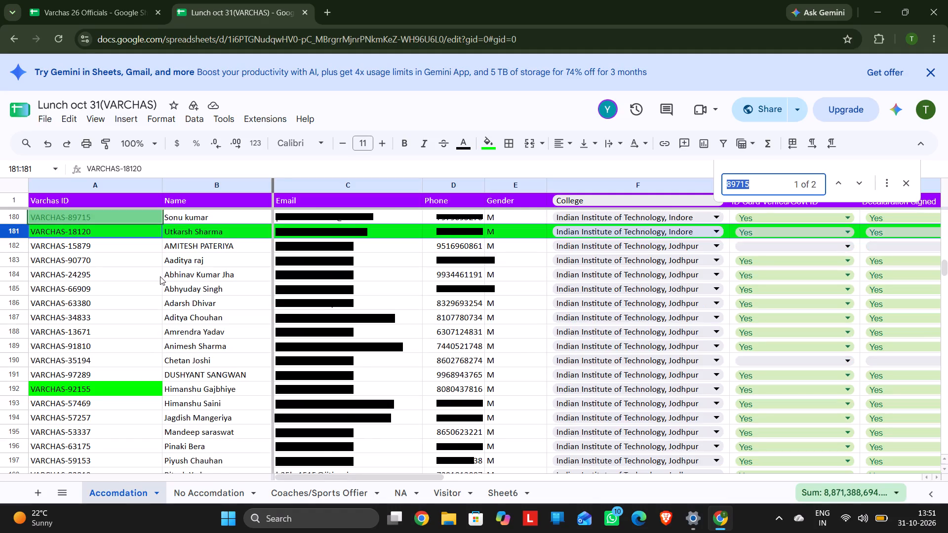
left_click_drag(18, 226, 23, 221)
left_click(23, 221)
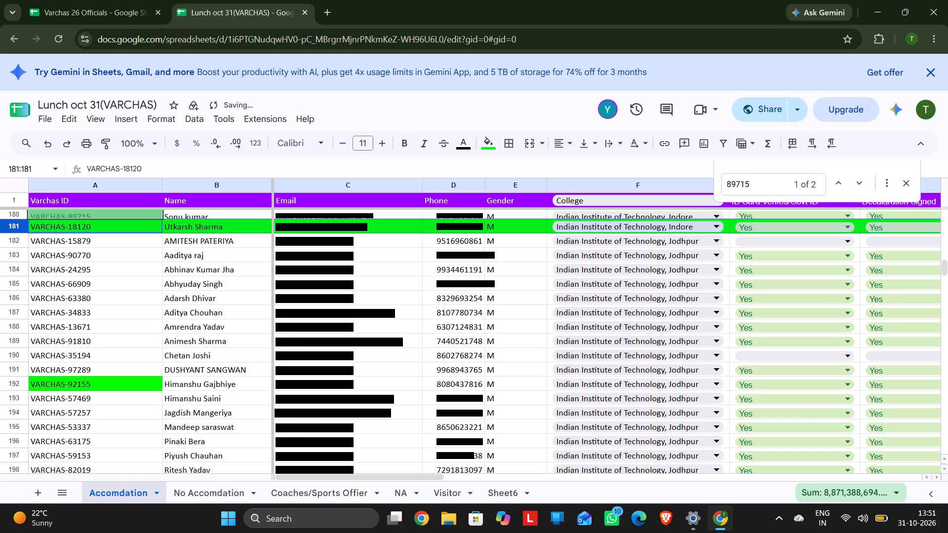
left_click(15, 216)
left_click(15, 216)
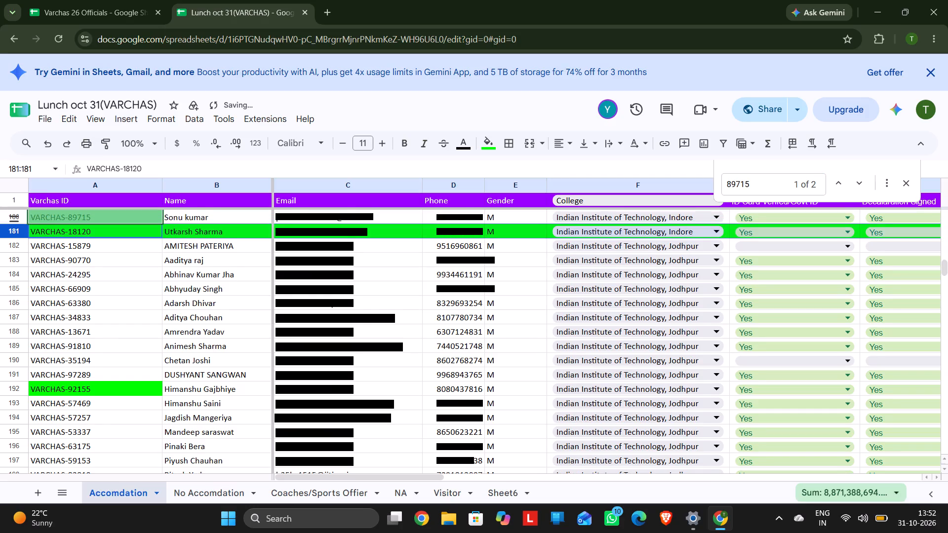
left_click(19, 212)
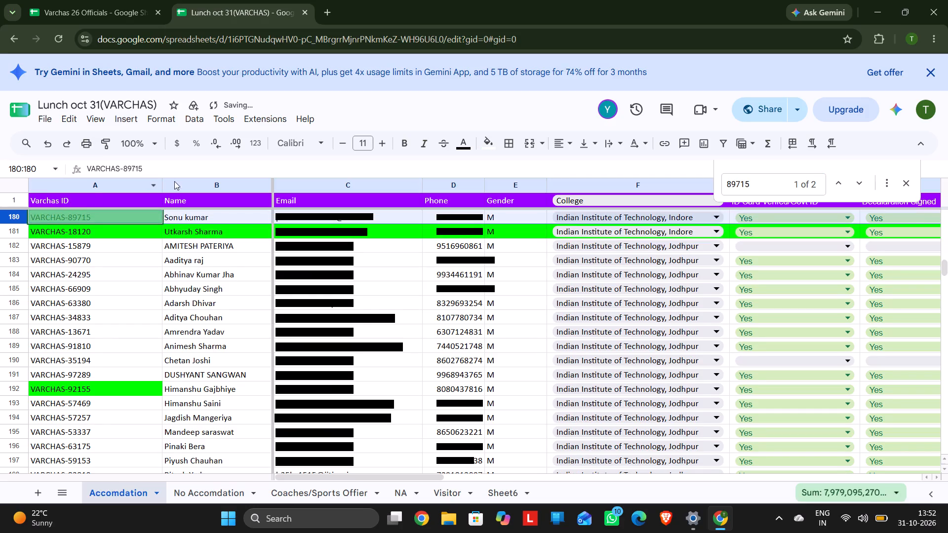
left_click(490, 141)
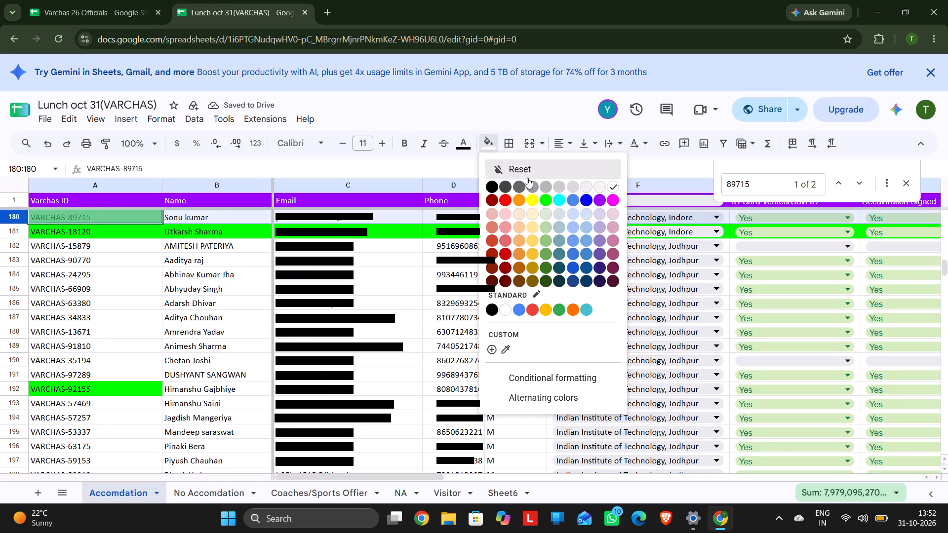
left_click(544, 200)
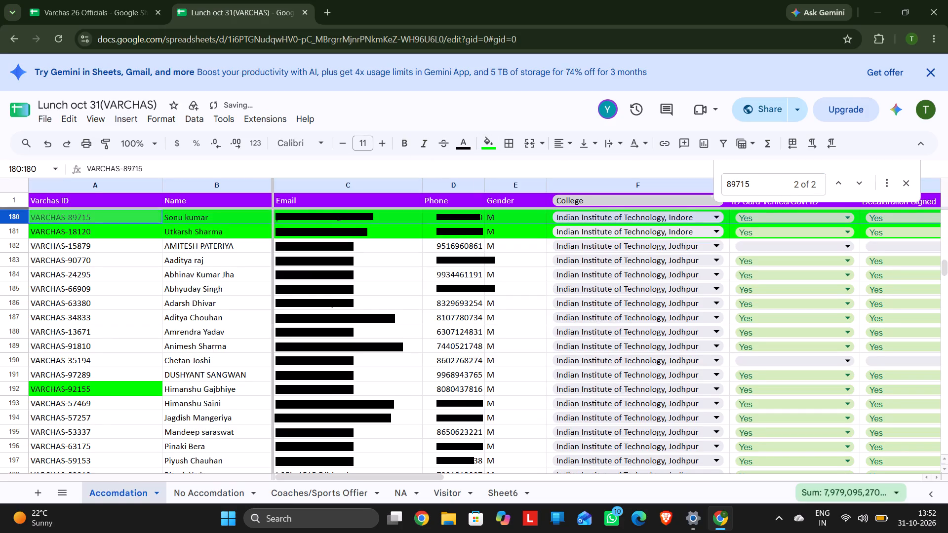
double_click(769, 191)
key("BackSpace")
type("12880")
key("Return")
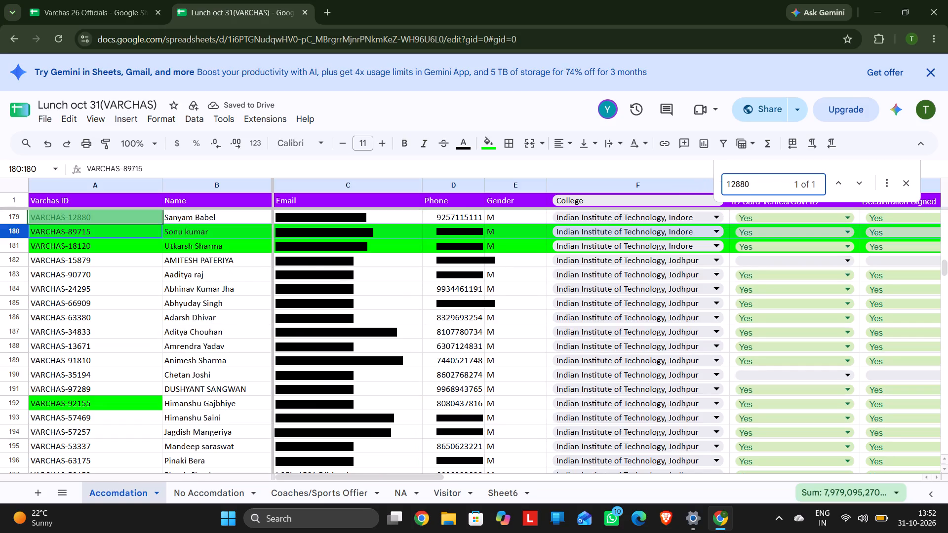
left_click(25, 219)
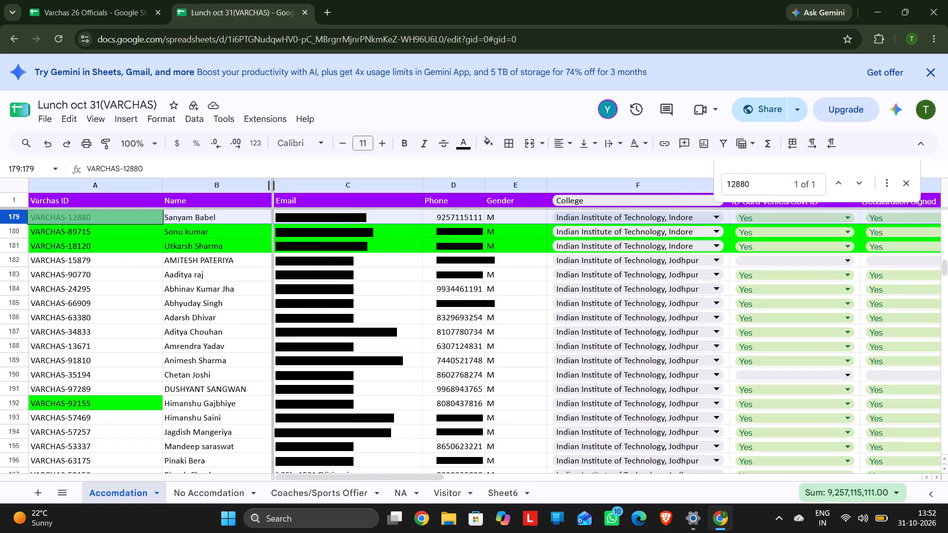
left_click(490, 141)
left_click(543, 199)
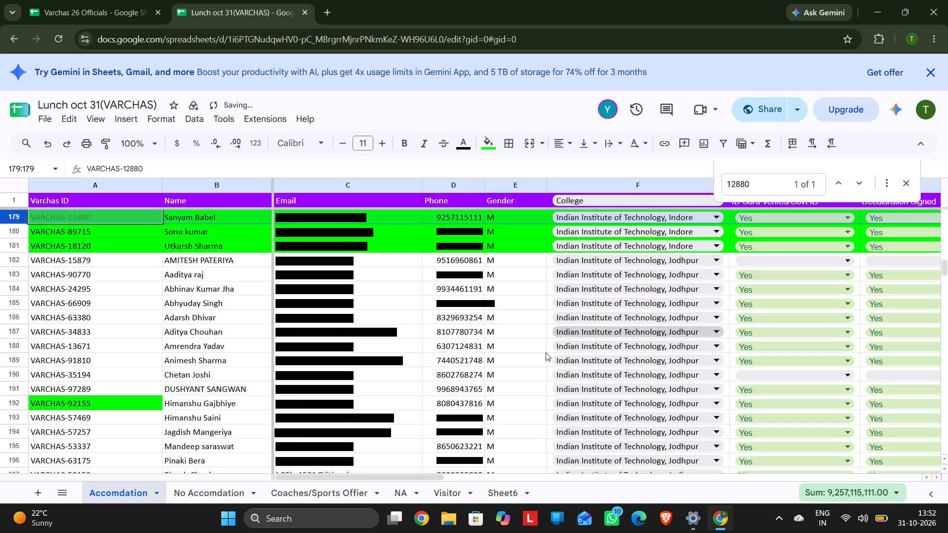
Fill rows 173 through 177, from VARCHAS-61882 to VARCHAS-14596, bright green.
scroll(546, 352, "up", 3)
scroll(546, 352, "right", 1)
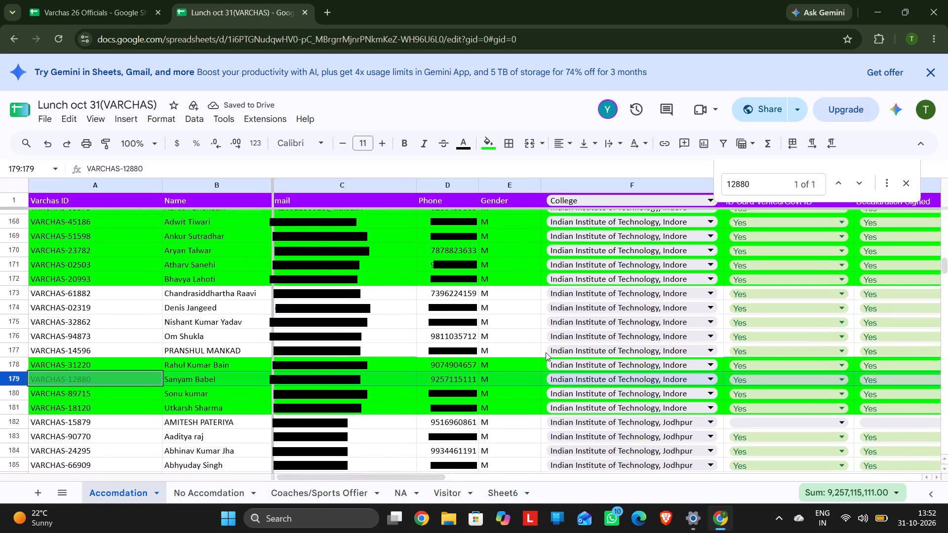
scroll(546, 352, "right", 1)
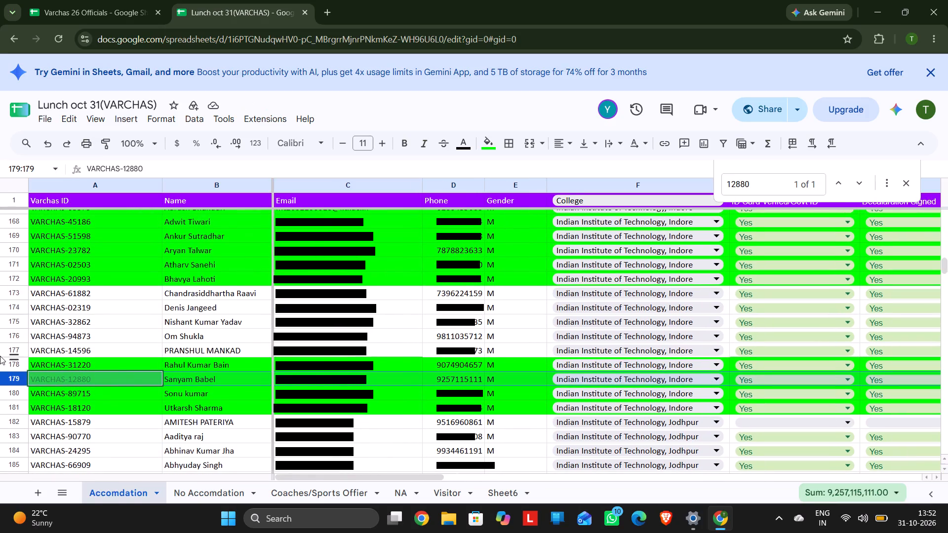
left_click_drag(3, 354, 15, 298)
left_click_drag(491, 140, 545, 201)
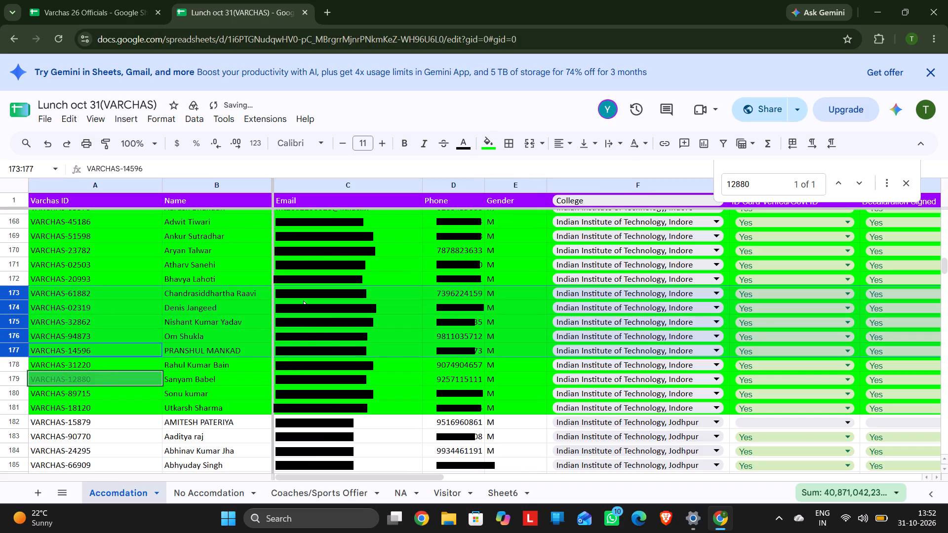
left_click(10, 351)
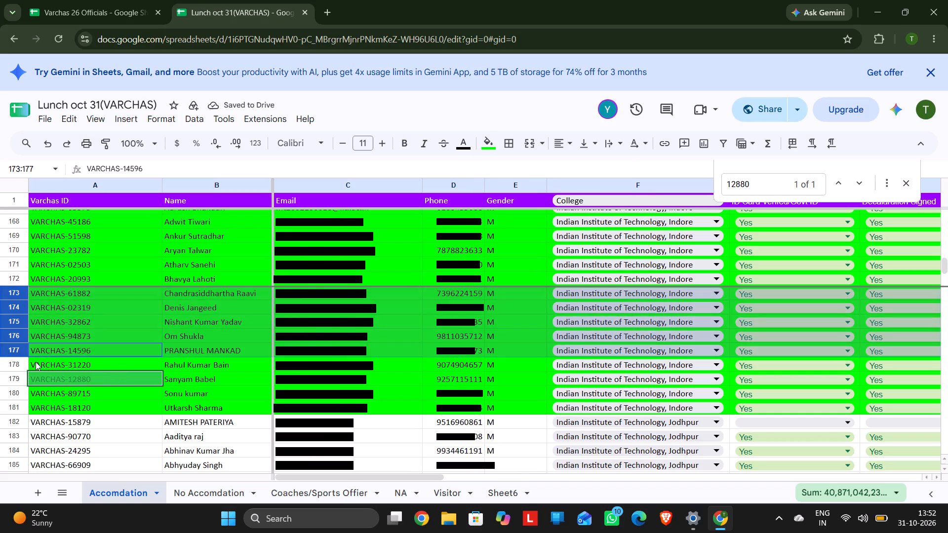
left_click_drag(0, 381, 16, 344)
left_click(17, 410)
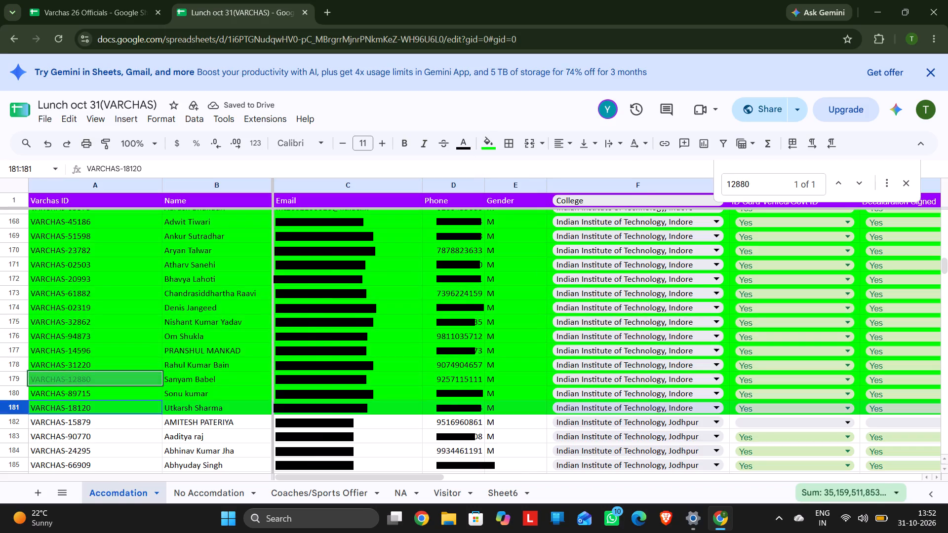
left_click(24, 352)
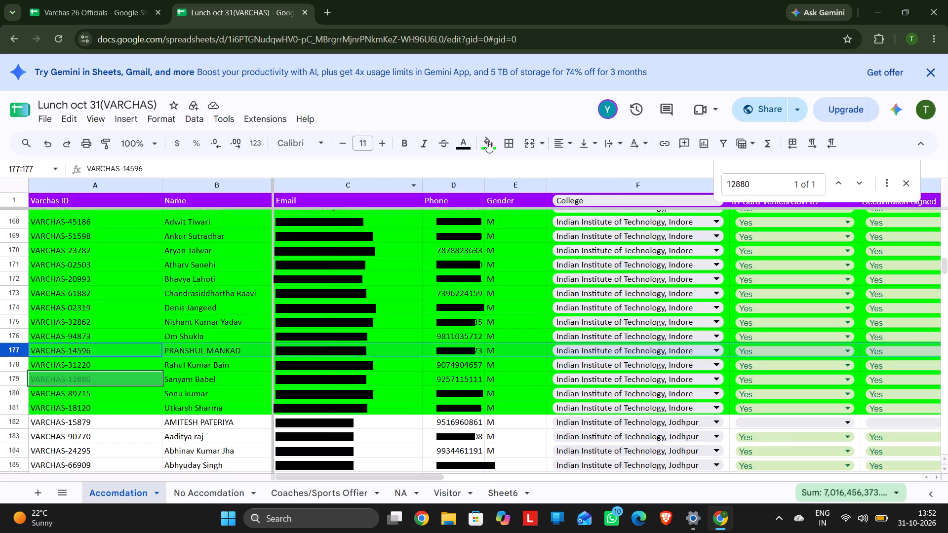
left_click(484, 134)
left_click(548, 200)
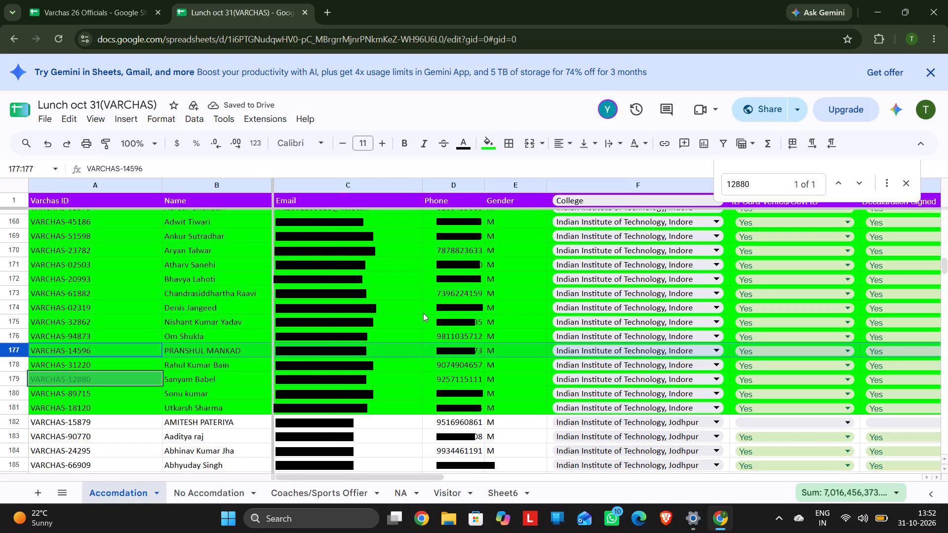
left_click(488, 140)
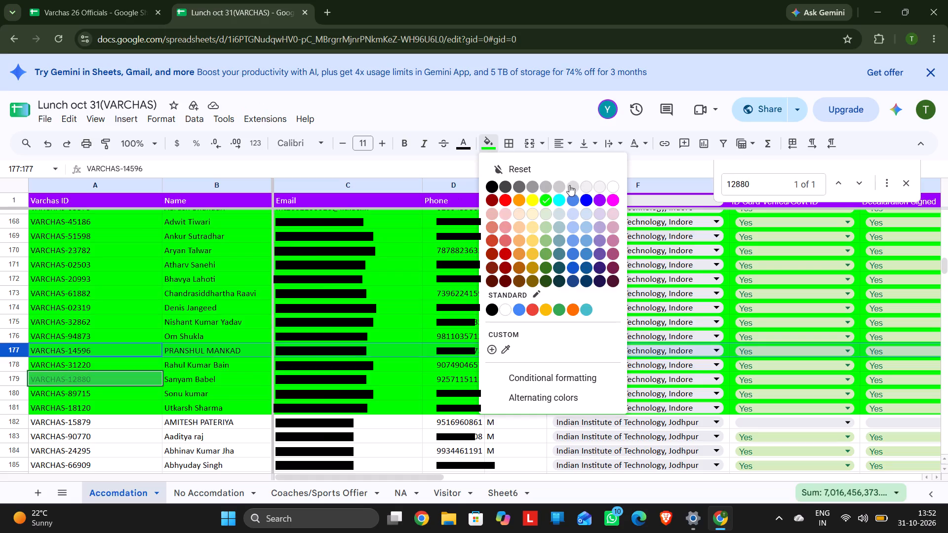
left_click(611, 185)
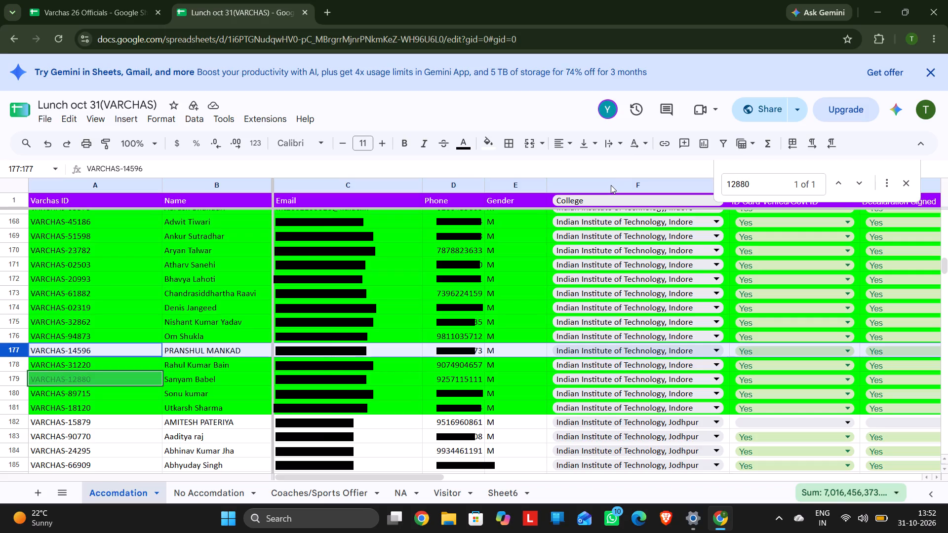
Review the row fills from the Indian Institute of Technology, Indore participants up to the first participant row.
scroll(493, 296, "up", 3)
scroll(493, 296, "right", 1)
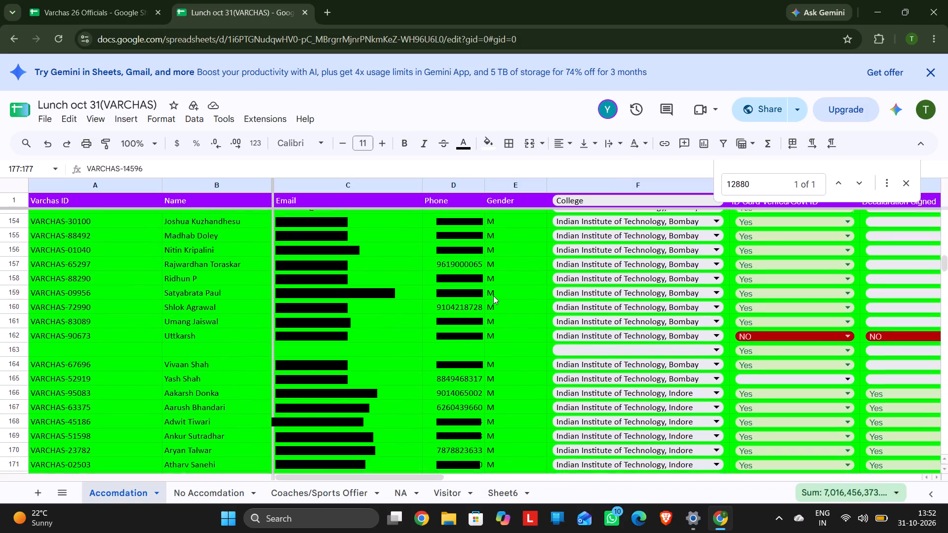
scroll(493, 296, "right", 1)
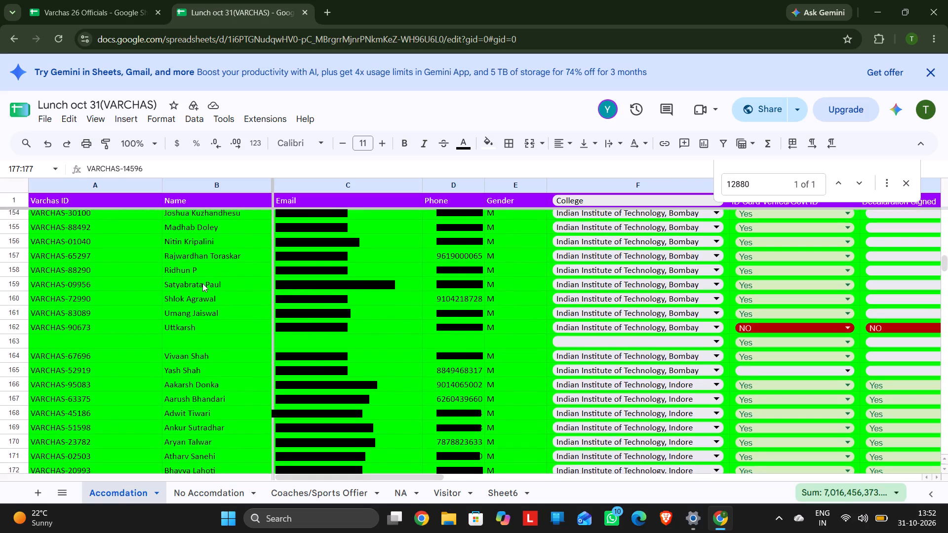
scroll(263, 355, "down", 4)
scroll(263, 355, "up", 4)
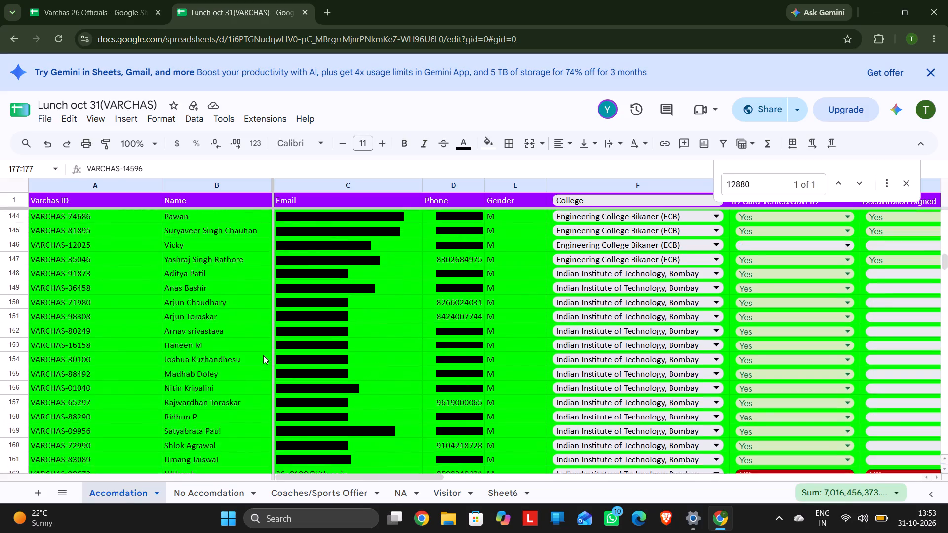
scroll(263, 355, "up", 9)
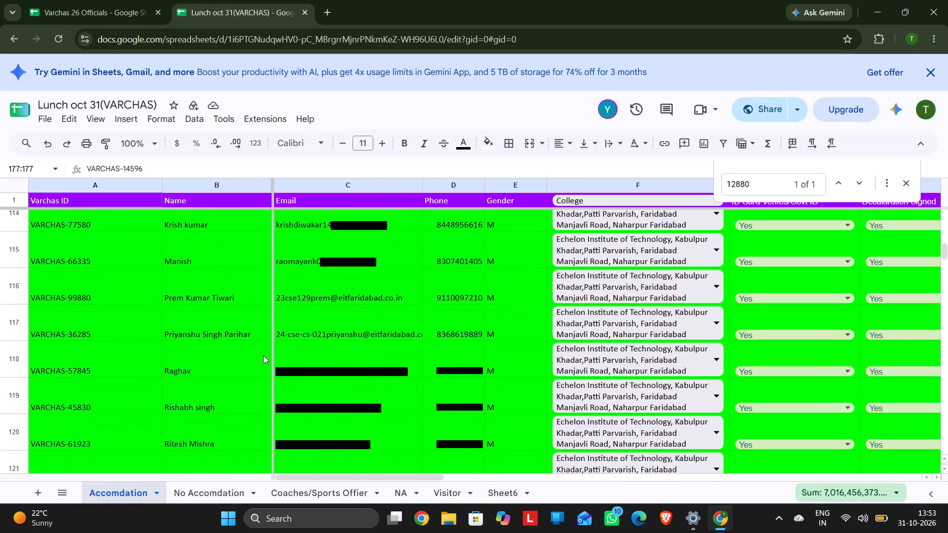
scroll(263, 355, "up", 10)
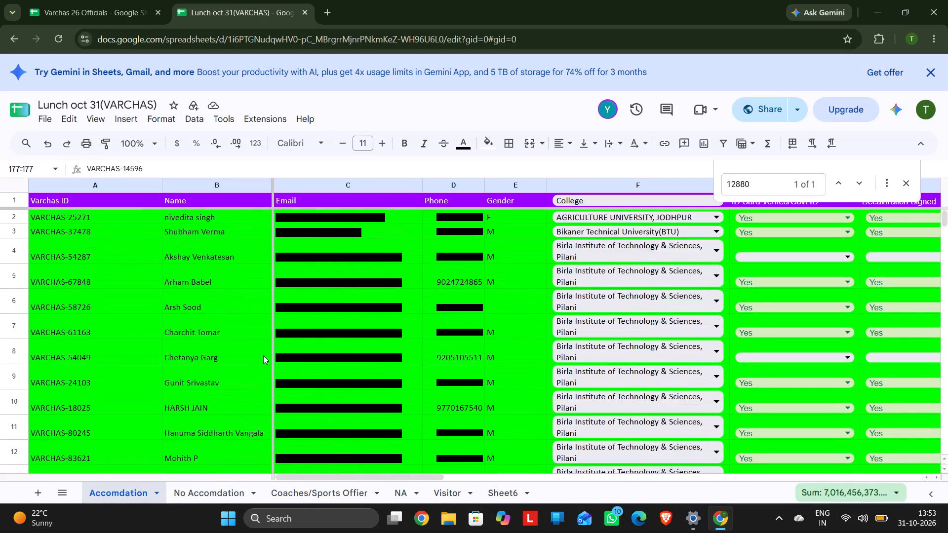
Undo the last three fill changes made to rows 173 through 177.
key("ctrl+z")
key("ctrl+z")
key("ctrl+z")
scroll(263, 355, "up", 2)
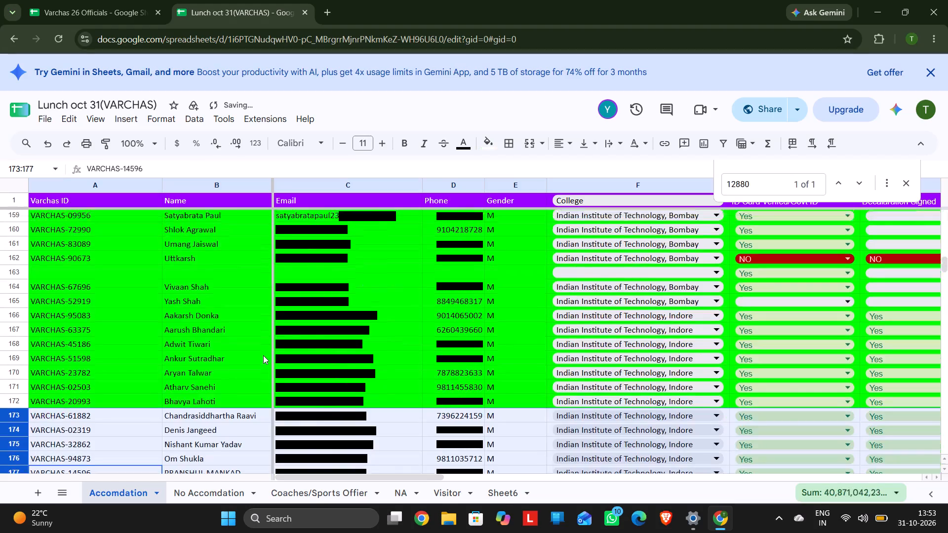
scroll(263, 355, "up", 20)
scroll(263, 355, "up", 11)
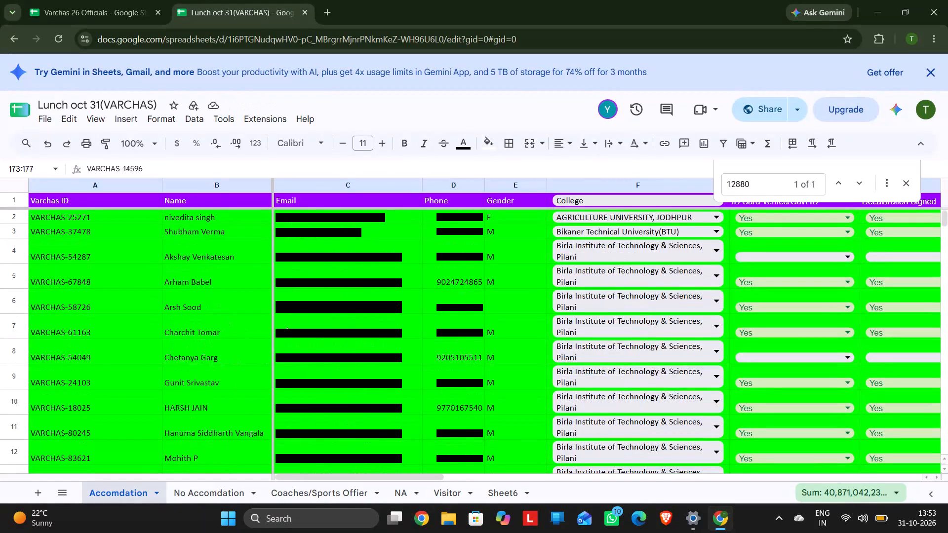
scroll(287, 327, "down", 12)
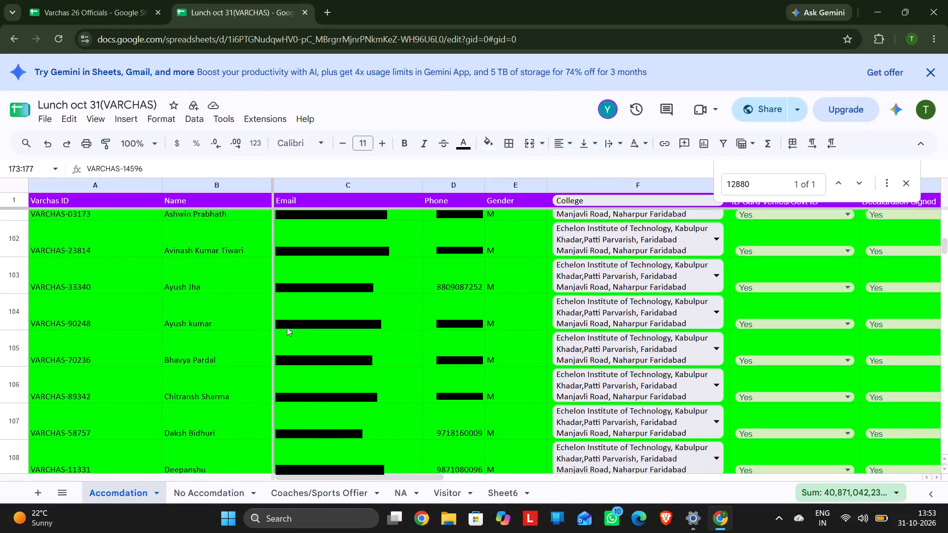
scroll(287, 327, "down", 6)
scroll(287, 327, "up", 3)
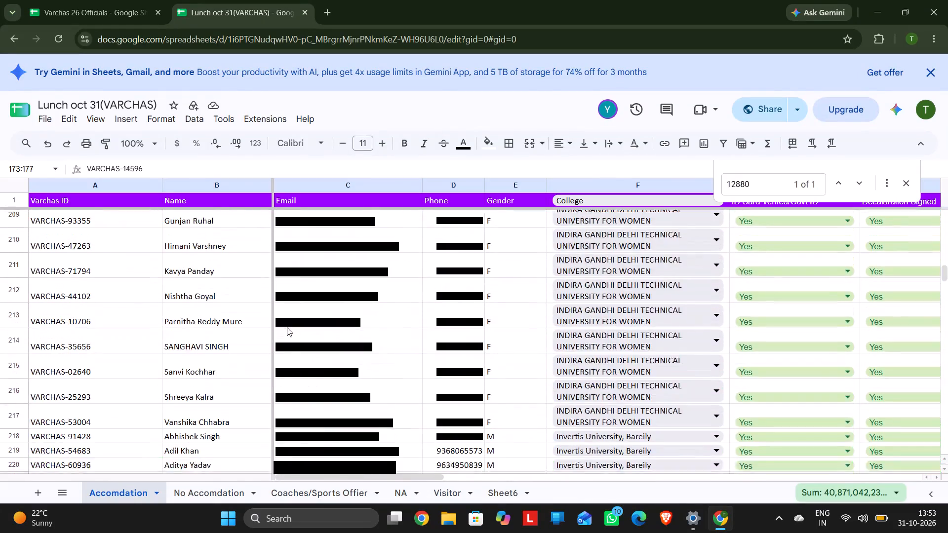
scroll(287, 327, "up", 6)
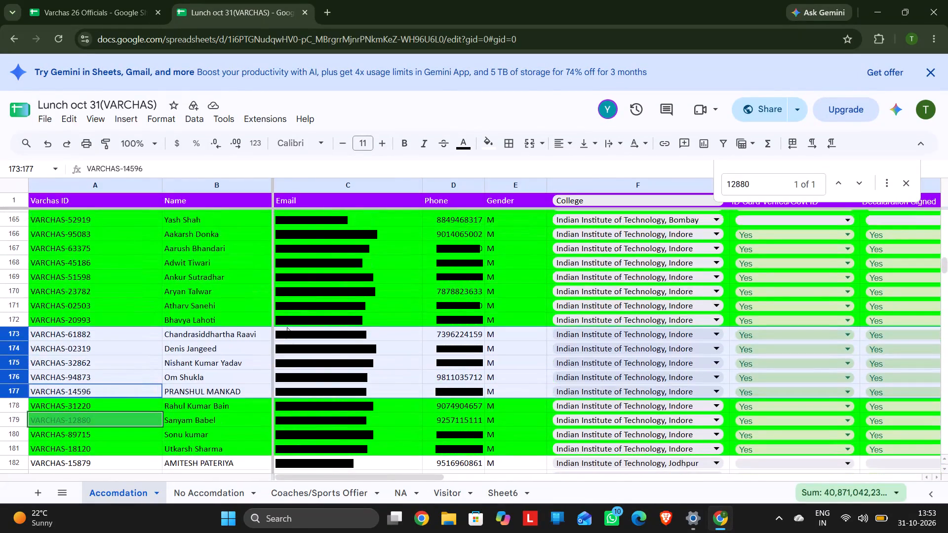
left_click(481, 150)
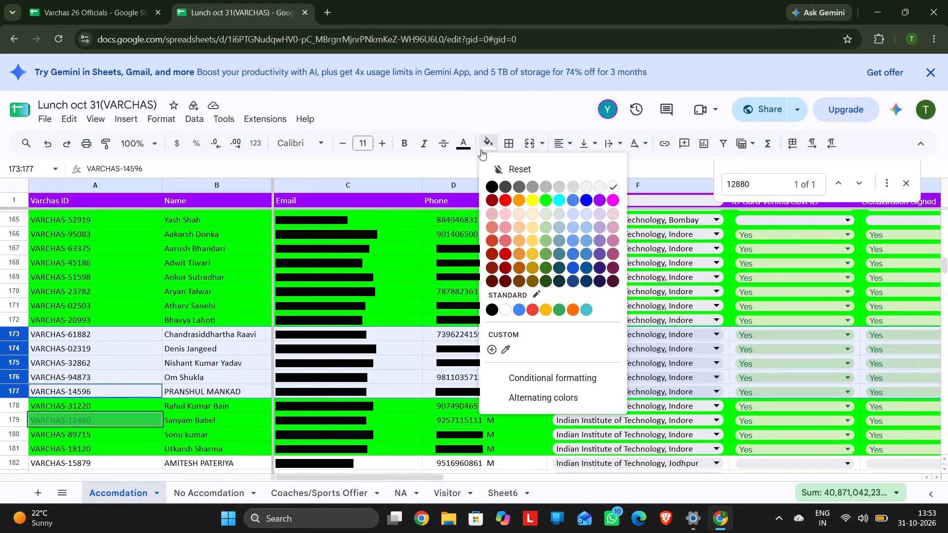
left_click(545, 199)
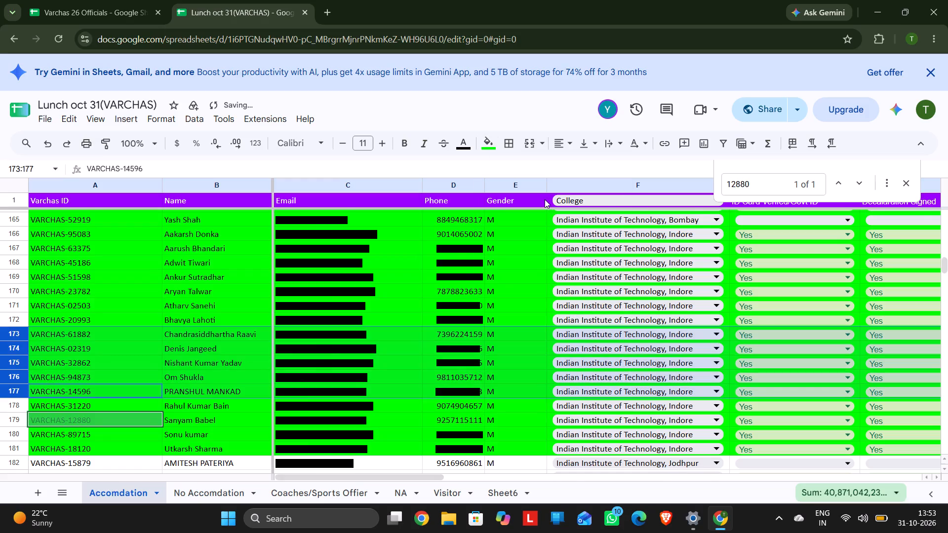
scroll(422, 313, "up", 20)
scroll(422, 313, "up", 8)
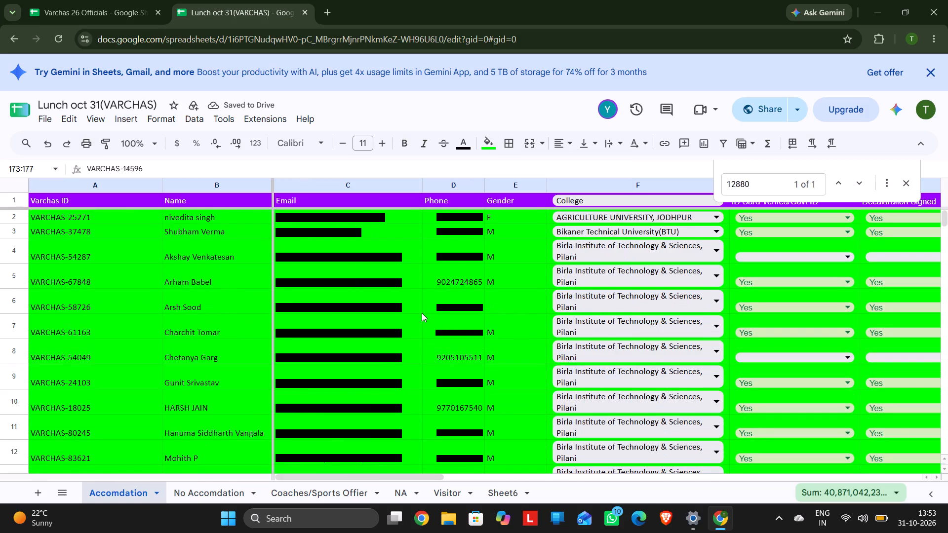
Undo the last three fill changes, covering rows 173 through 177, row 179 and row 180.
scroll(422, 313, "down", 6)
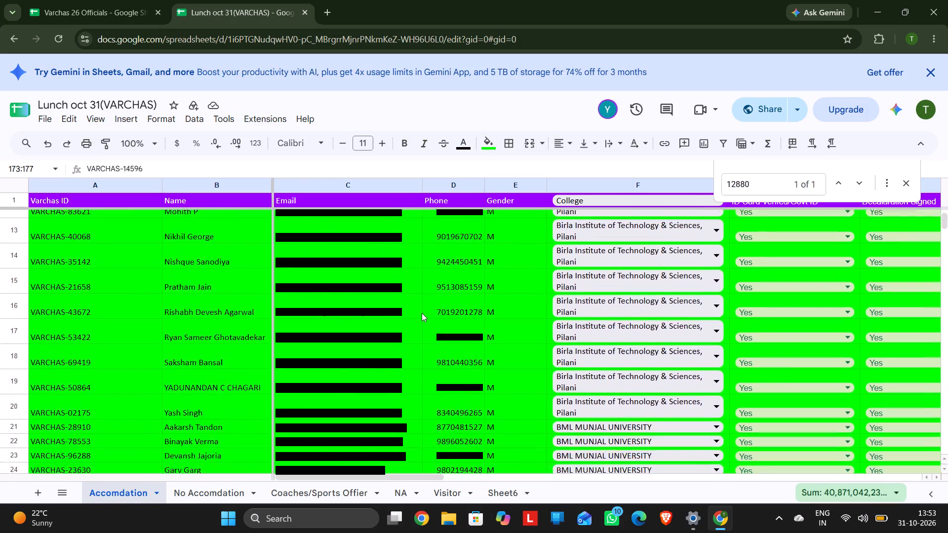
scroll(422, 313, "down", 4)
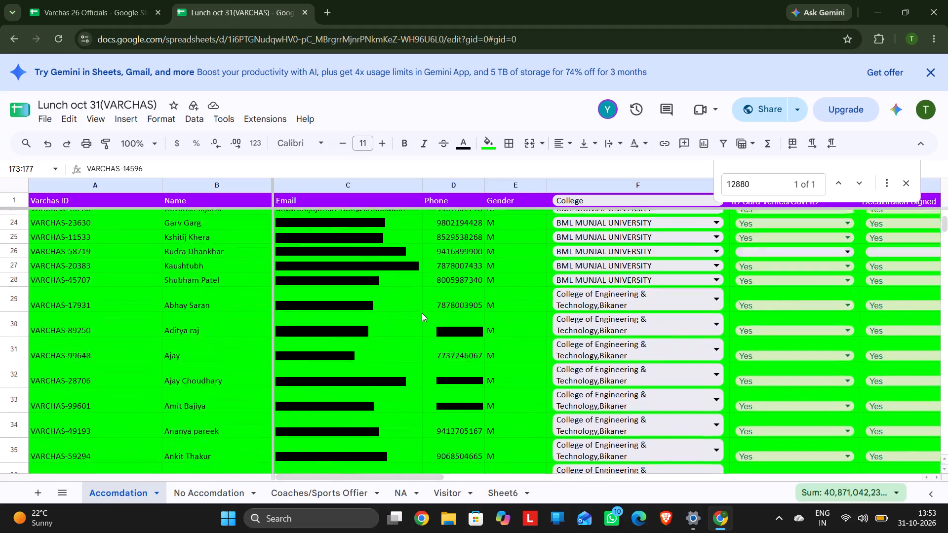
scroll(422, 313, "down", 1)
key("ctrl+z")
key("ctrl+z")
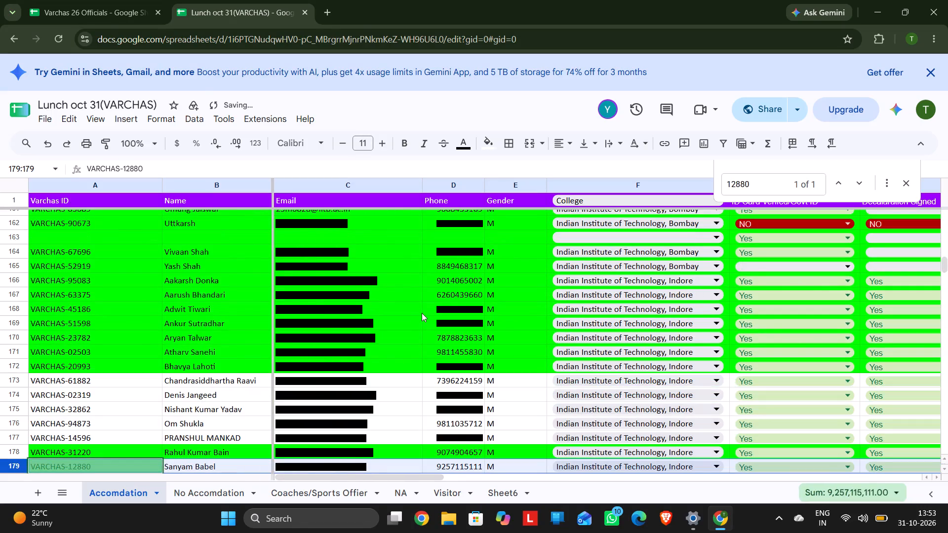
key("ctrl+z")
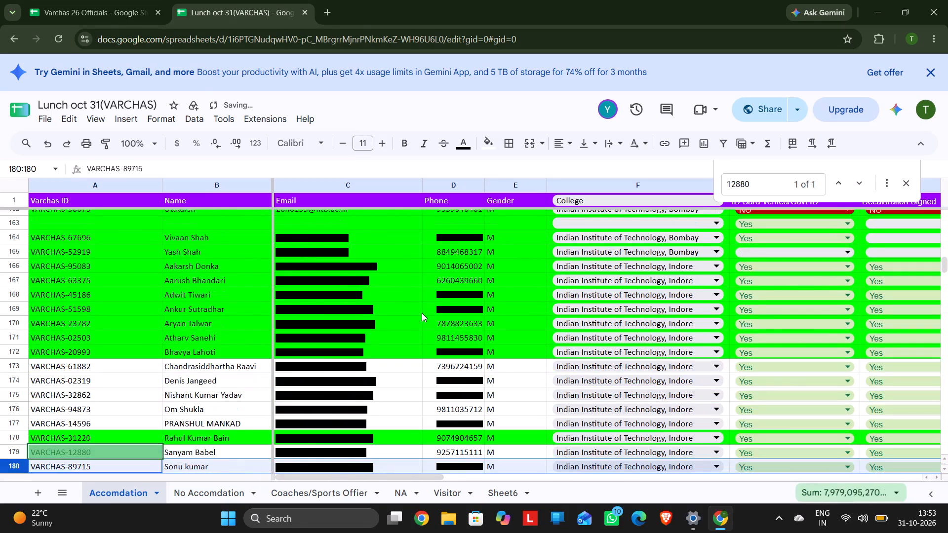
scroll(422, 313, "up", 12, "ctrl")
scroll(422, 313, "down", 2)
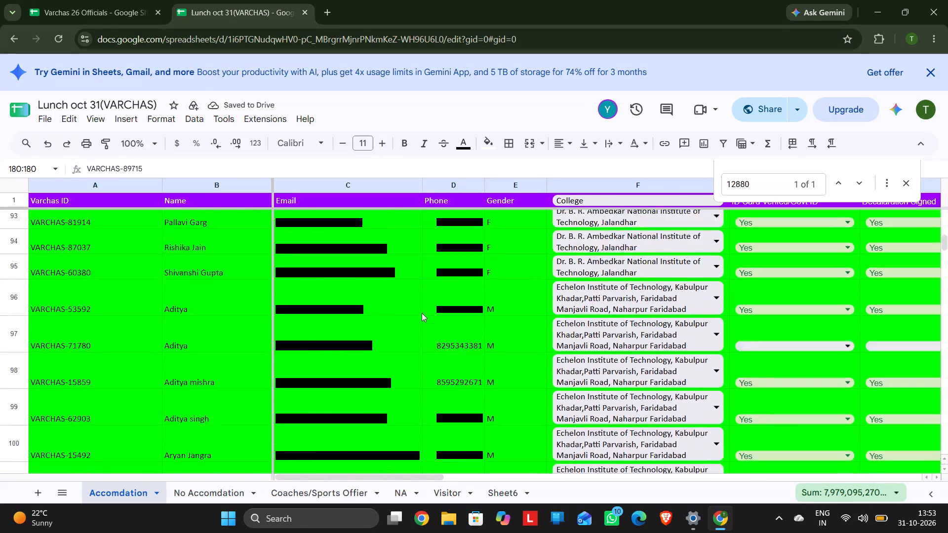
scroll(422, 313, "down", 10)
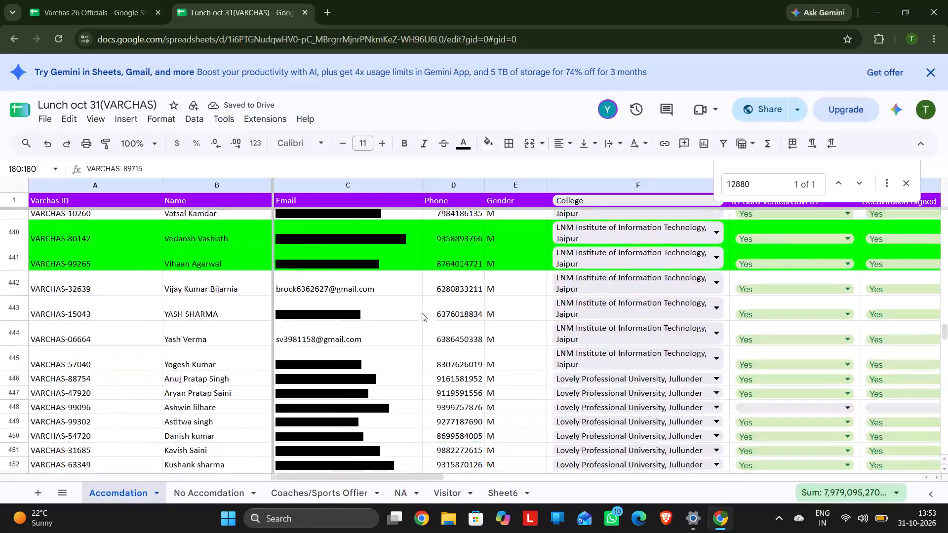
scroll(422, 313, "down", 3)
scroll(422, 313, "up", 10)
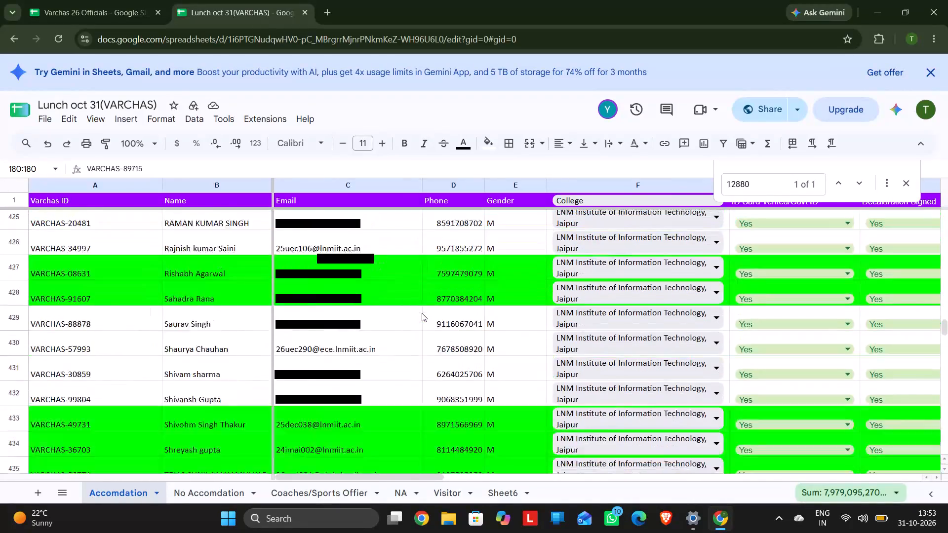
scroll(422, 313, "up", 2)
key("ctrl+z")
Undo three more fill changes, back through the green fill applied to rows 2 through 172.
scroll(422, 313, "up", 5)
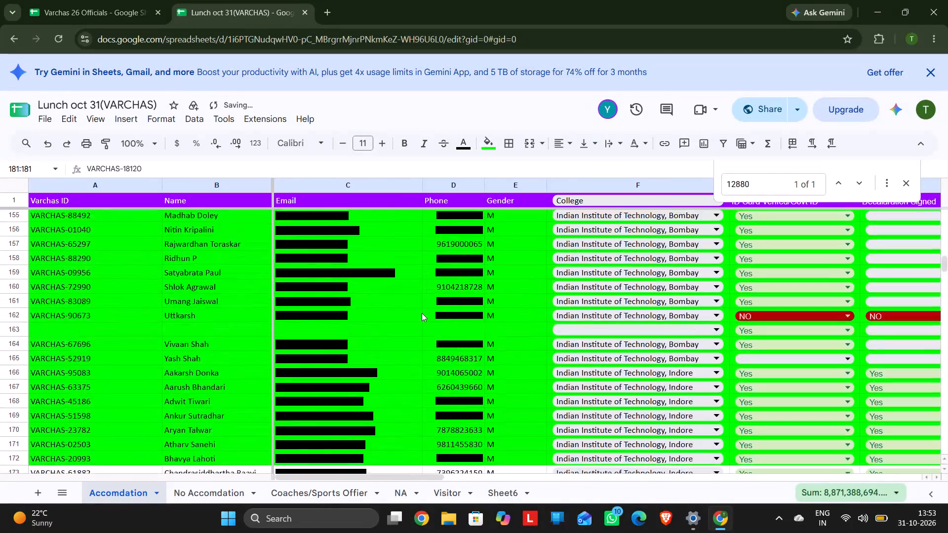
scroll(422, 313, "up", 5)
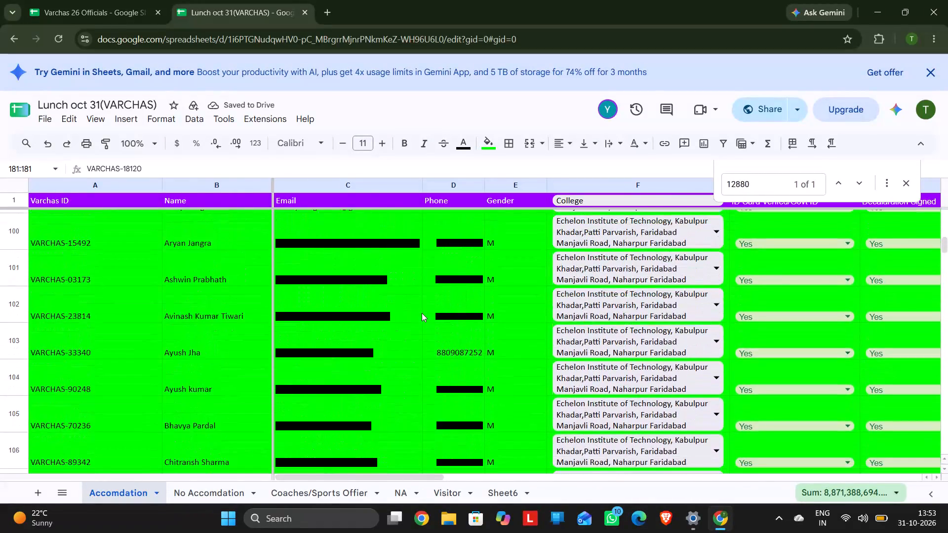
scroll(422, 313, "up", 3)
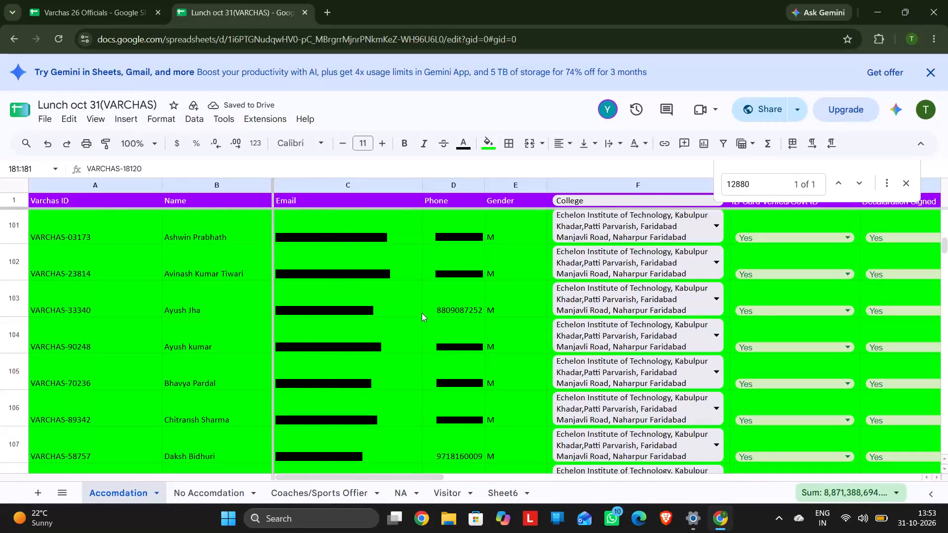
scroll(322, 347, "up", 2)
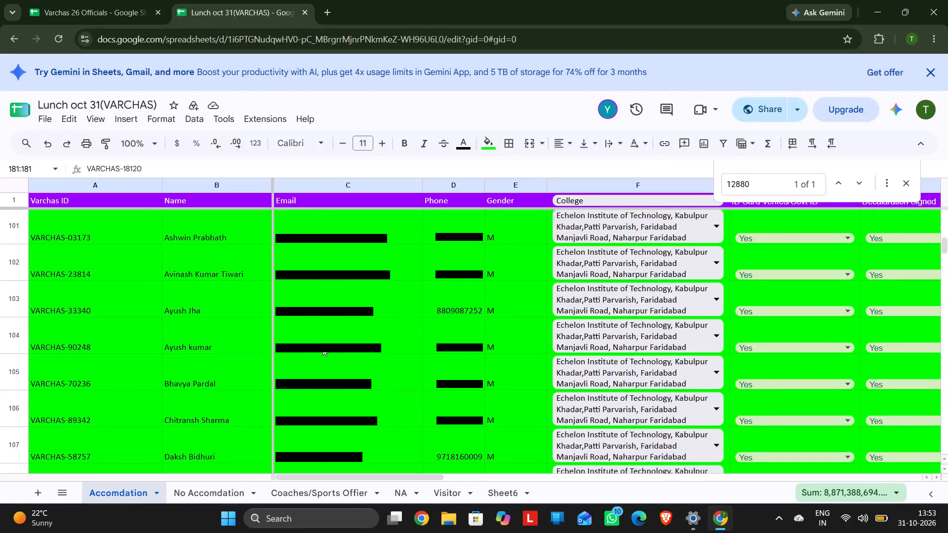
scroll(322, 347, "up", 9)
scroll(322, 347, "down", 7)
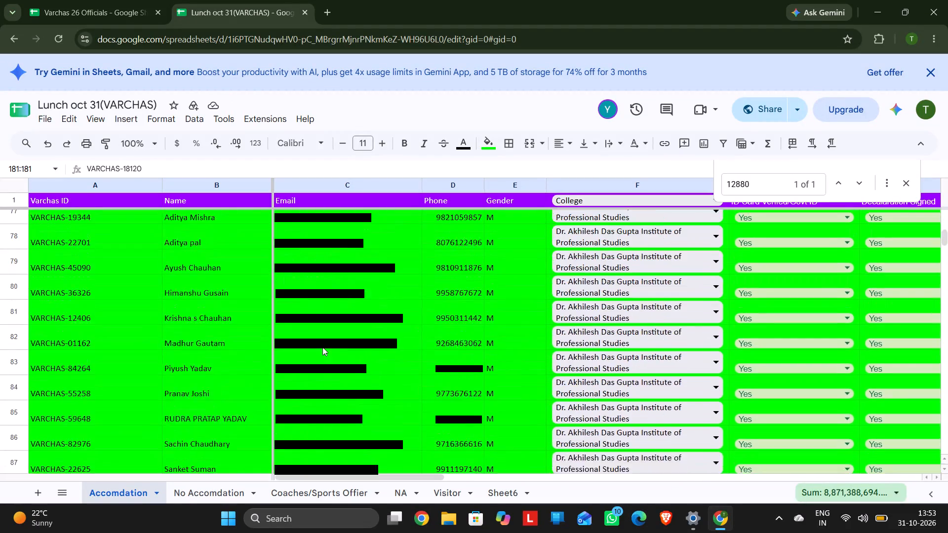
scroll(322, 347, "down", 4)
key("ctrl+z")
key("ctrl+z")
key("ctrl+z")
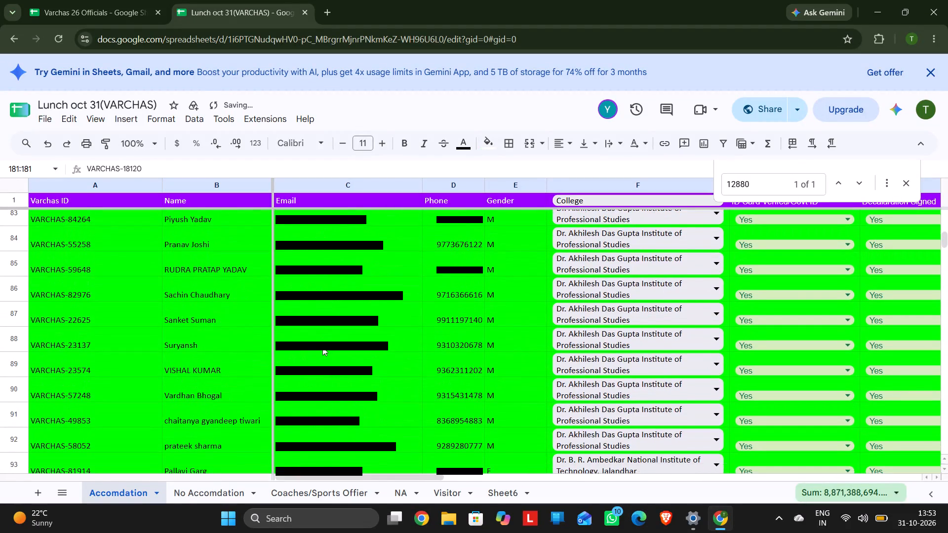
Review the row fills from the Engineering College Bikaner participants through the Indian Institute of Technology, Jodhpur participants.
scroll(395, 343, "up", 3)
scroll(395, 343, "right", 1)
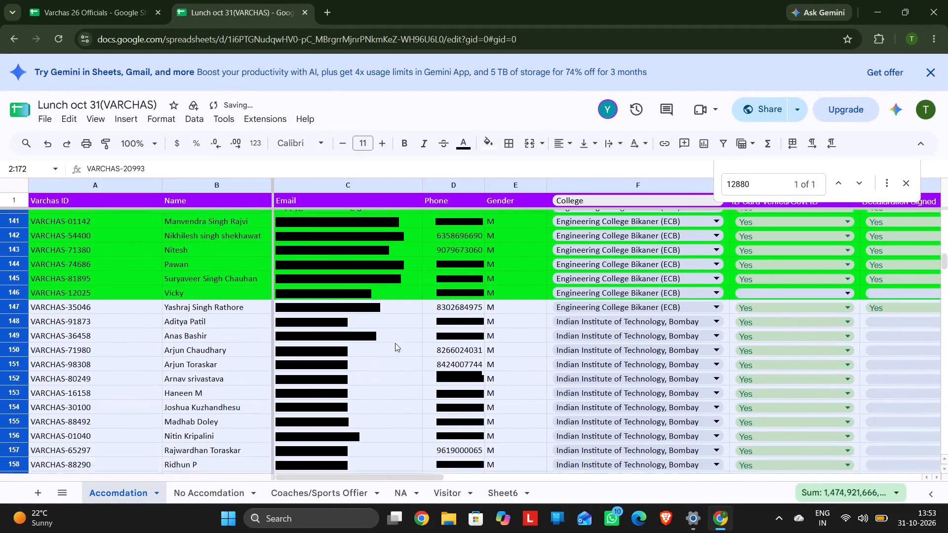
scroll(395, 343, "right", 1)
left_click(395, 343)
scroll(395, 343, "up", 2)
scroll(395, 343, "down", 4)
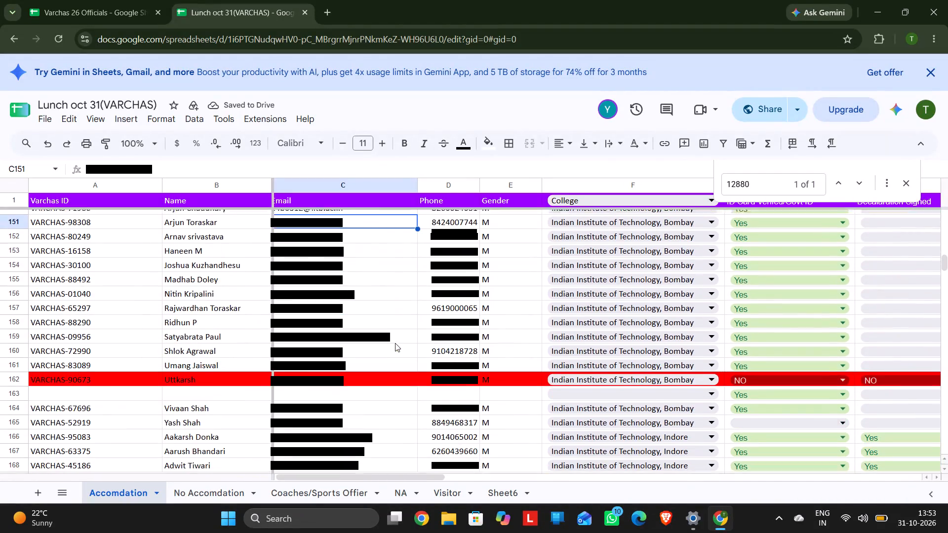
scroll(395, 343, "down", 4)
scroll(395, 343, "up", 1)
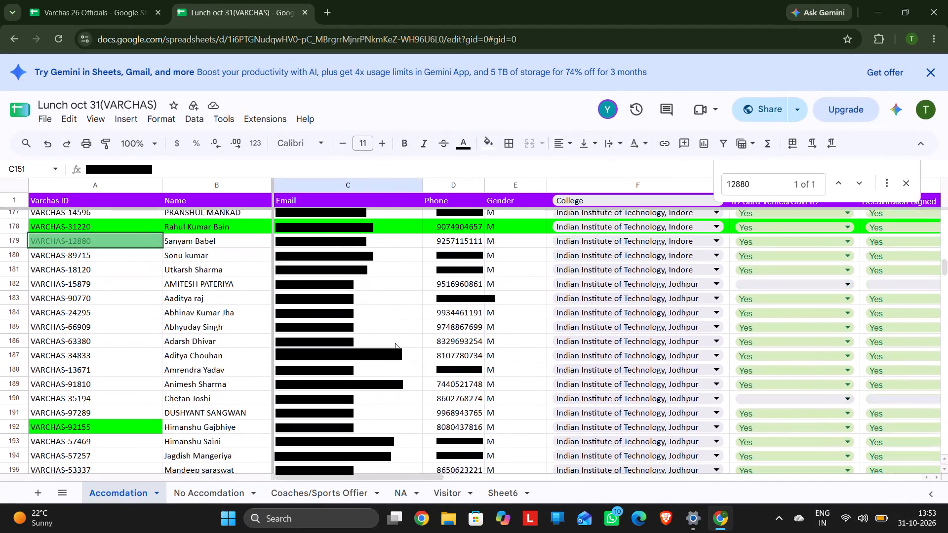
scroll(395, 343, "up", 1)
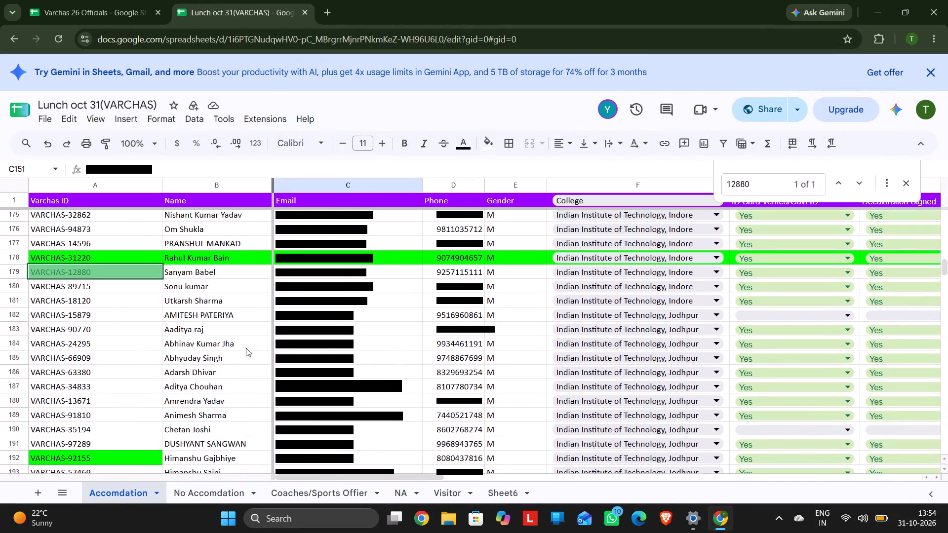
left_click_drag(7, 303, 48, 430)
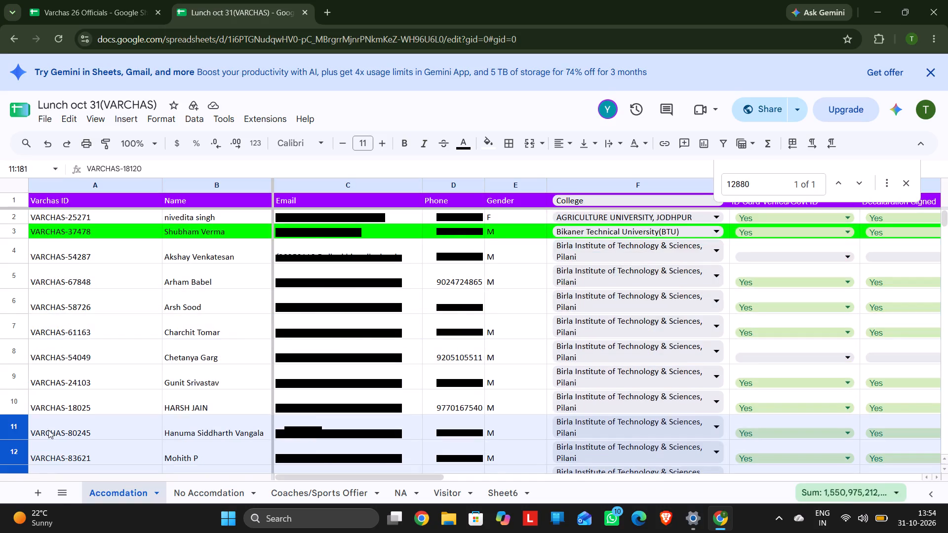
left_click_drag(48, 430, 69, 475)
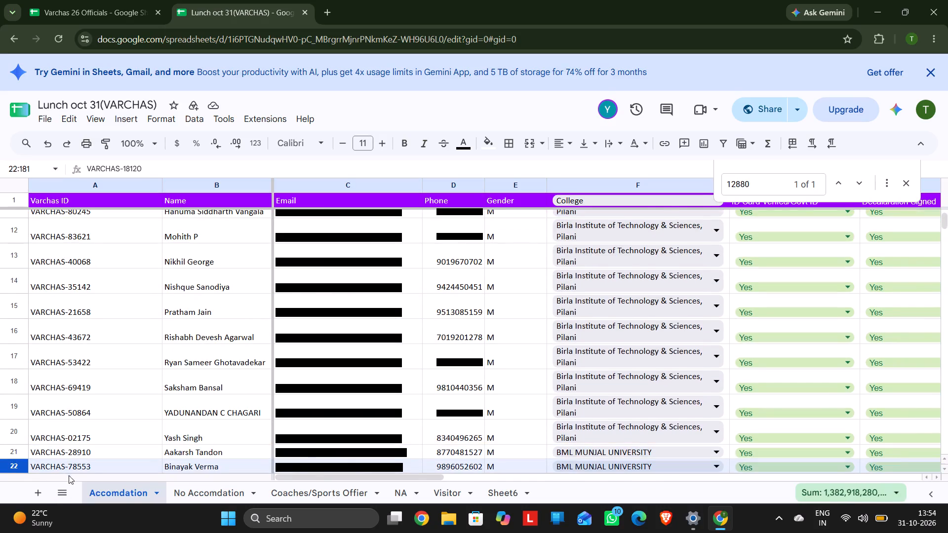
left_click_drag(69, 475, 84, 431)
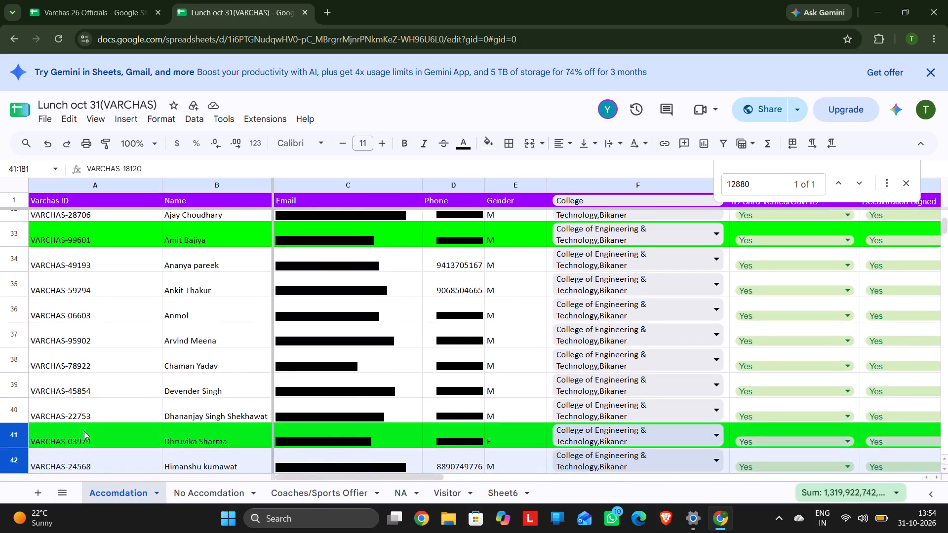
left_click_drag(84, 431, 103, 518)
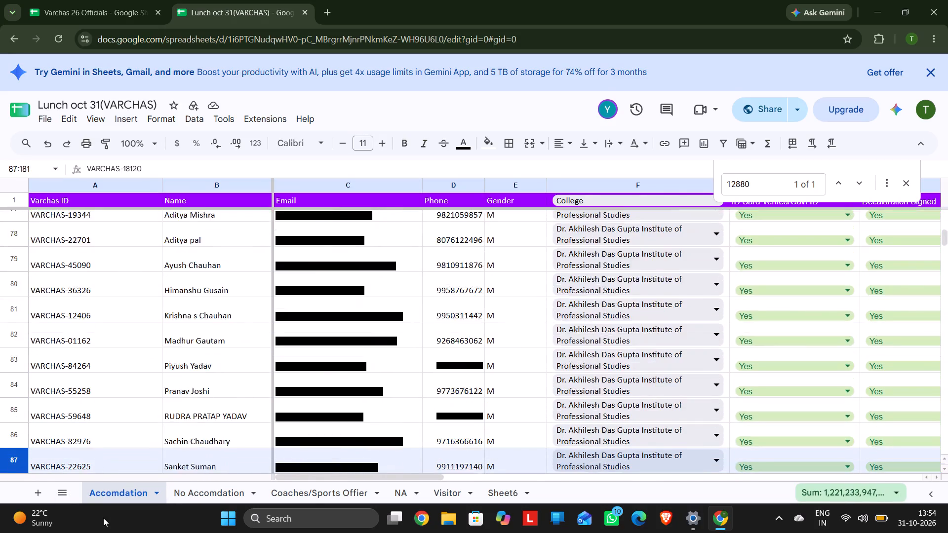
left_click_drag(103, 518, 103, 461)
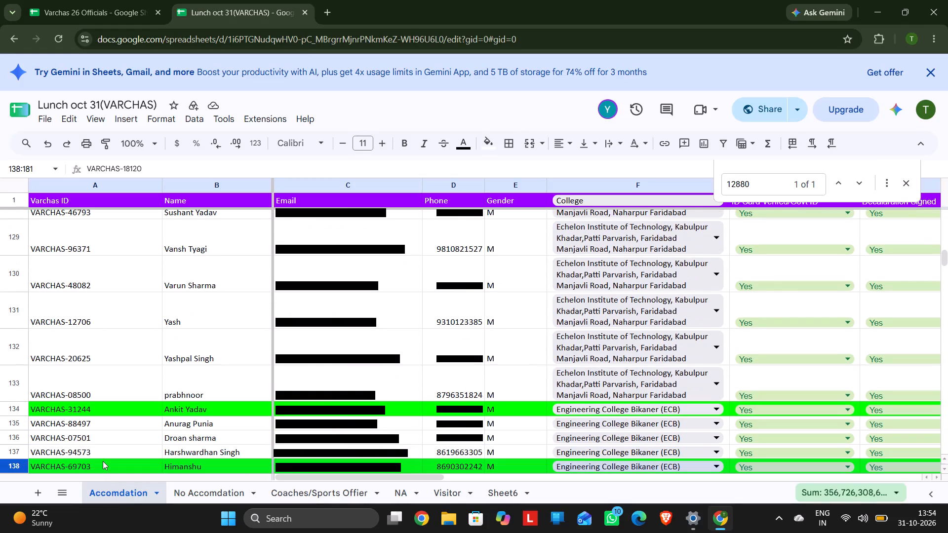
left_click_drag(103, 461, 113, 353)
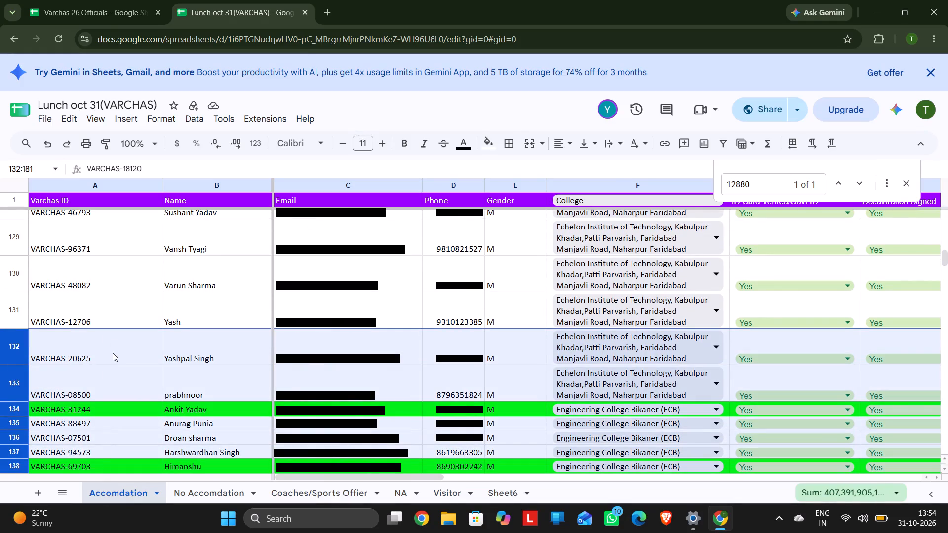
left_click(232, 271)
scroll(241, 369, "down", 3)
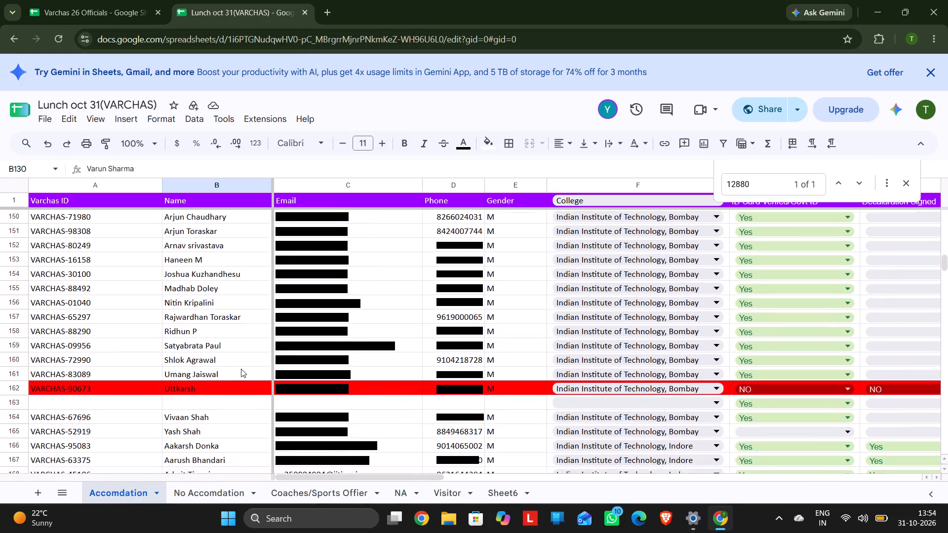
scroll(241, 369, "down", 4)
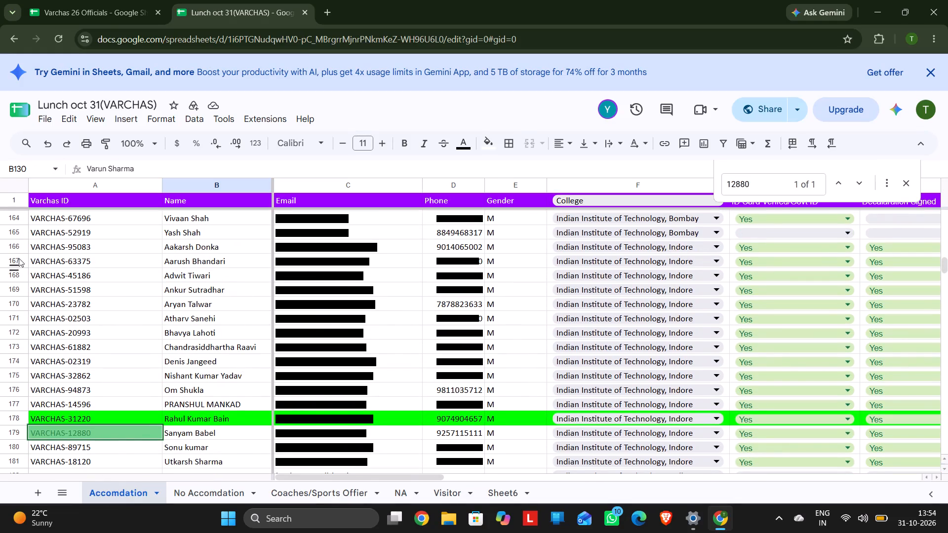
left_click_drag(5, 244, 71, 397)
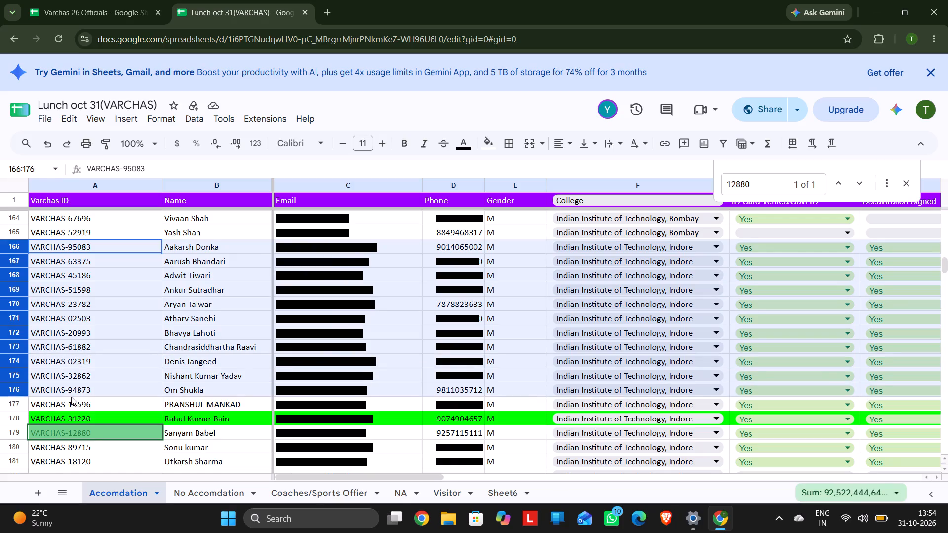
left_click_drag(71, 397, 76, 410)
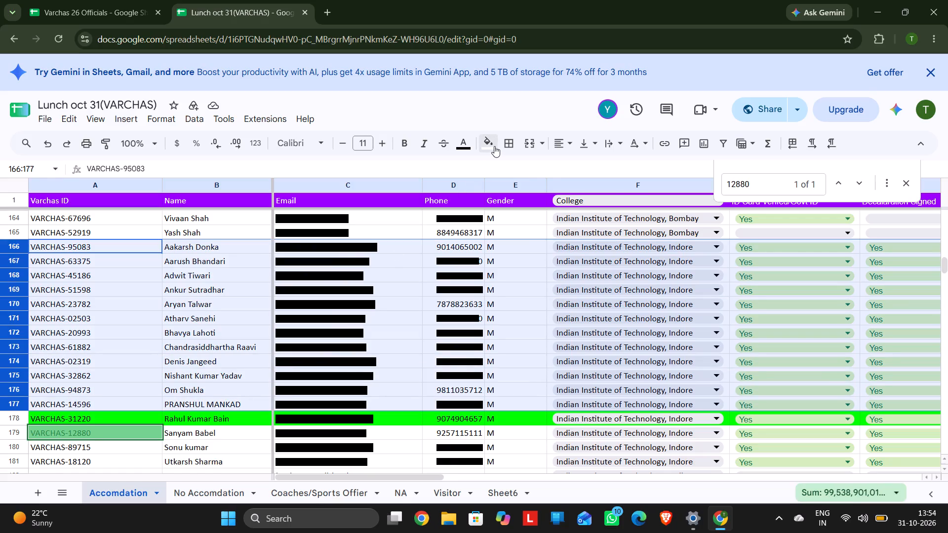
left_click(496, 146)
left_click(544, 199)
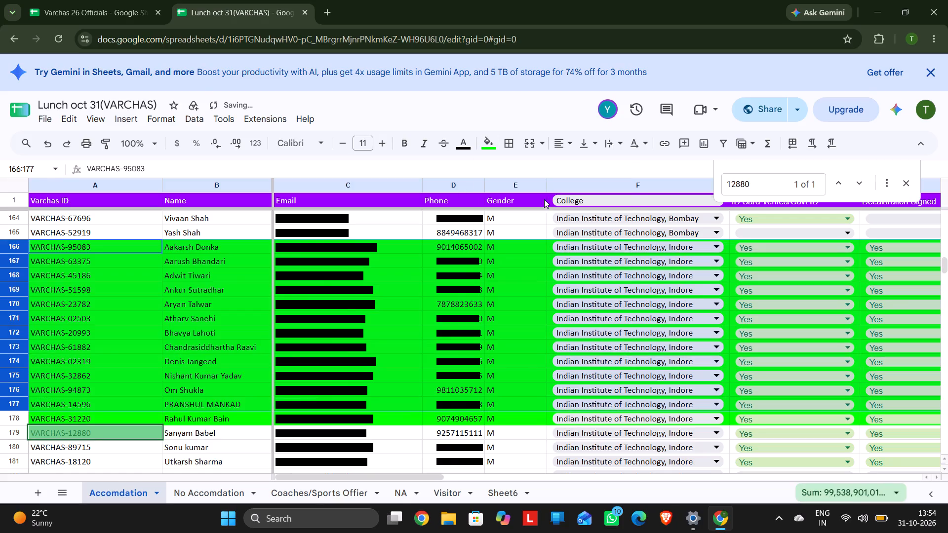
double_click(757, 186)
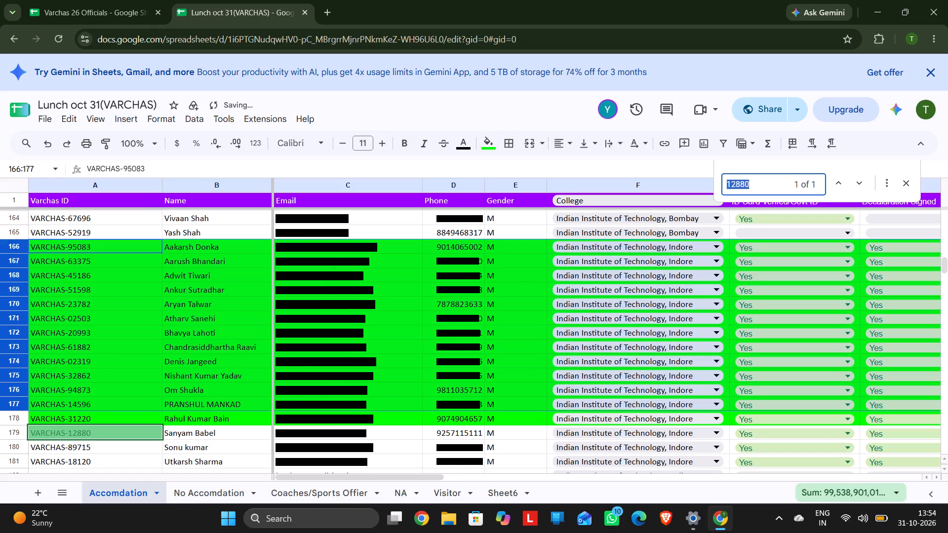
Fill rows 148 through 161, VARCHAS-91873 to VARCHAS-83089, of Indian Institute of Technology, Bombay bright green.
scroll(443, 326, "up", 5)
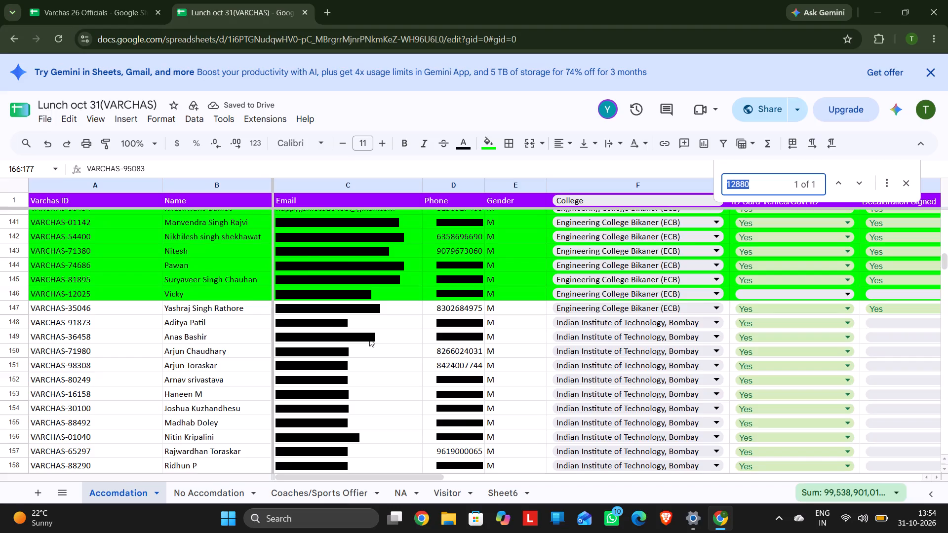
left_click_drag(4, 320, 93, 463)
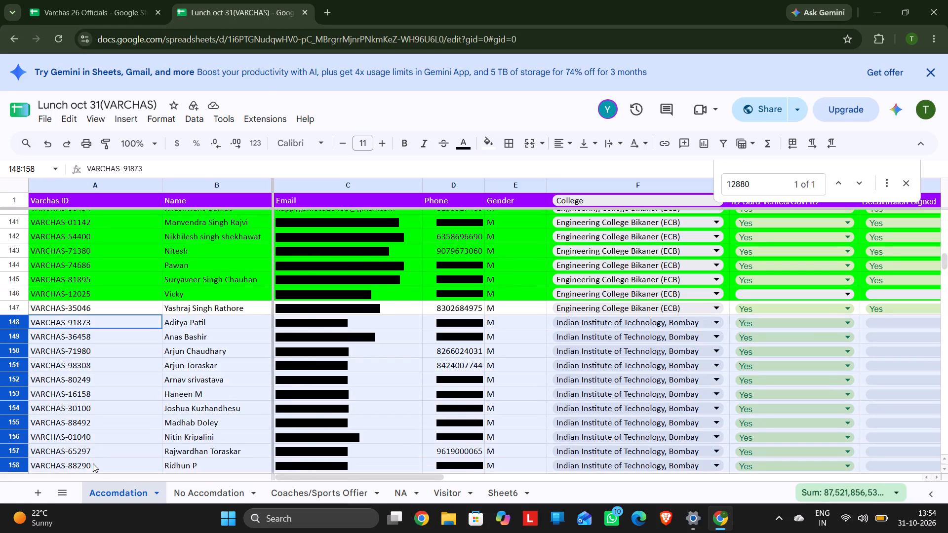
left_click_drag(93, 463, 137, 297)
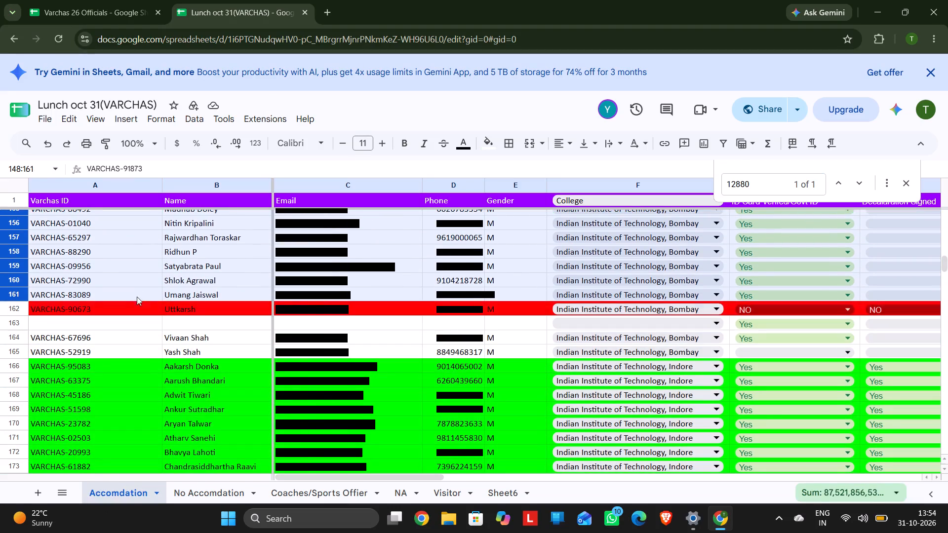
left_click_drag(137, 297, 142, 293)
scroll(142, 293, "up", 4)
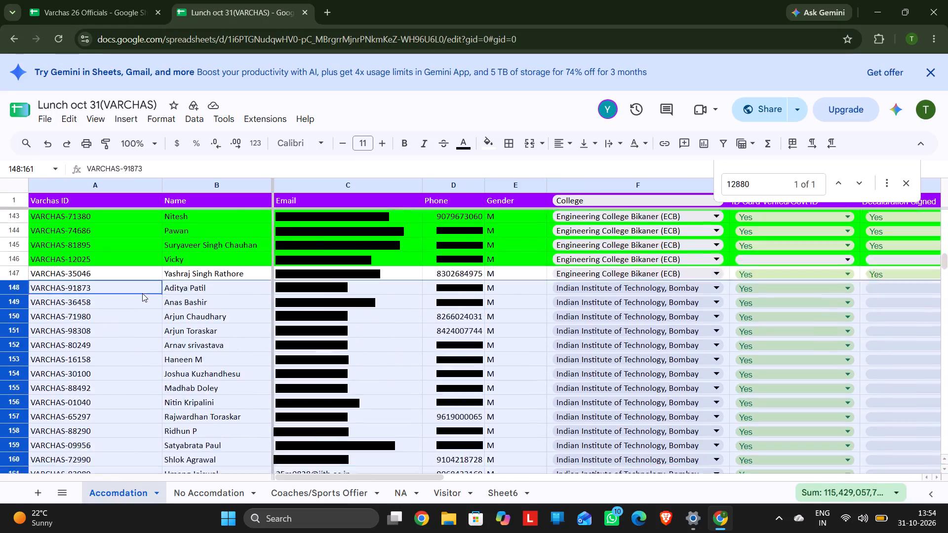
scroll(142, 293, "down", 1)
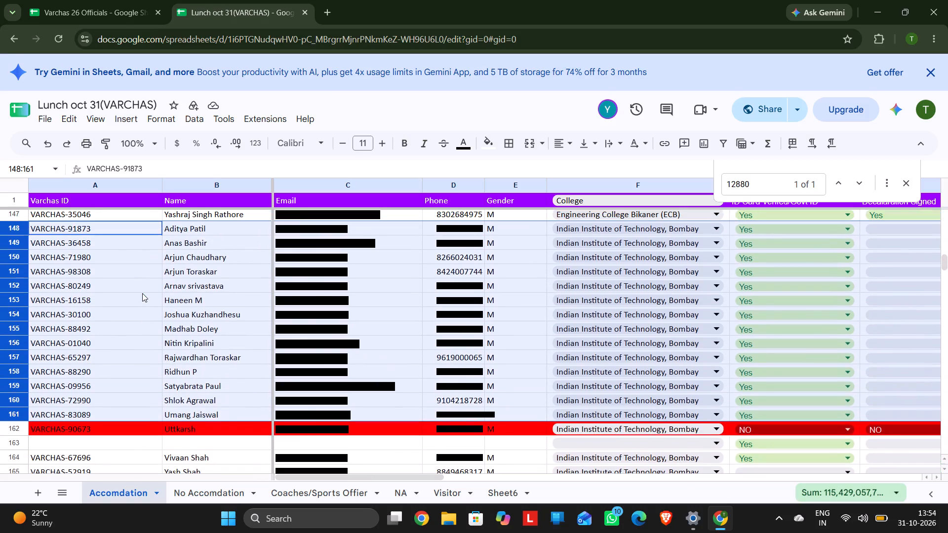
scroll(142, 293, "down", 7)
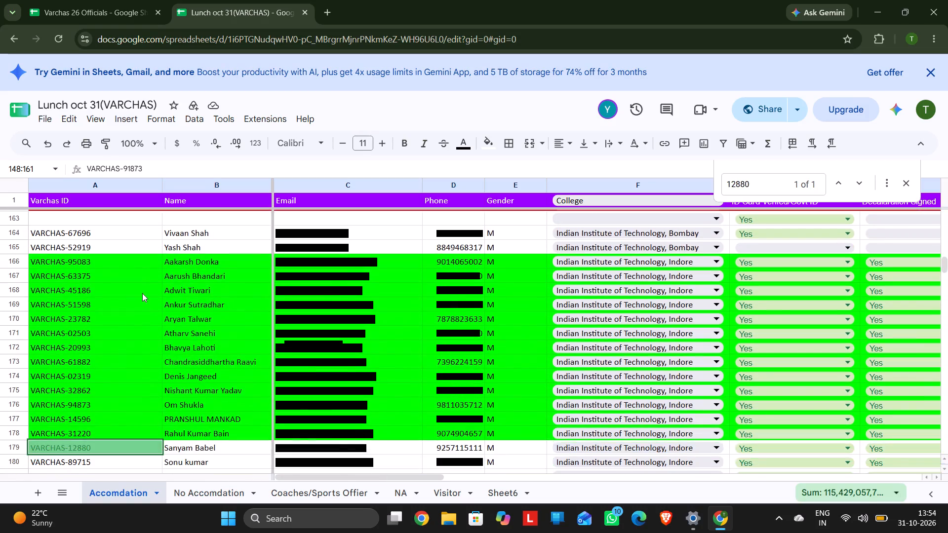
scroll(142, 293, "up", 1)
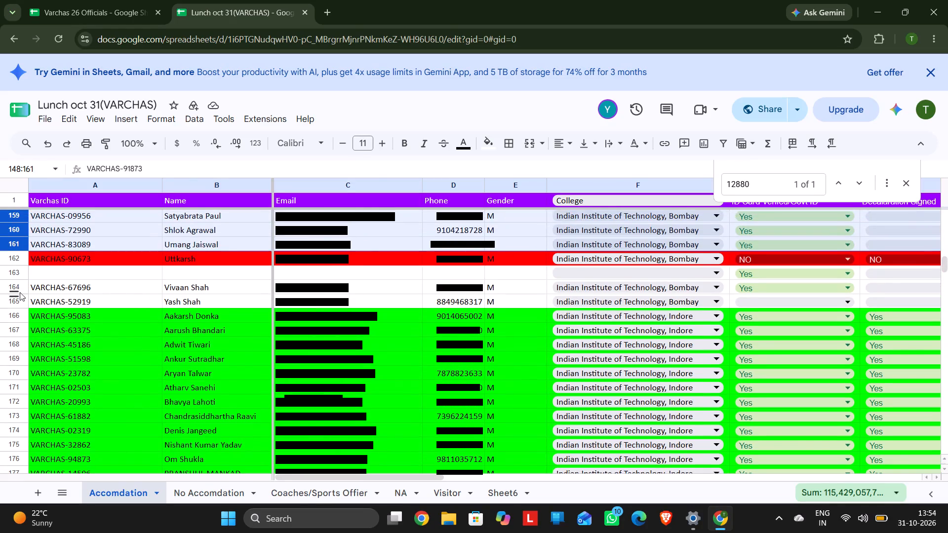
left_click(482, 146)
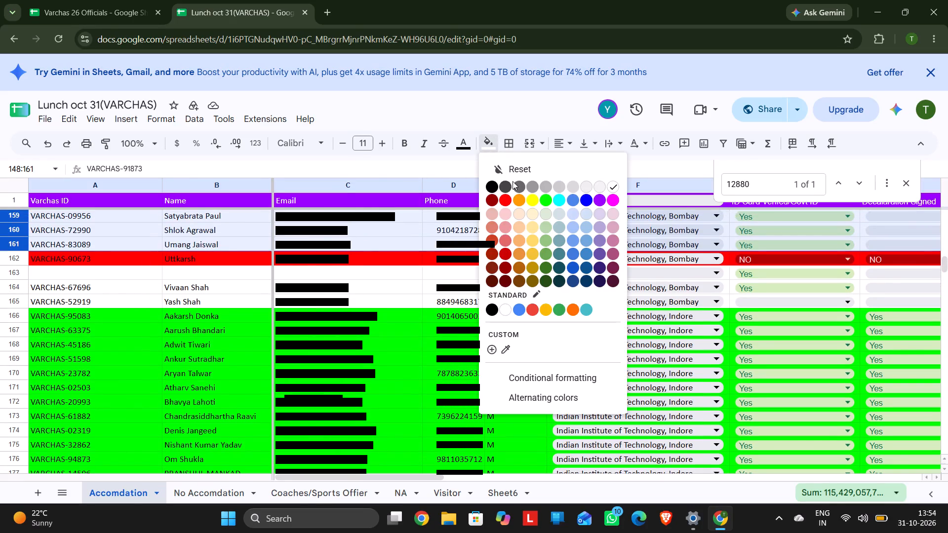
left_click(547, 199)
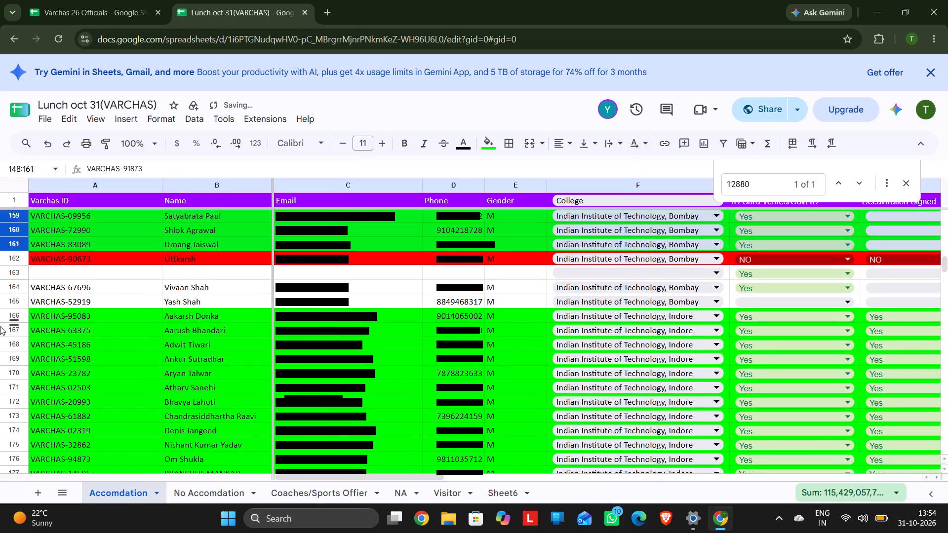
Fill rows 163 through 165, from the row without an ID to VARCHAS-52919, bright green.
left_click_drag(1, 278, 16, 298)
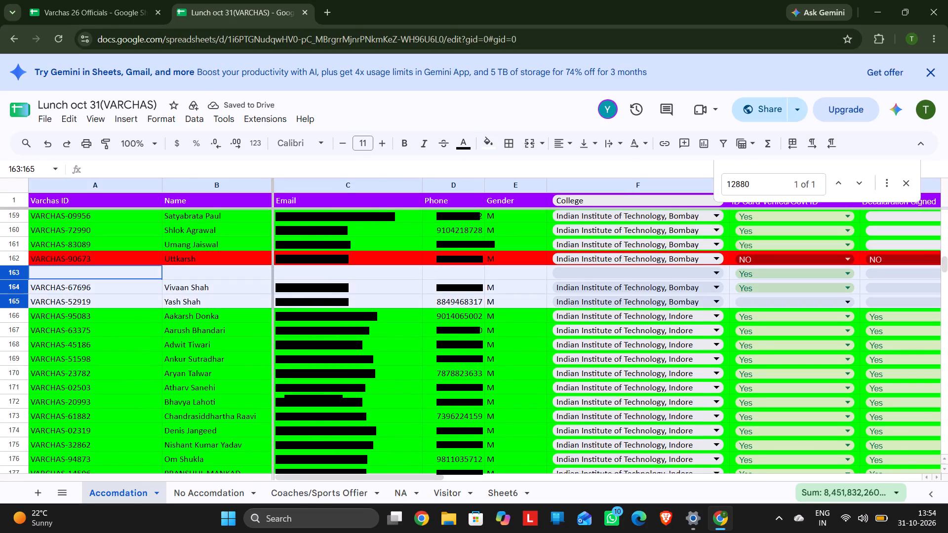
left_click_drag(16, 298, 19, 300)
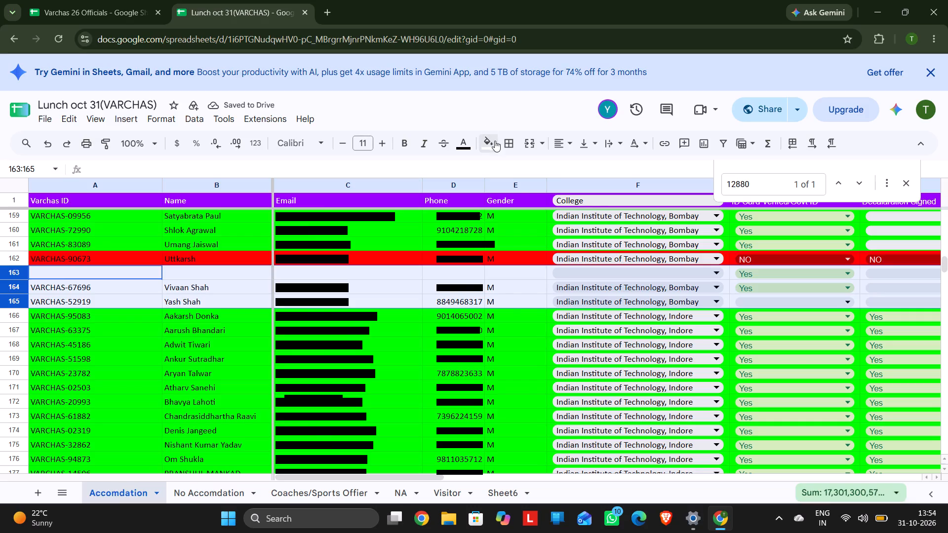
left_click(495, 141)
left_click(546, 195)
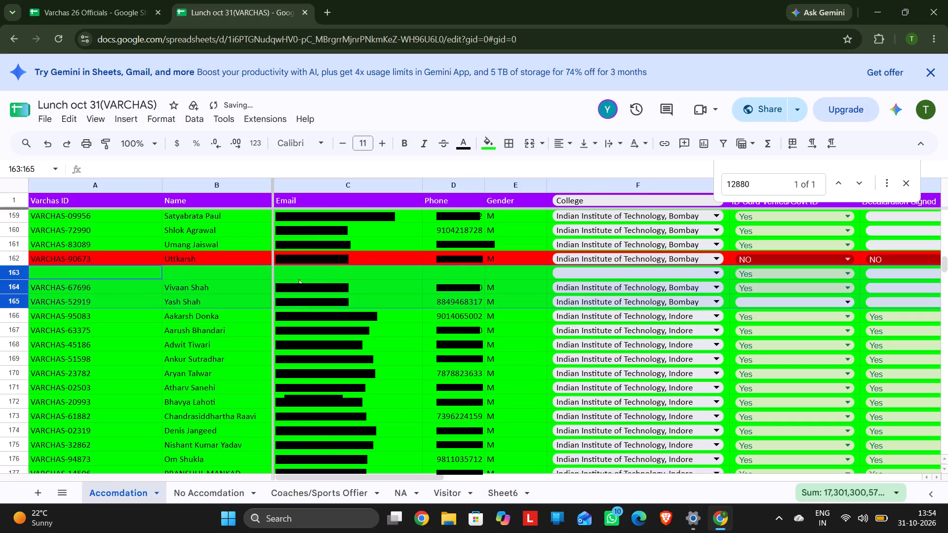
left_click(22, 262)
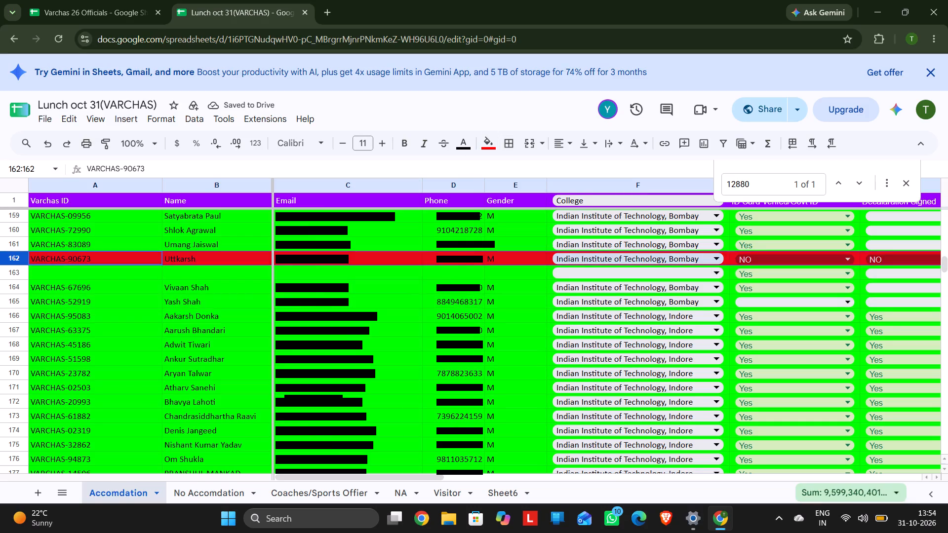
scroll(179, 292, "up", 2)
scroll(179, 292, "right", 1)
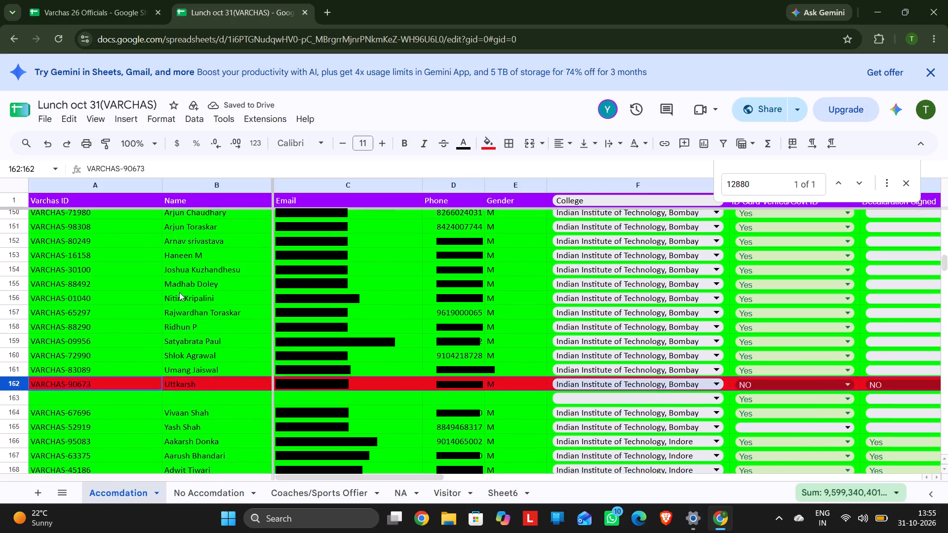
scroll(179, 292, "right", 2)
scroll(179, 292, "up", 5)
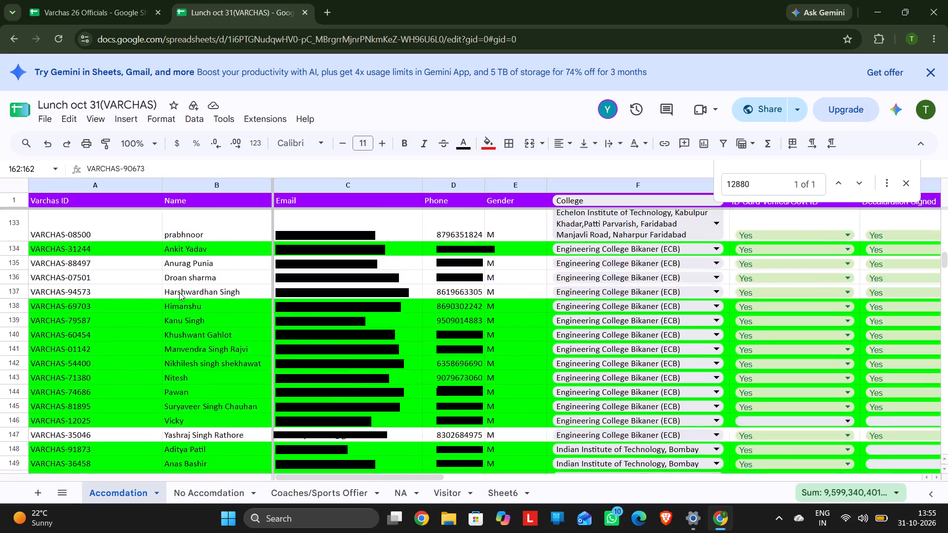
scroll(179, 292, "up", 18)
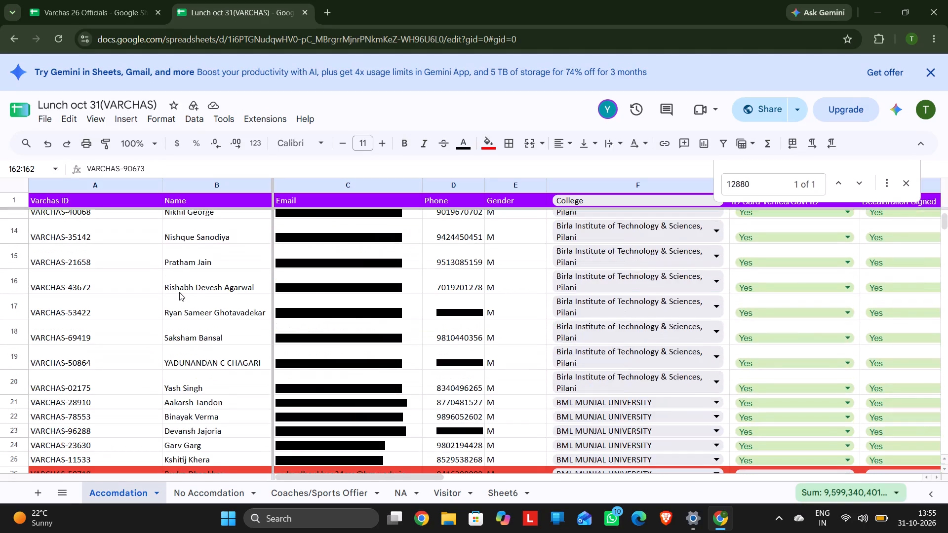
scroll(179, 292, "up", 2)
scroll(179, 292, "right", 1)
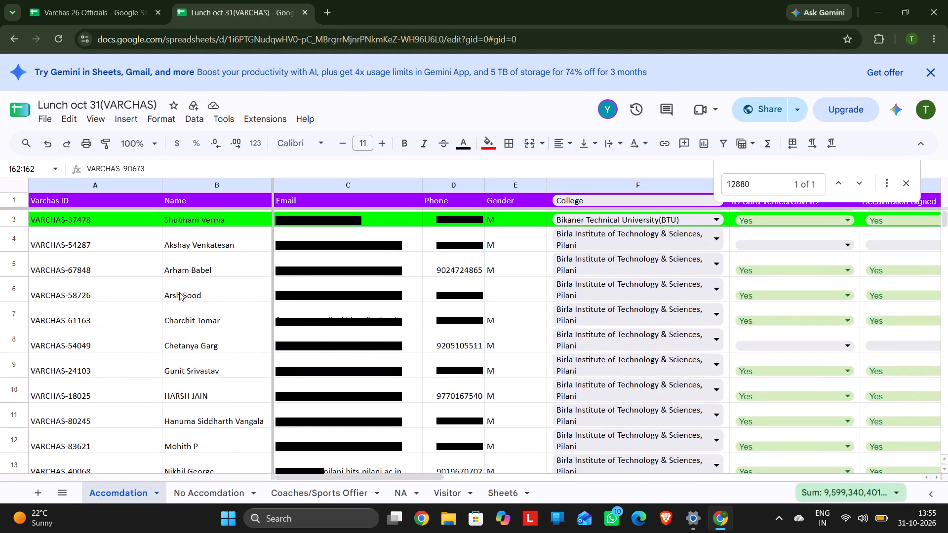
scroll(179, 292, "down", 7)
scroll(179, 292, "up", 3)
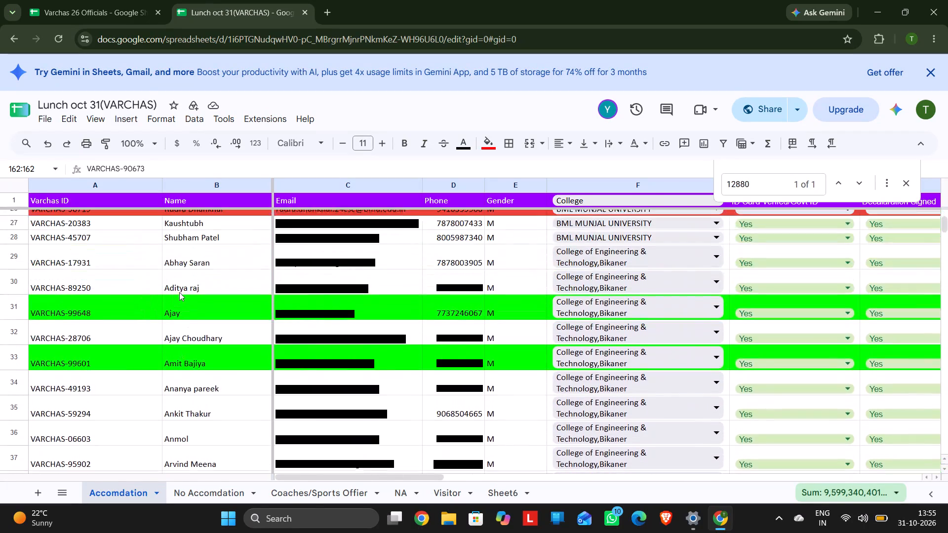
scroll(179, 292, "down", 17)
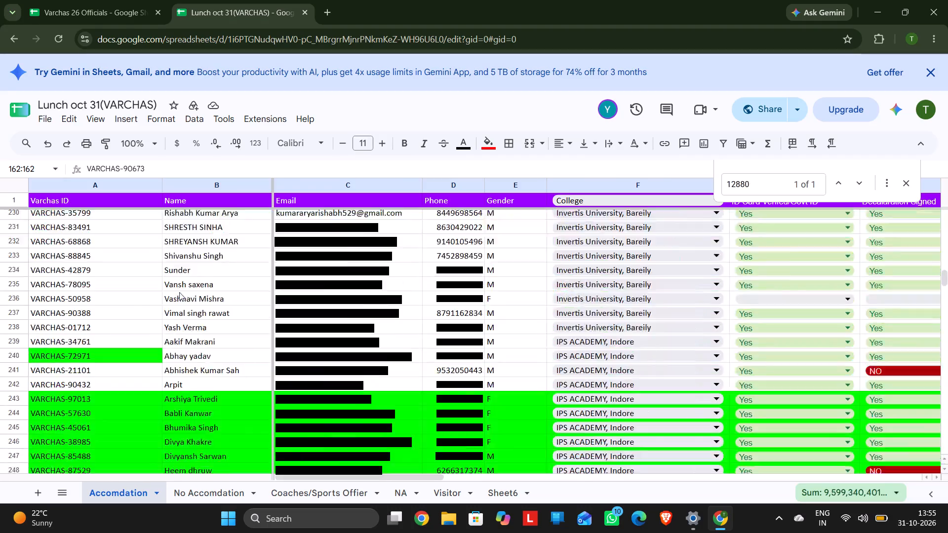
scroll(179, 292, "down", 6)
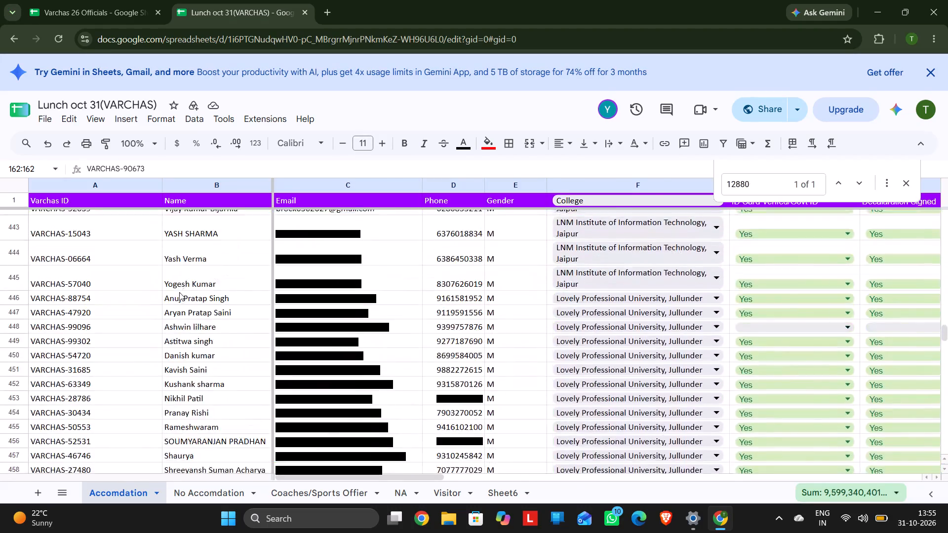
scroll(179, 292, "down", 6)
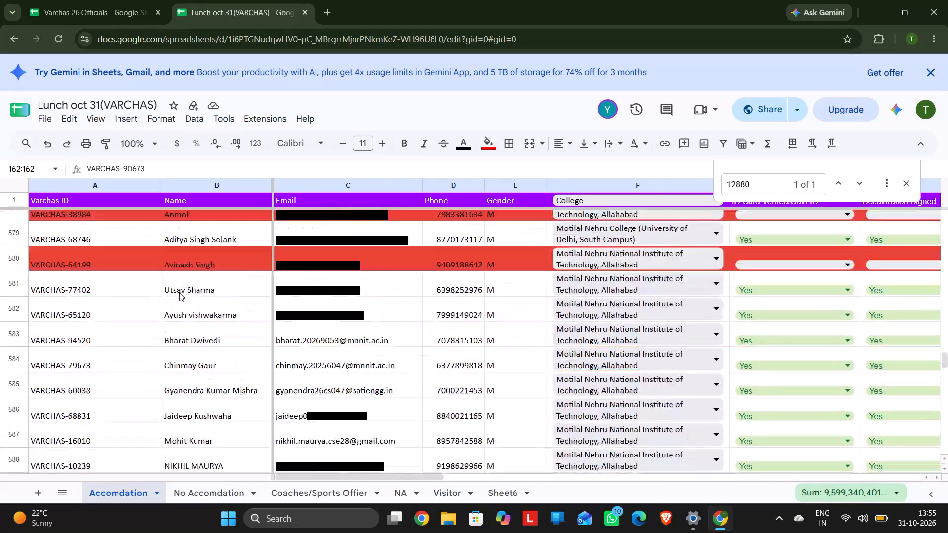
scroll(179, 292, "down", 1)
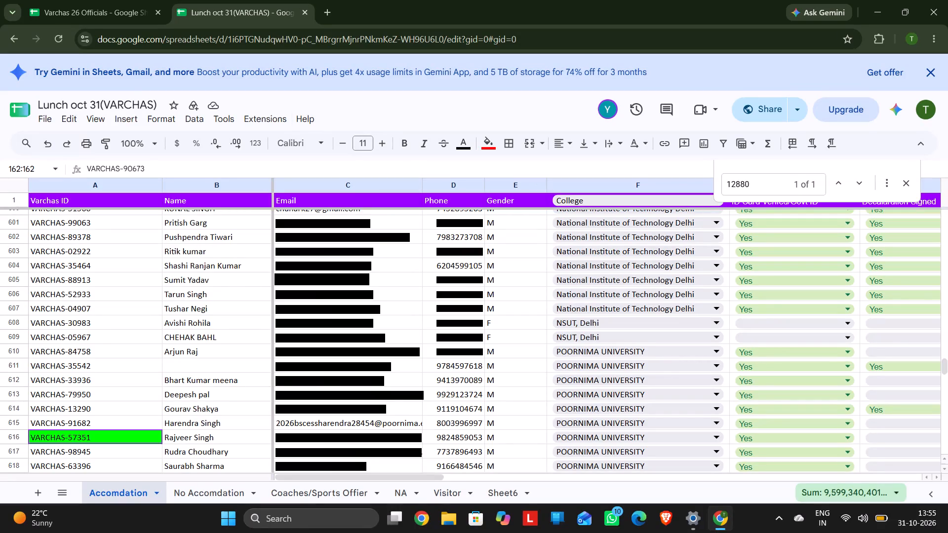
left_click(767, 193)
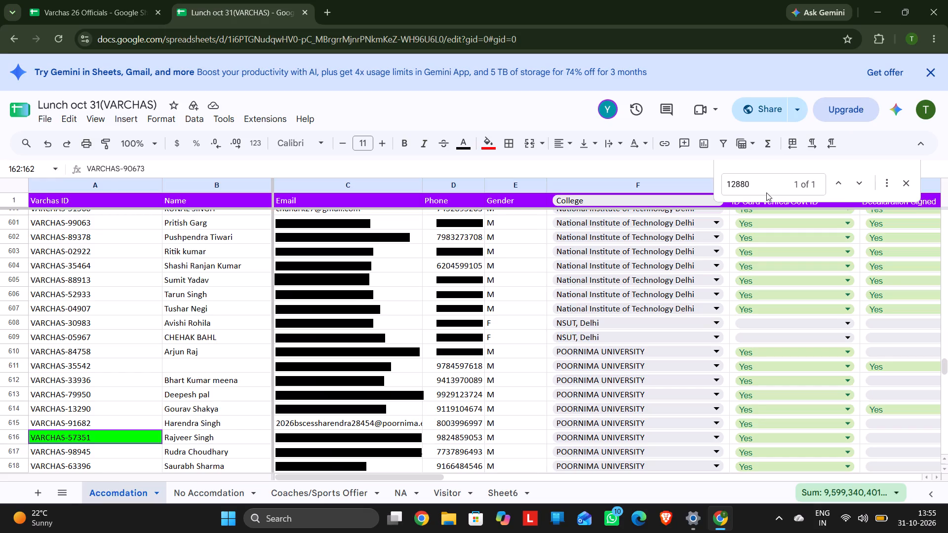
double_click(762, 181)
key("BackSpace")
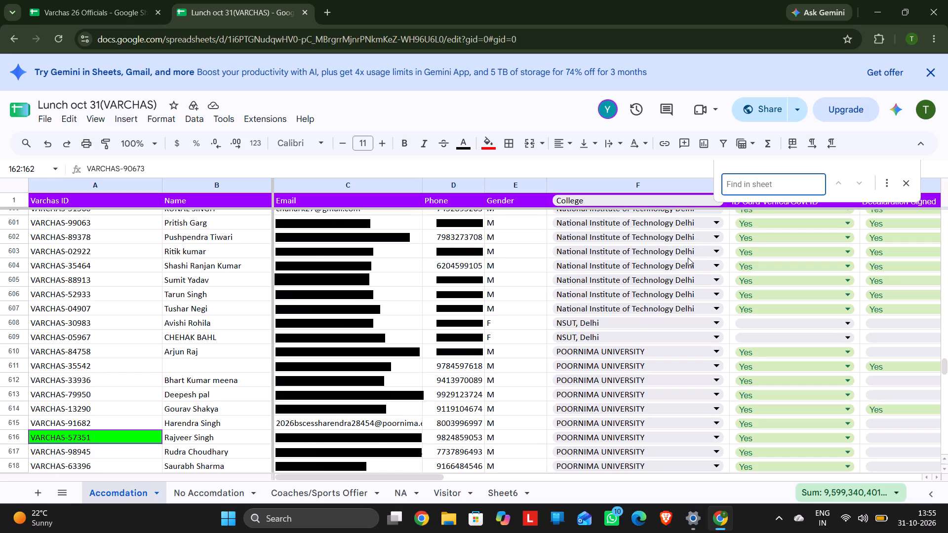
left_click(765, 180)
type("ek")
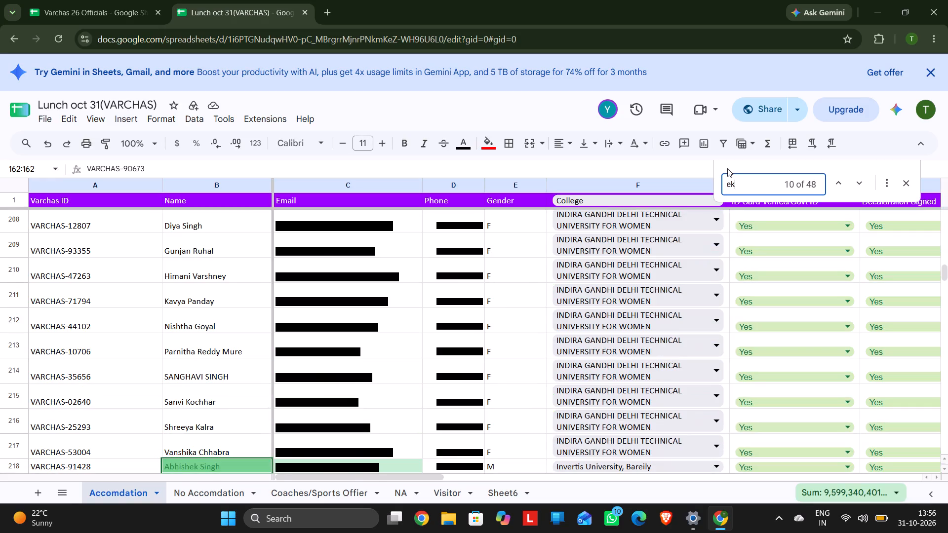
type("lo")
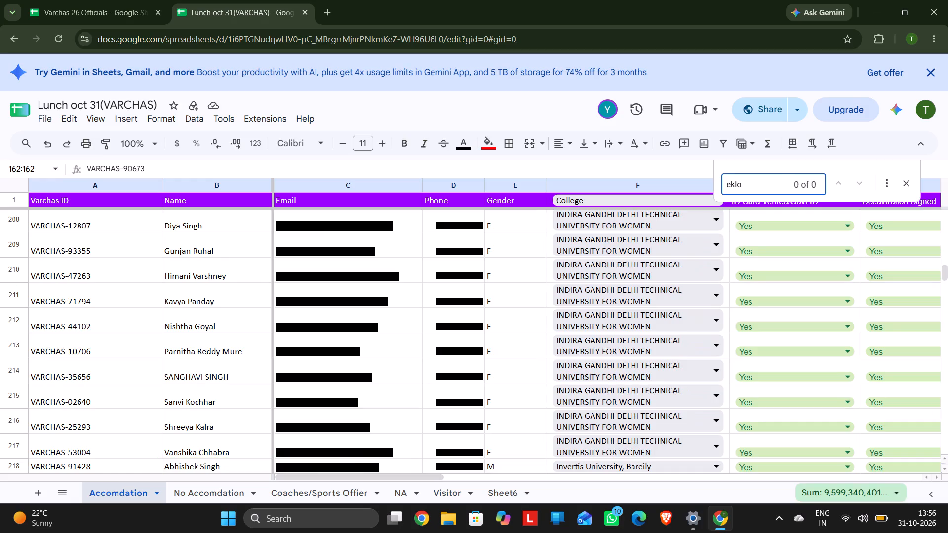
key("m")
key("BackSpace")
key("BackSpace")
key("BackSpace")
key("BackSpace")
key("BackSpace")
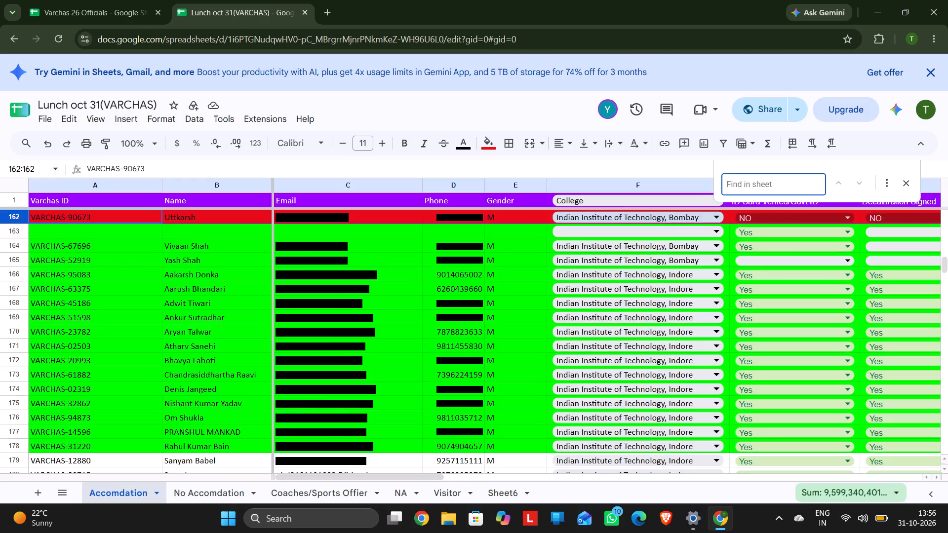
scroll(705, 204, "up", 3)
scroll(705, 204, "right", 1)
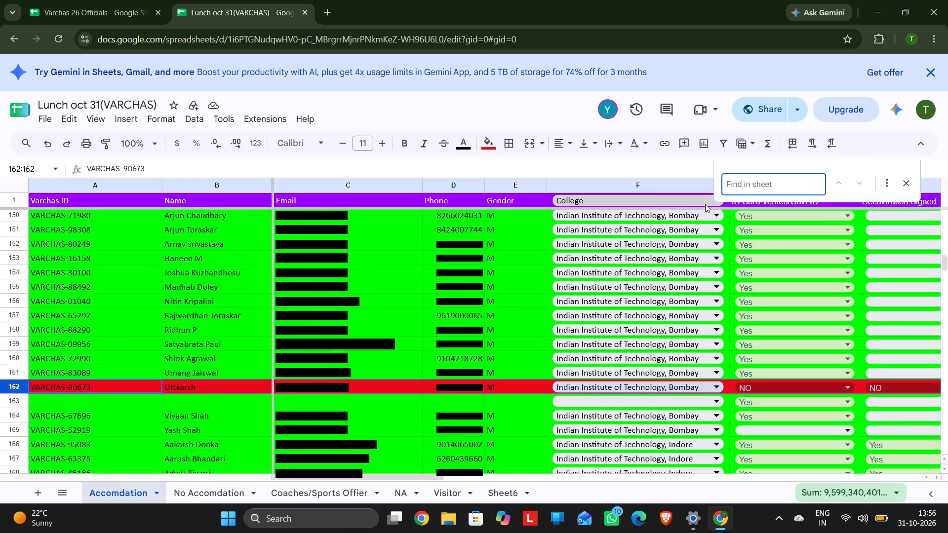
scroll(705, 204, "right", 1)
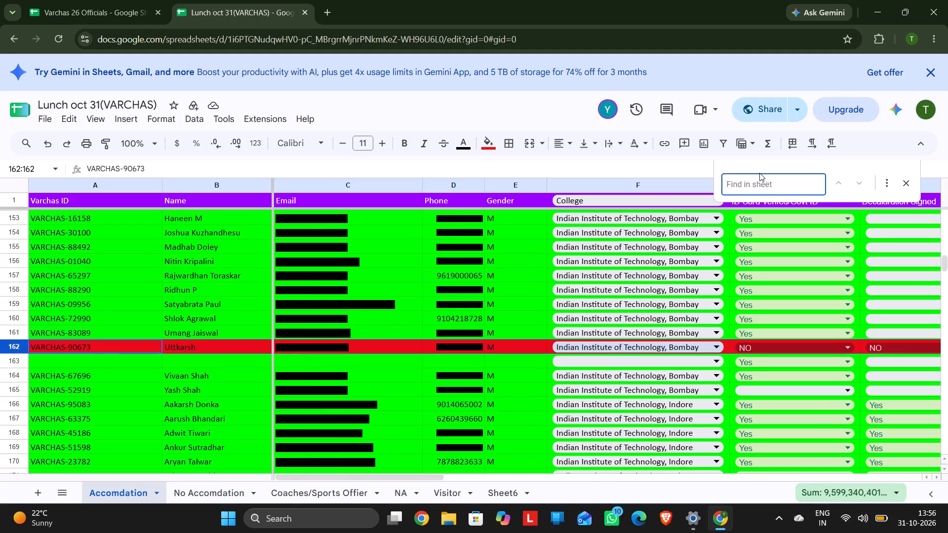
left_click(758, 182)
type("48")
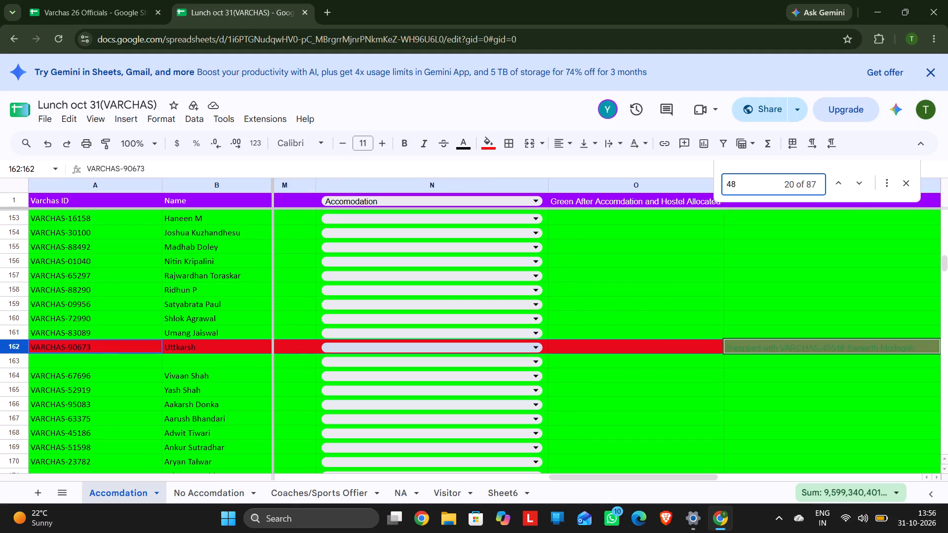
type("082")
scroll(536, 284, "up", 5)
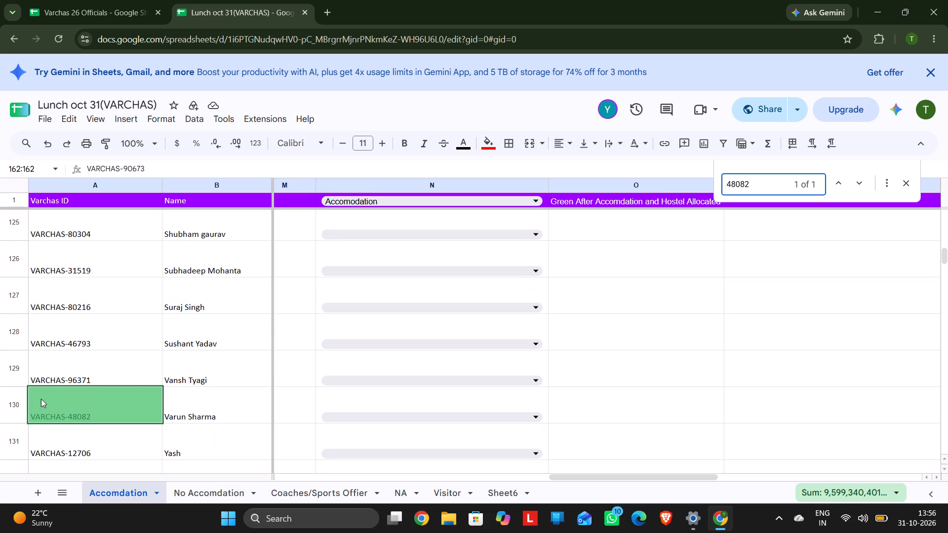
left_click(13, 408)
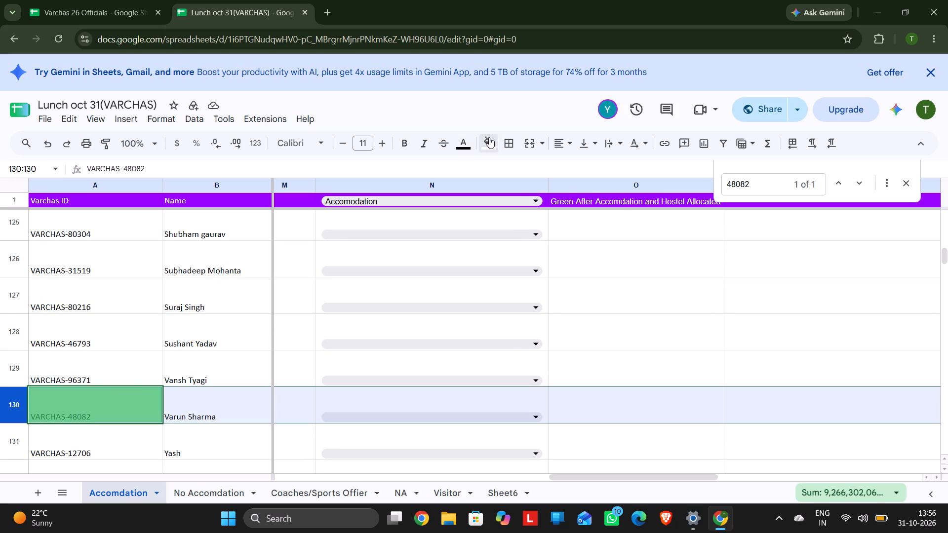
left_click(489, 137)
left_click(547, 197)
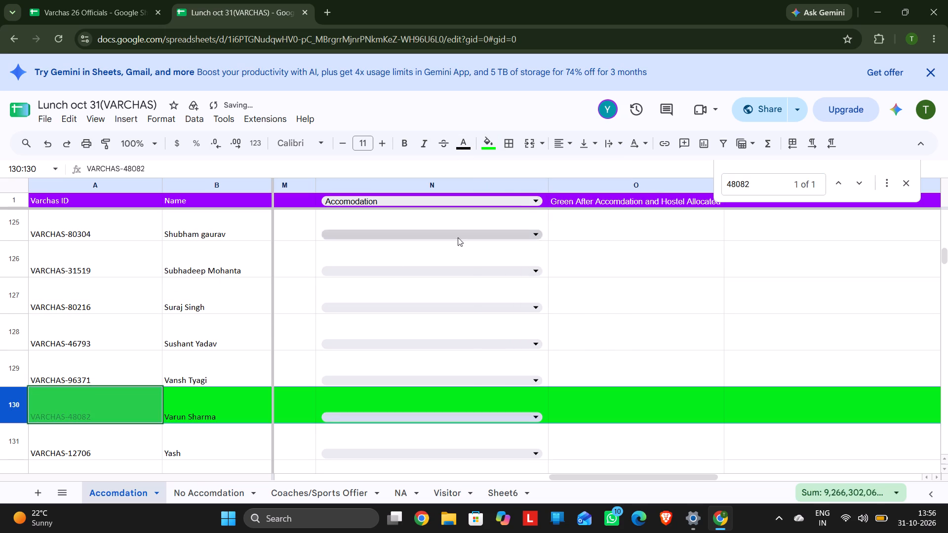
scroll(221, 342, "up", 4)
scroll(221, 342, "right", 1)
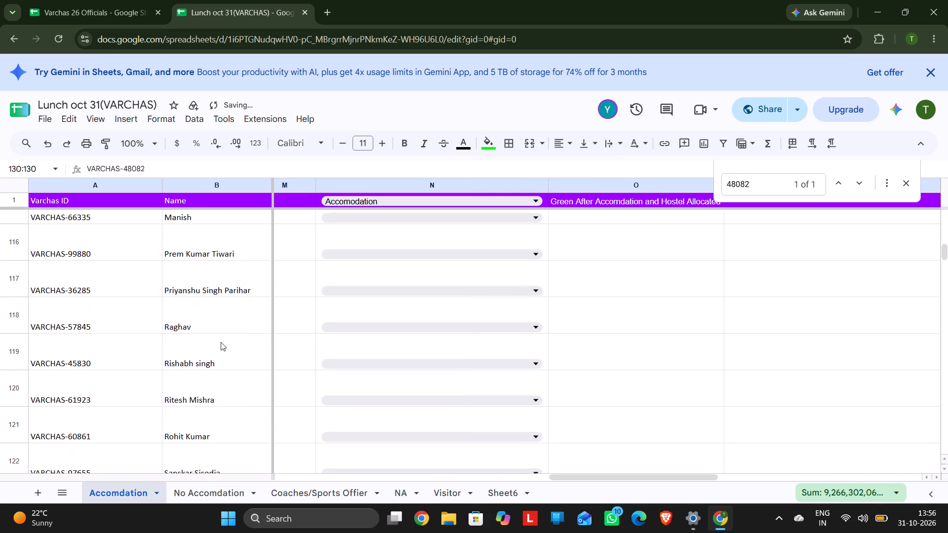
scroll(221, 342, "right", 1)
double_click(752, 183)
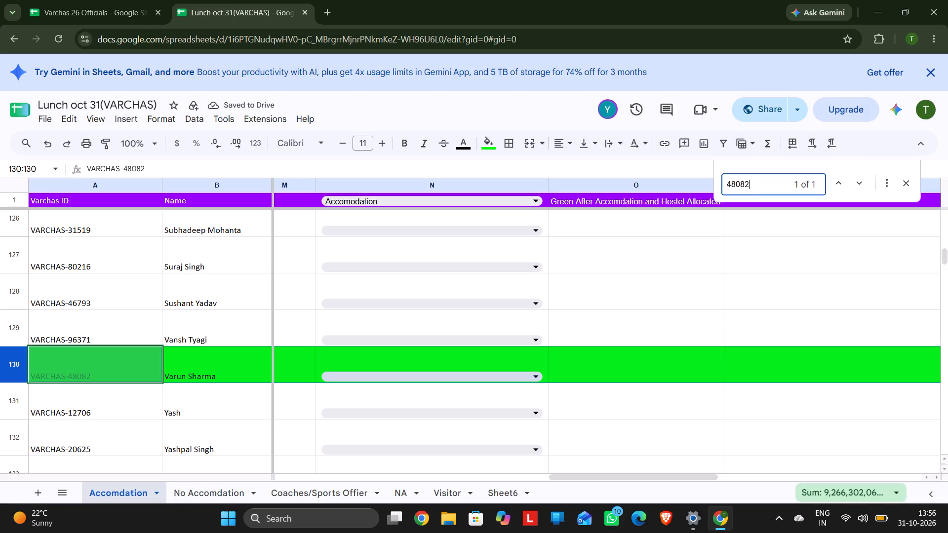
key("BackSpace")
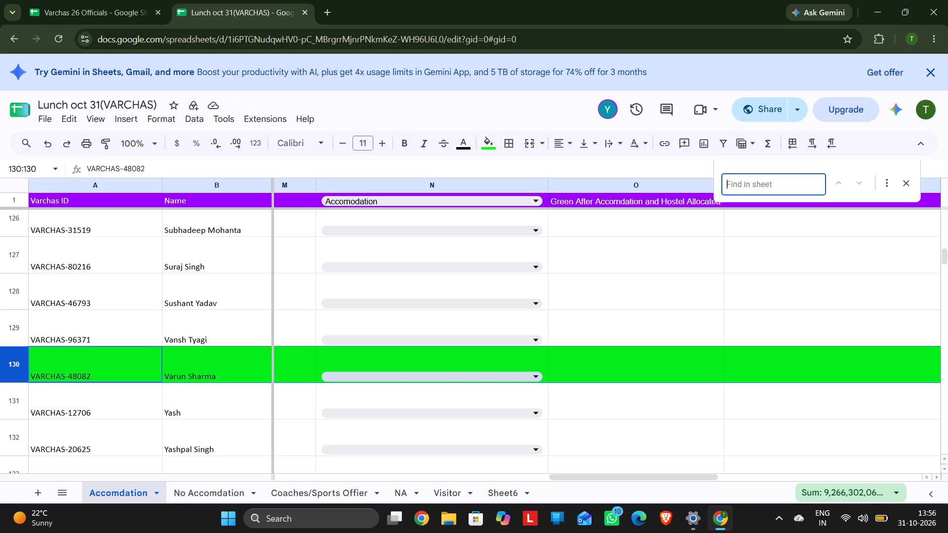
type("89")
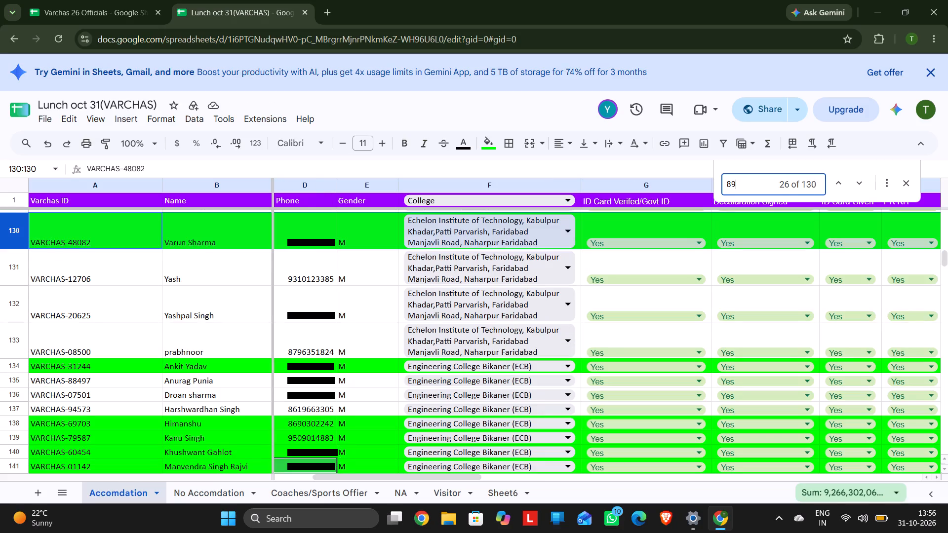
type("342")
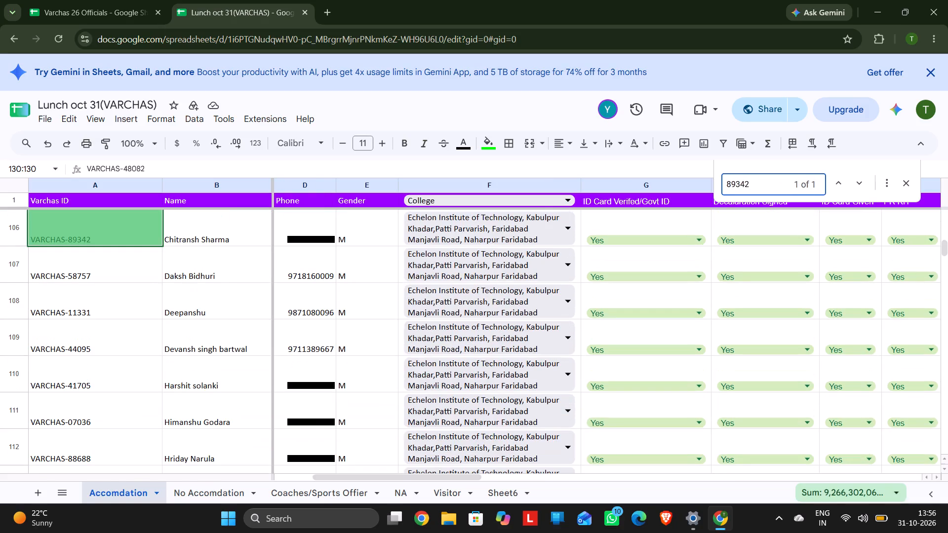
left_click(23, 232)
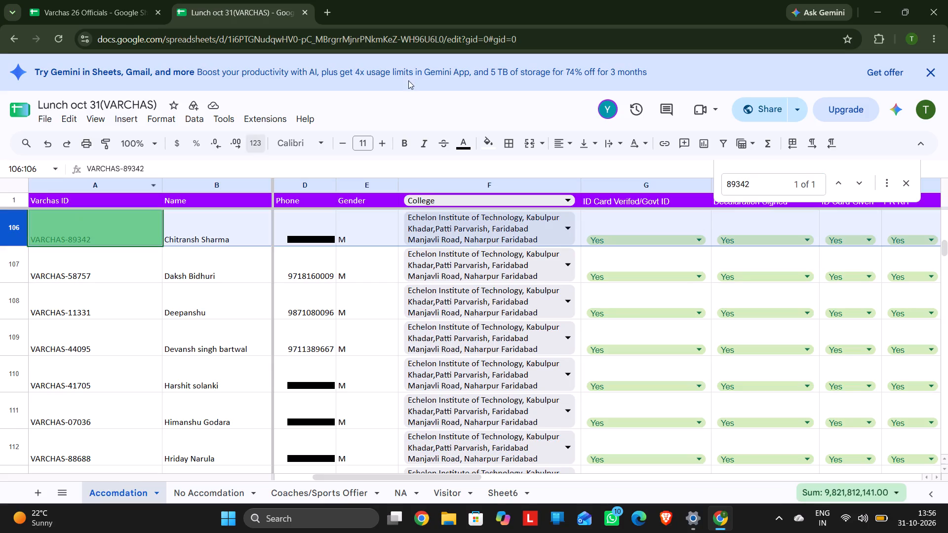
left_click(486, 136)
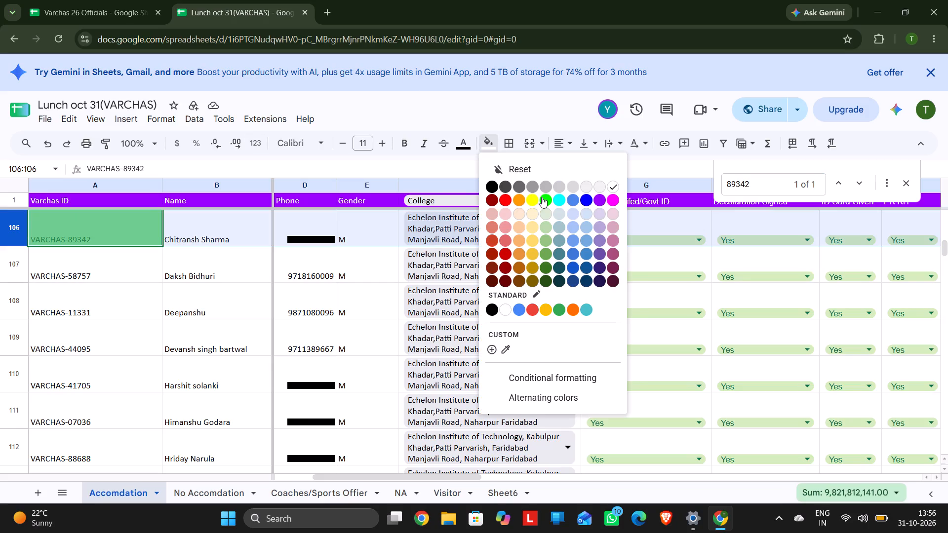
left_click(542, 197)
double_click(749, 185)
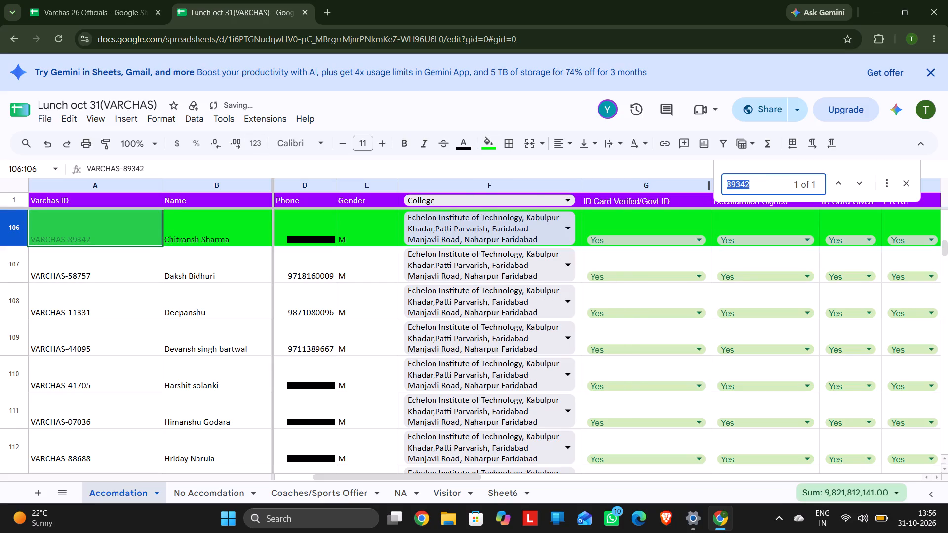
key("BackSpace")
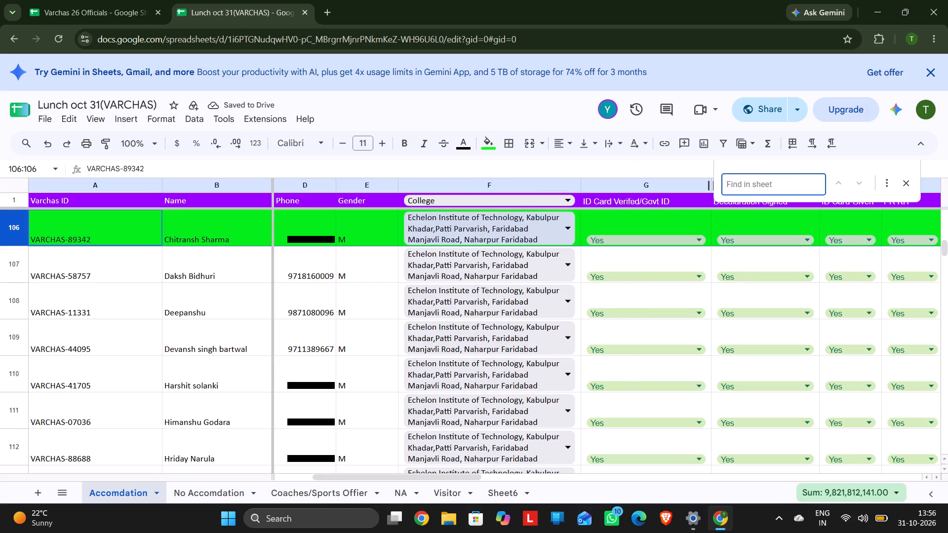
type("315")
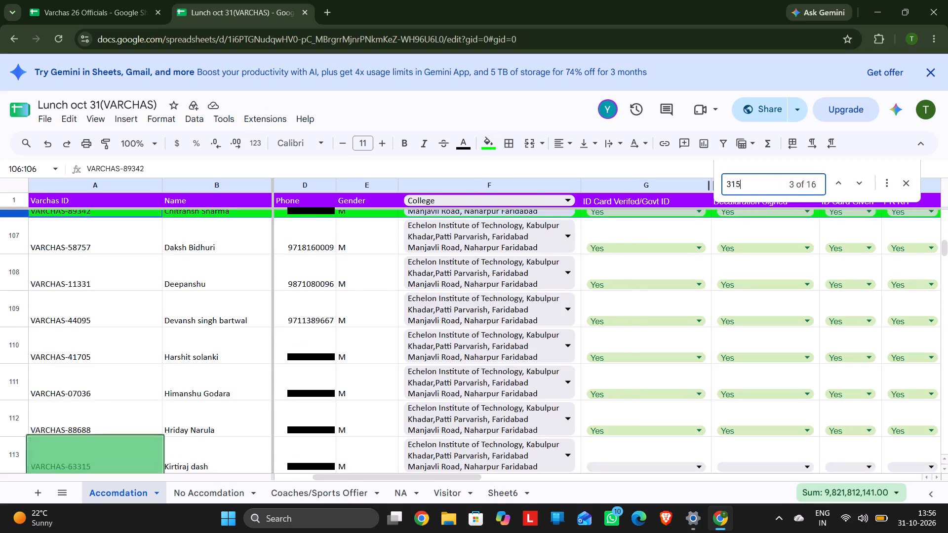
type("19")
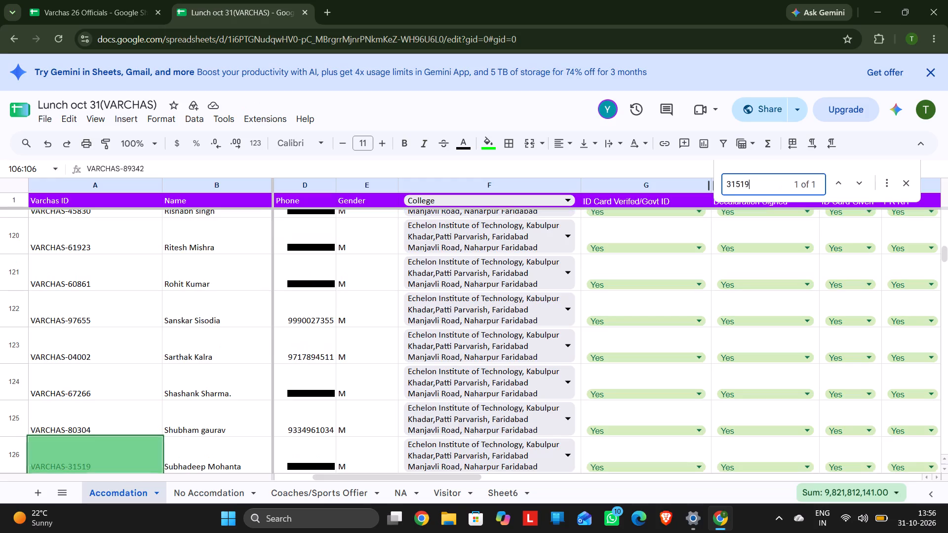
left_click(14, 451)
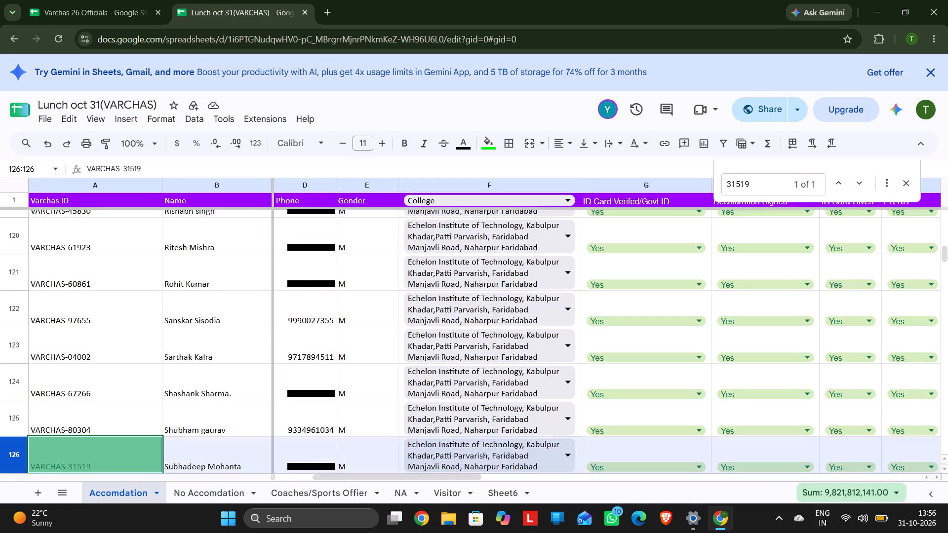
left_click_drag(485, 152, 537, 197)
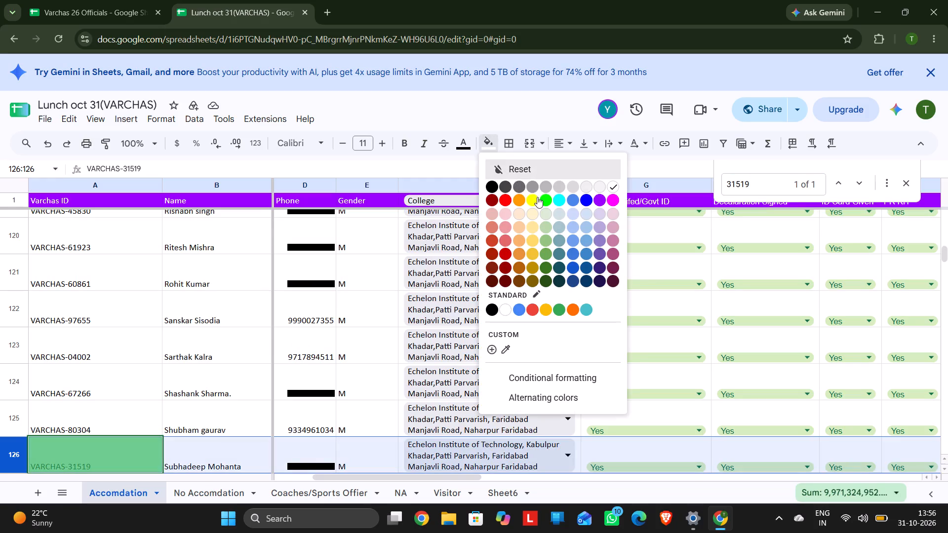
left_click_drag(537, 197, 547, 202)
left_click(547, 202)
left_click_drag(760, 198, 773, 184)
double_click(773, 184)
key("BackSpace")
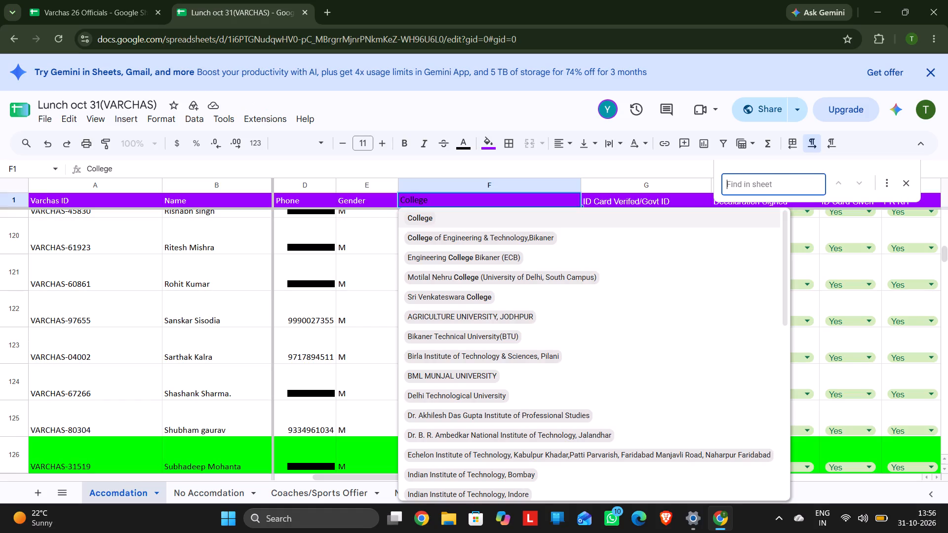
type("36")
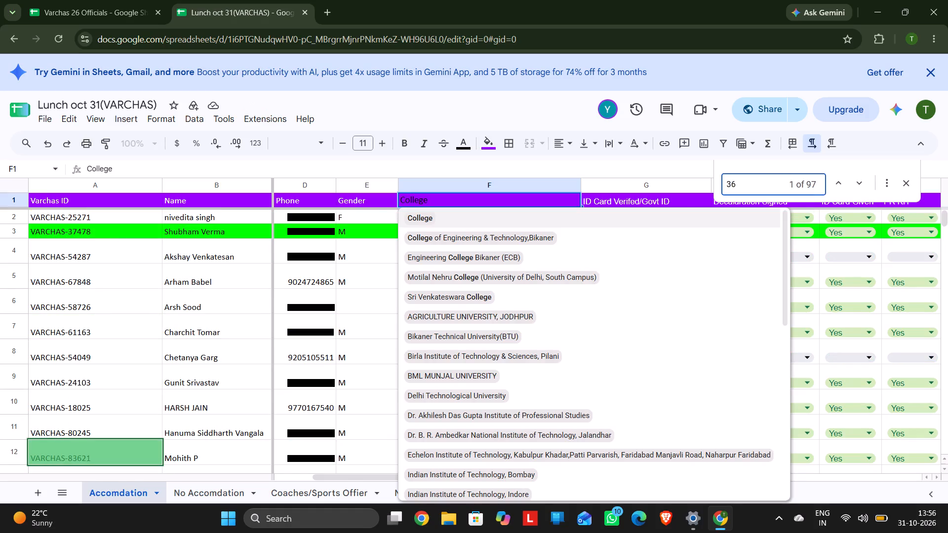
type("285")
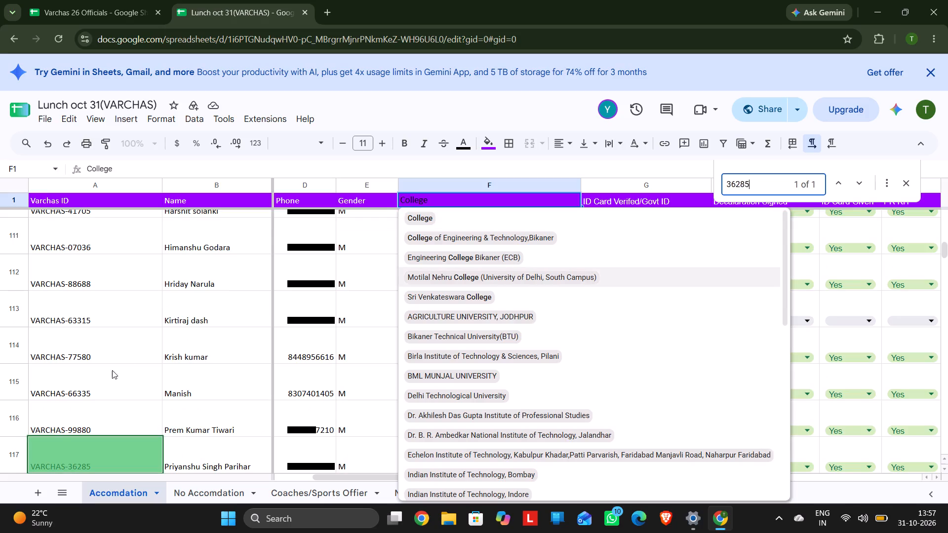
left_click(4, 450)
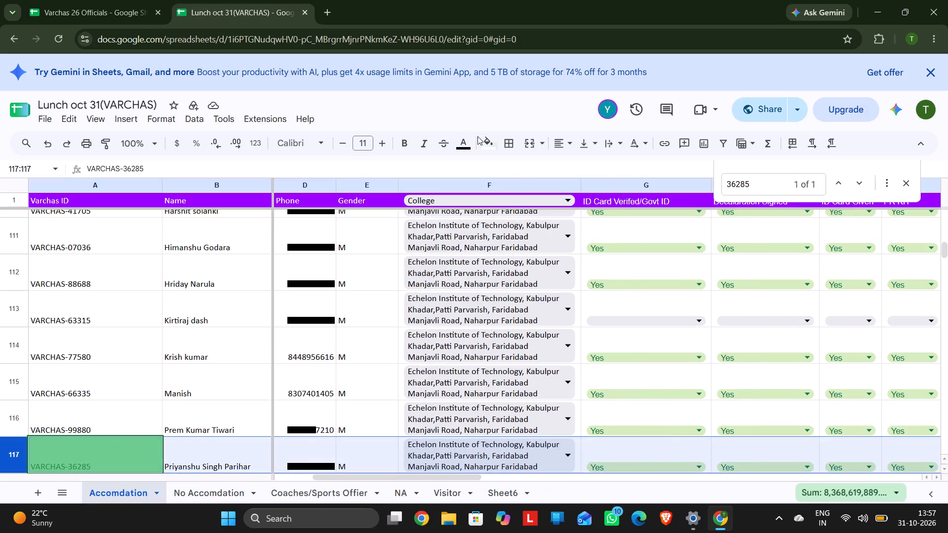
left_click(481, 138)
left_click(547, 201)
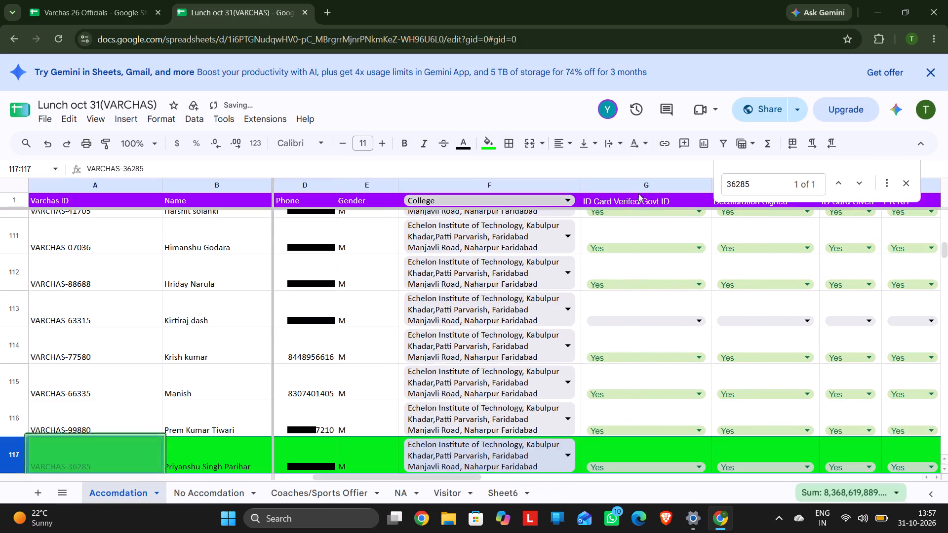
double_click(741, 180)
key("BackSpace")
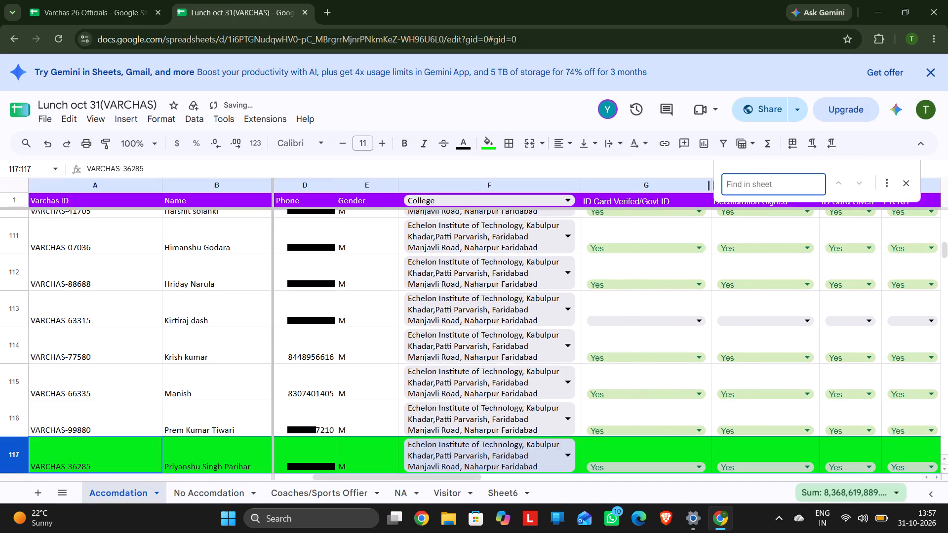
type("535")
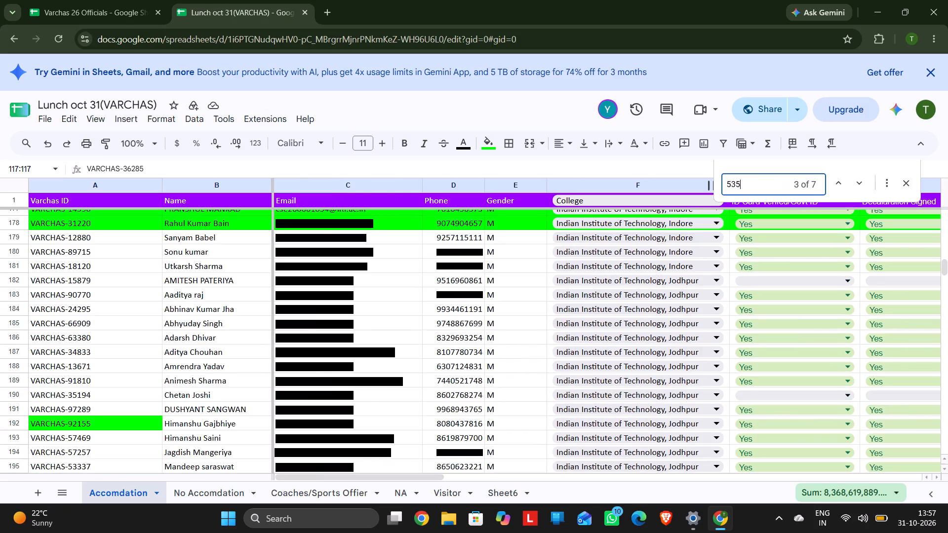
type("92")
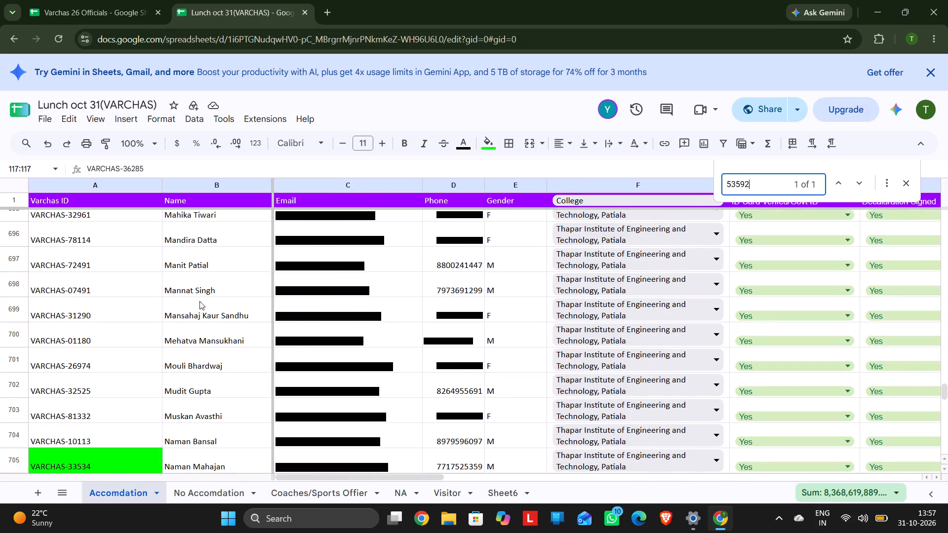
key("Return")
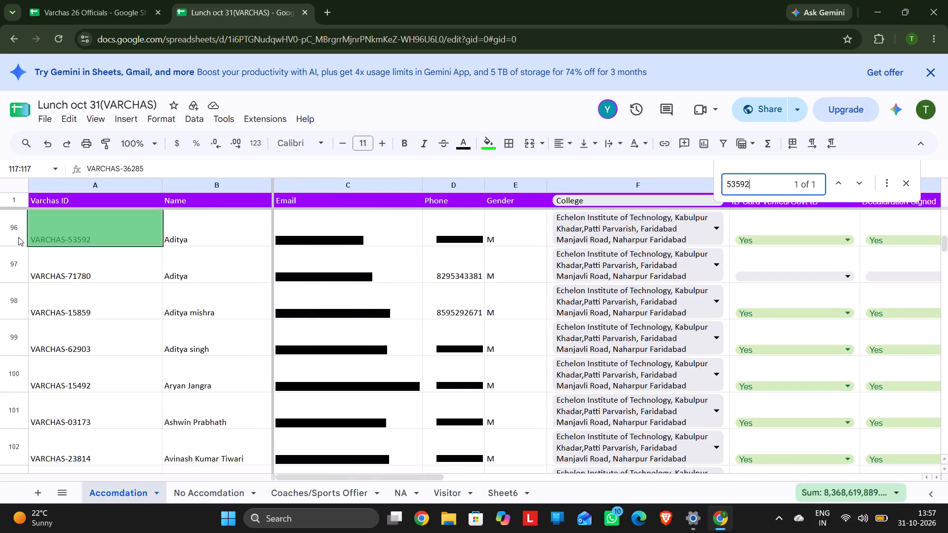
left_click(18, 237)
left_click(489, 142)
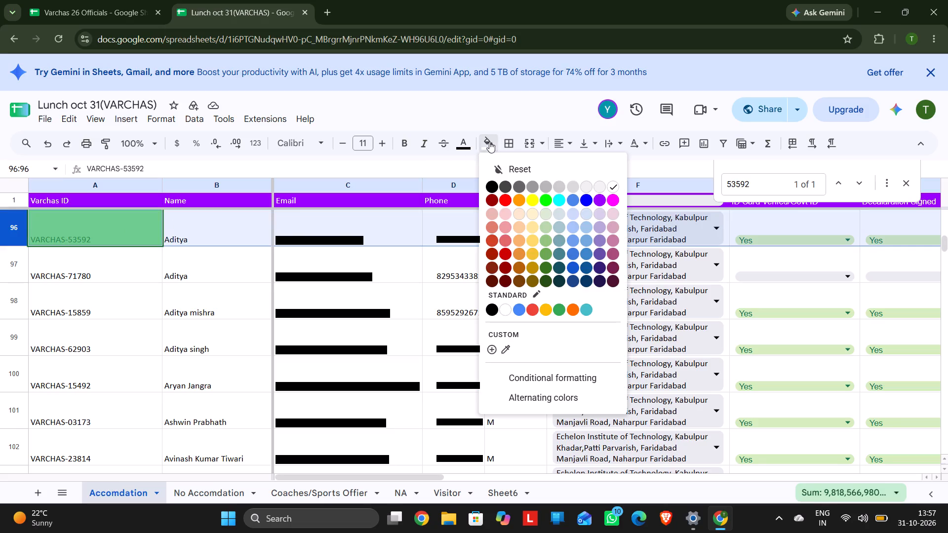
left_click(549, 200)
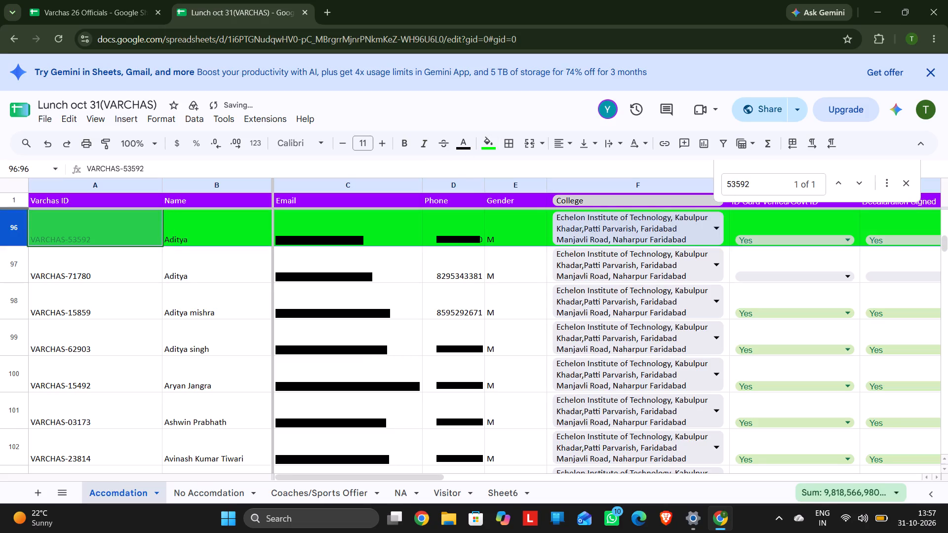
double_click(771, 189)
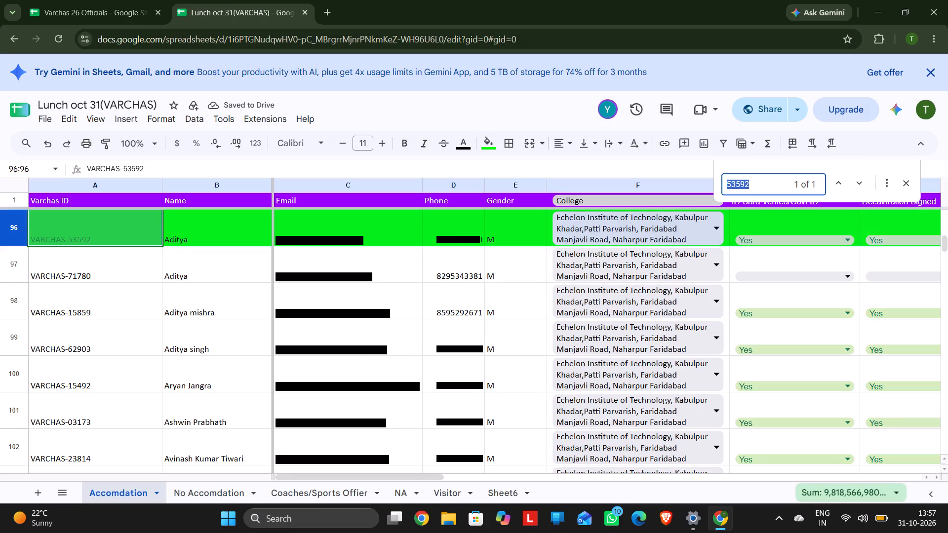
key("BackSpace")
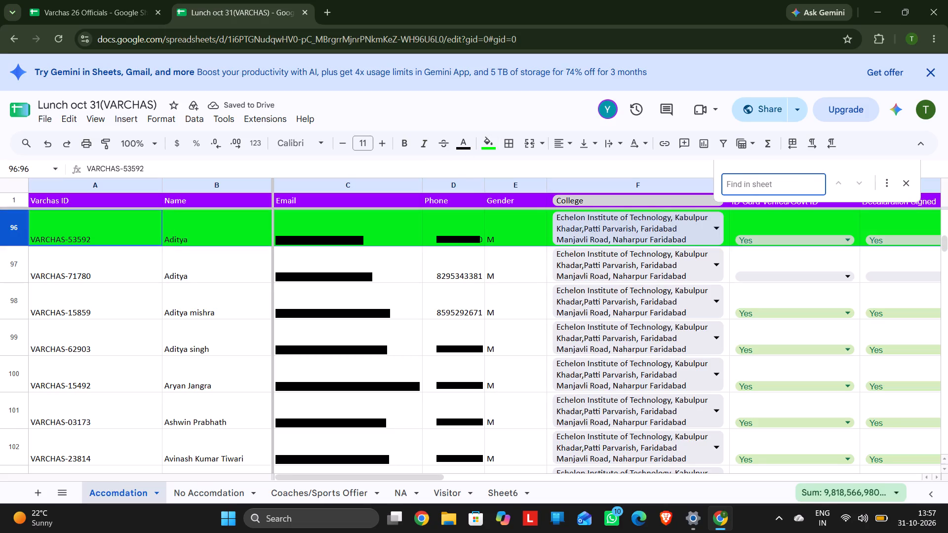
scroll(729, 298, "up", 3)
scroll(729, 298, "down", 1)
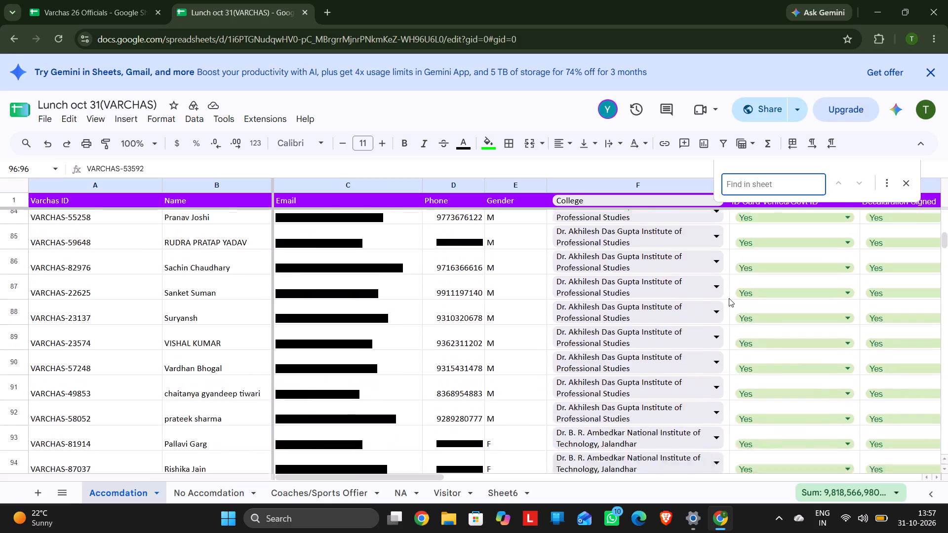
scroll(729, 298, "down", 2)
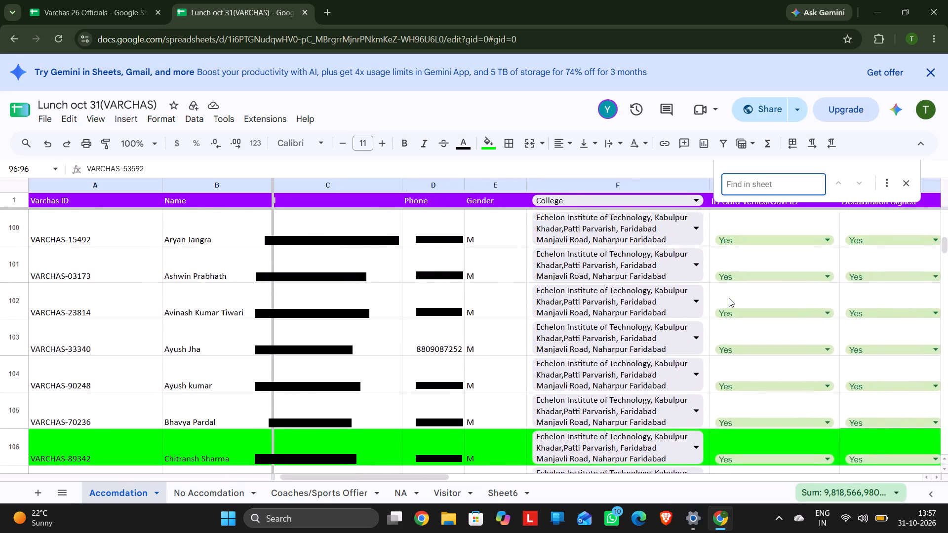
scroll(729, 298, "down", 10)
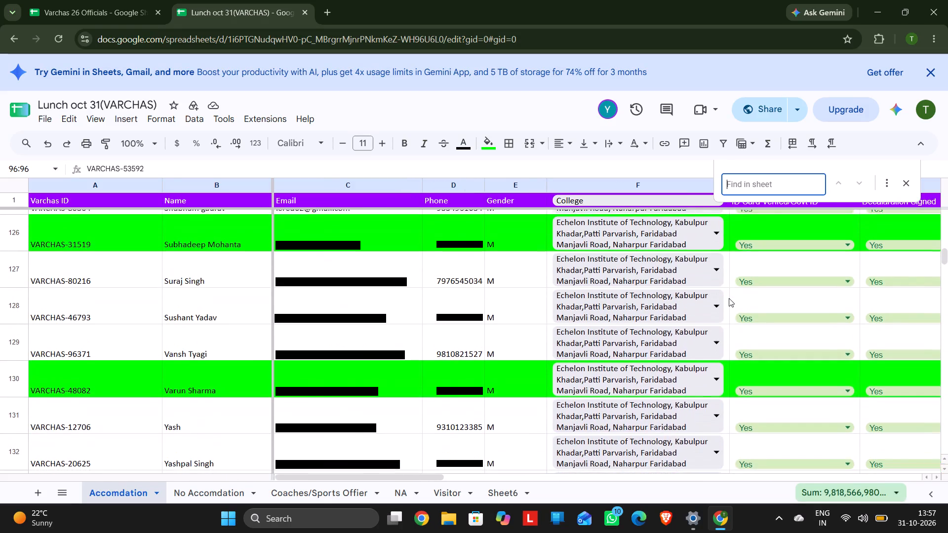
left_click(784, 186)
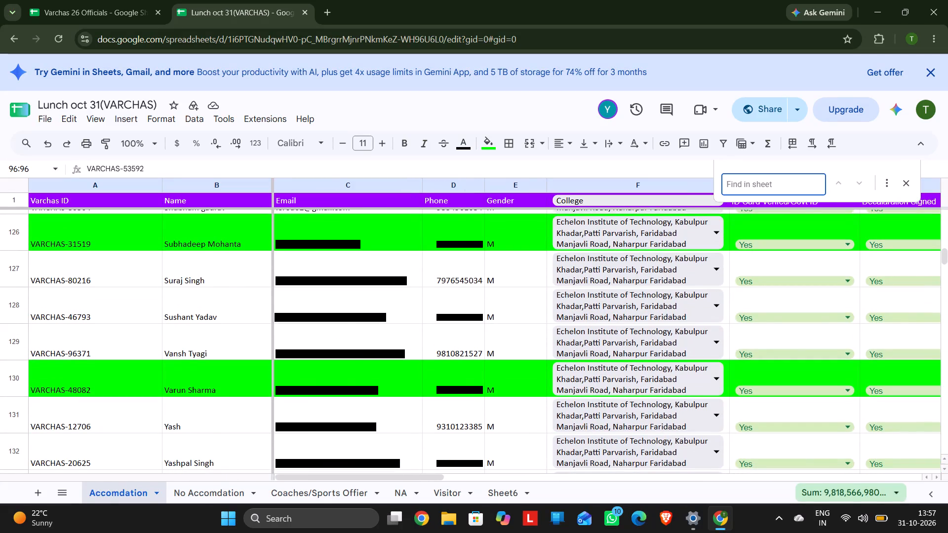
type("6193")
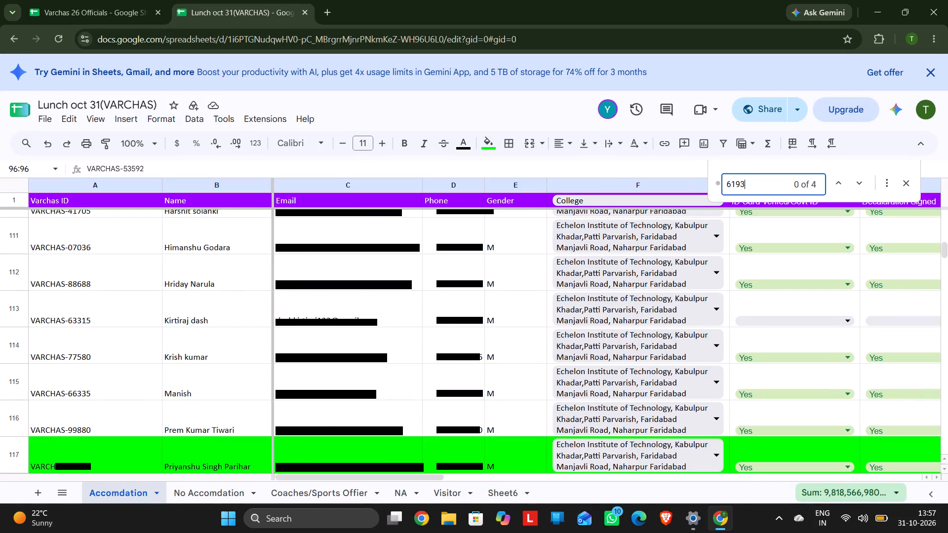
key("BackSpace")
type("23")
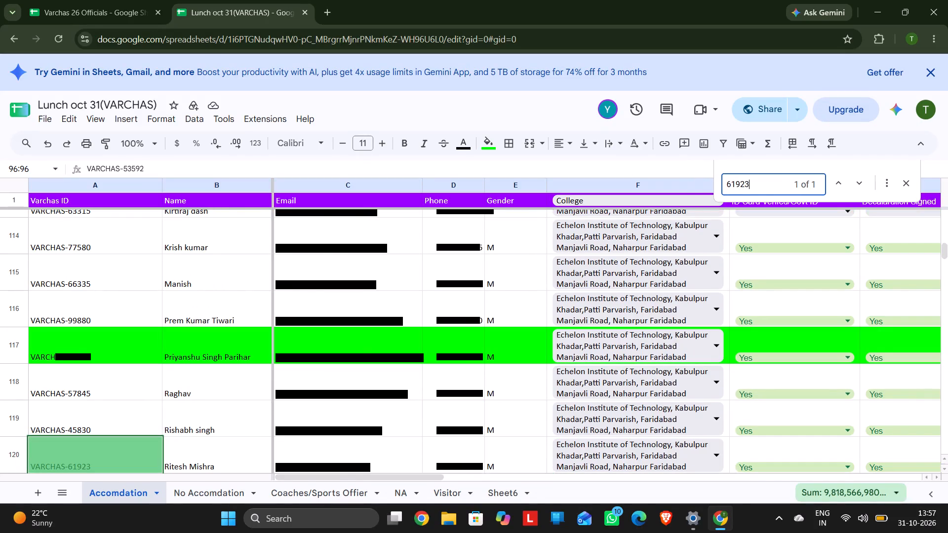
left_click(9, 449)
left_click_drag(489, 147, 531, 190)
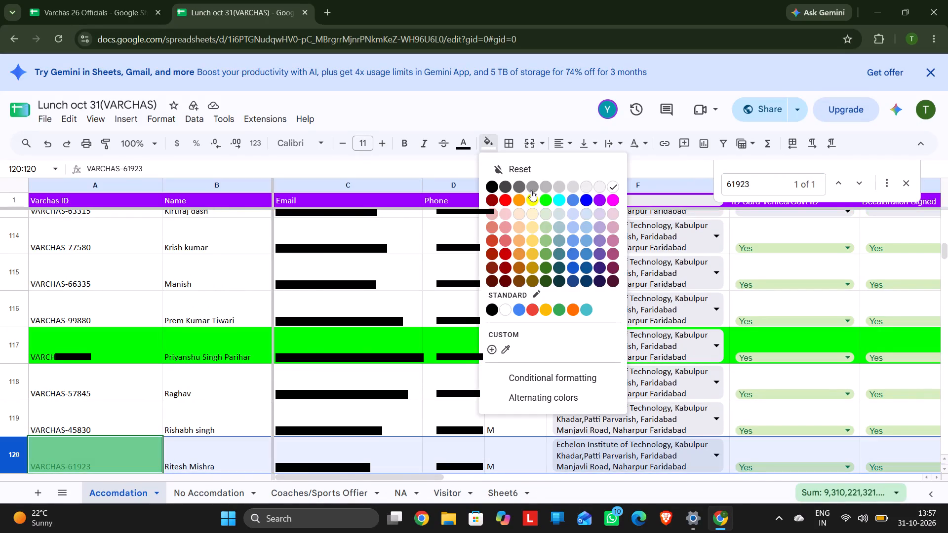
left_click_drag(531, 190, 543, 201)
left_click(543, 201)
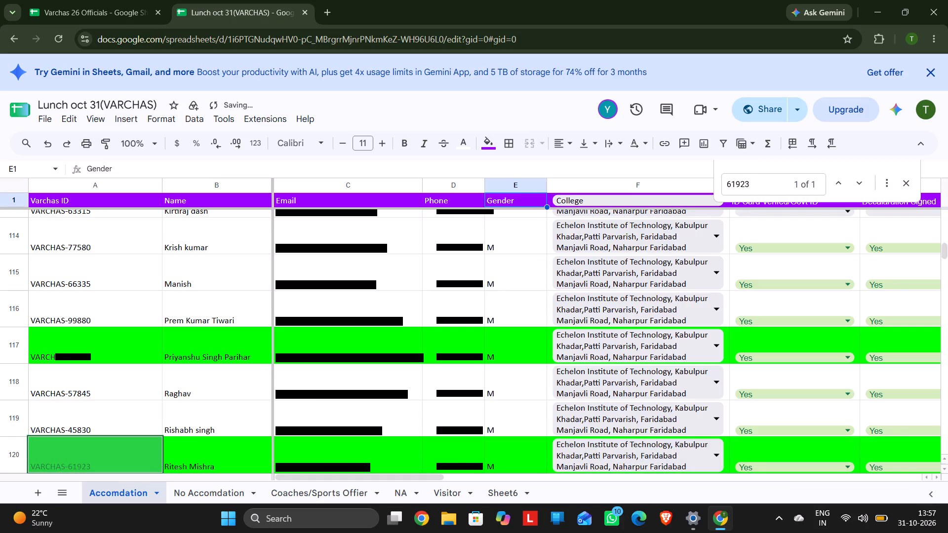
double_click(755, 186)
key("BackSpace")
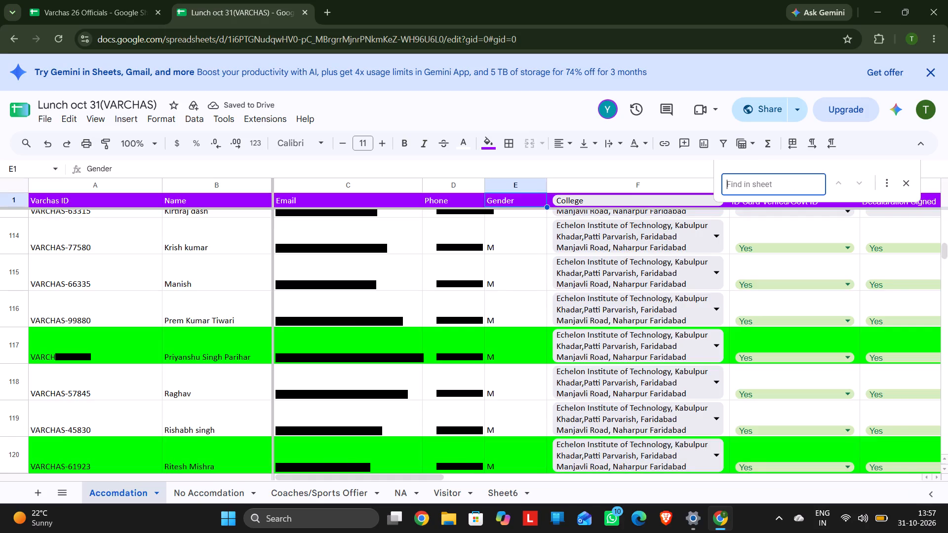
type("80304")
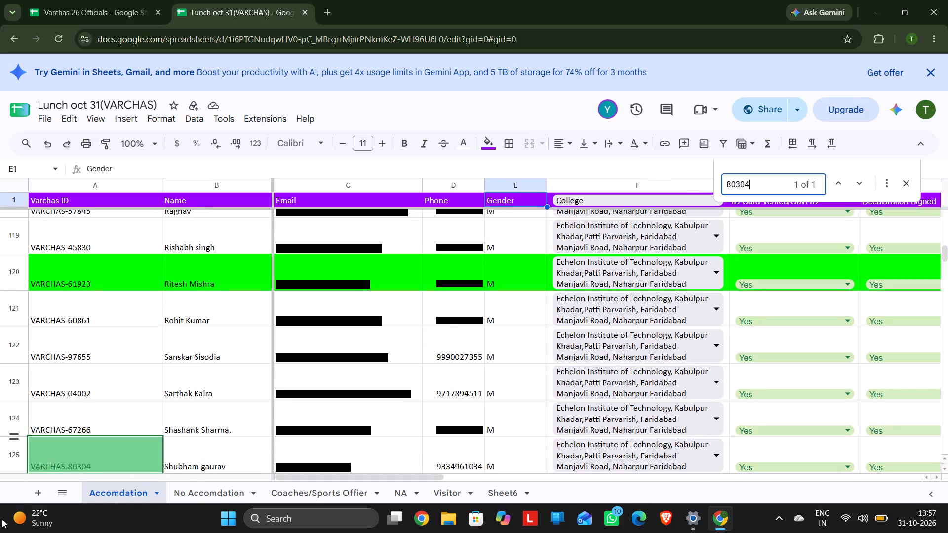
left_click(19, 466)
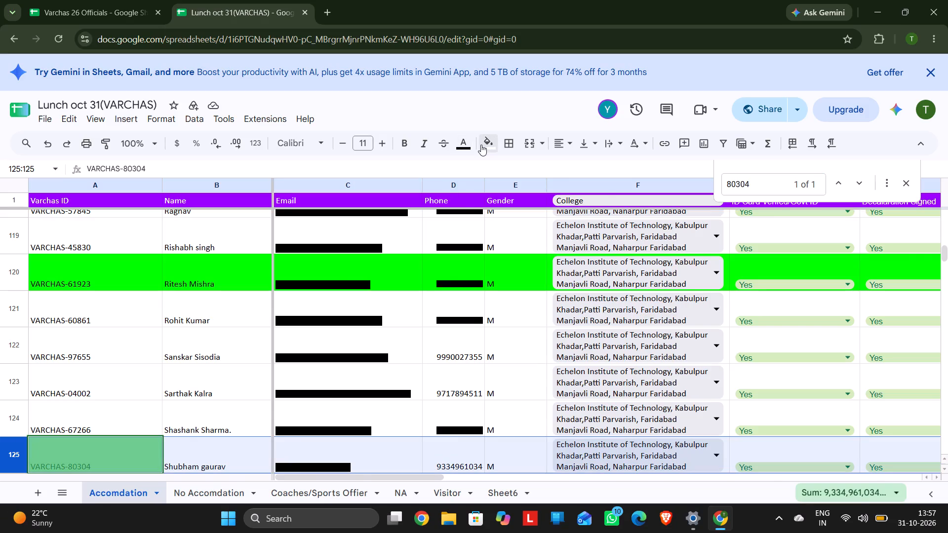
left_click(481, 145)
left_click(548, 199)
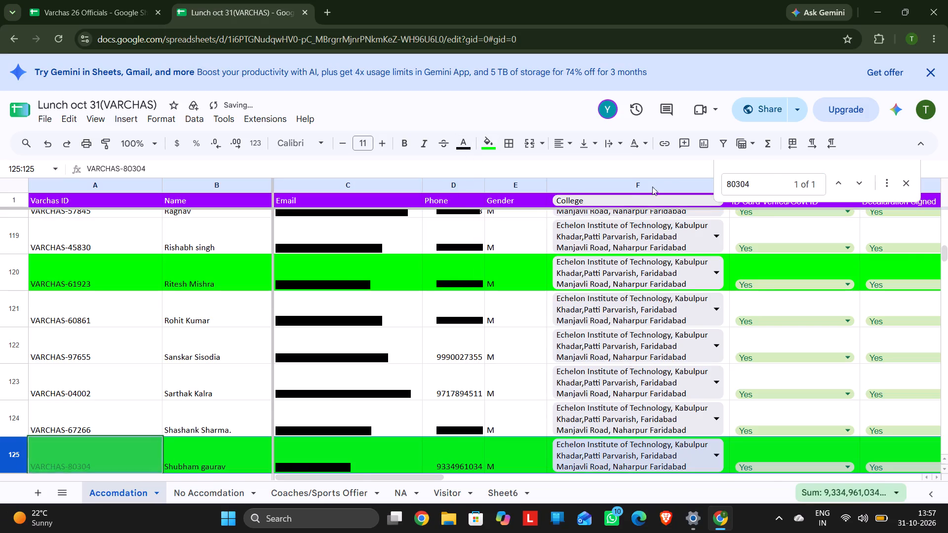
double_click(766, 182)
key("BackSpace")
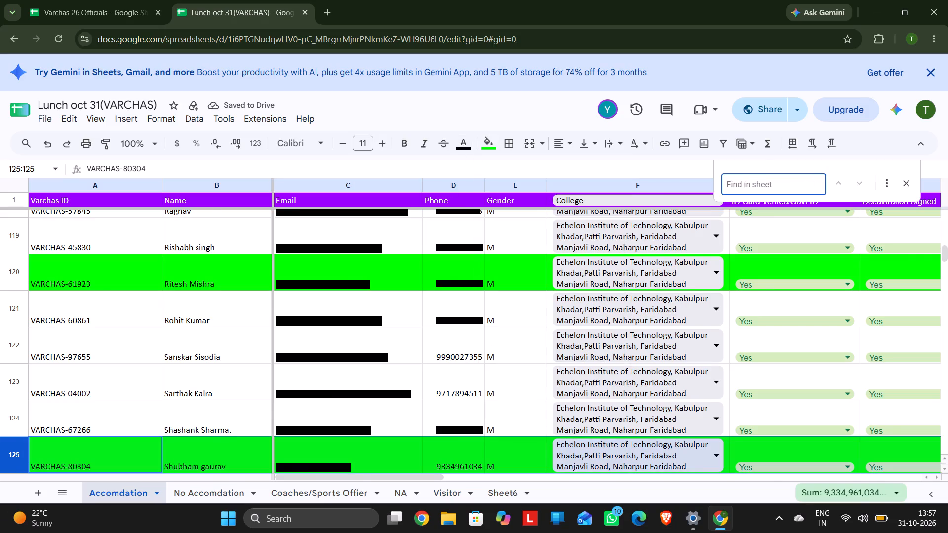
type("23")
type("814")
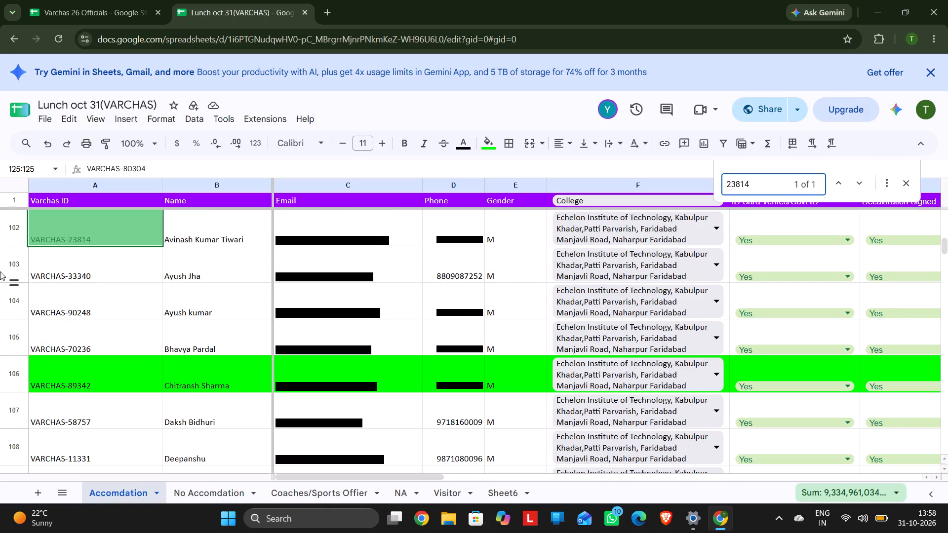
left_click(7, 241)
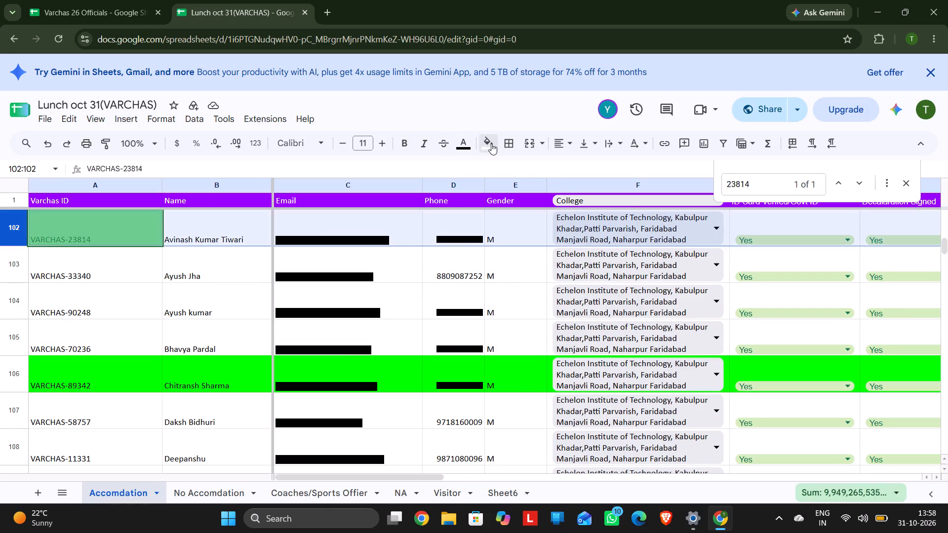
left_click(491, 144)
left_click(549, 197)
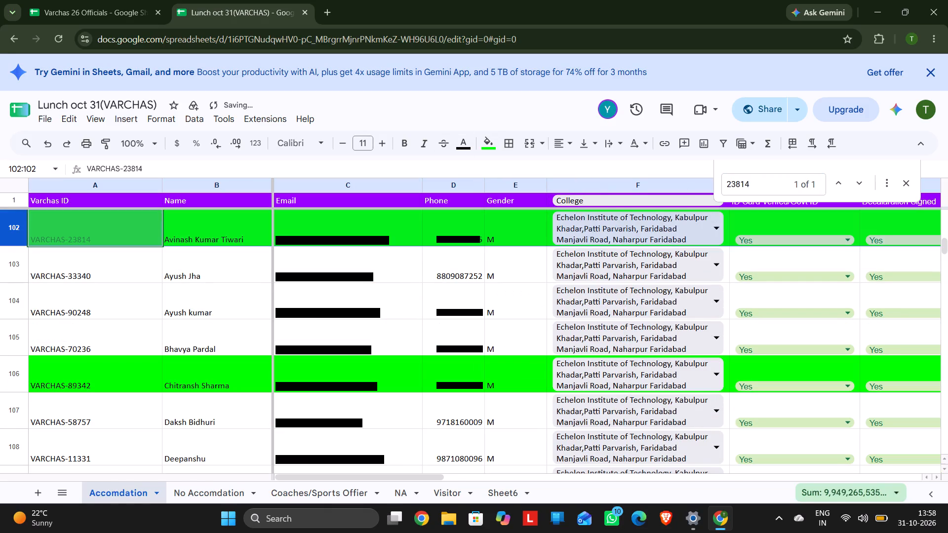
double_click(747, 184)
key("BackSpace")
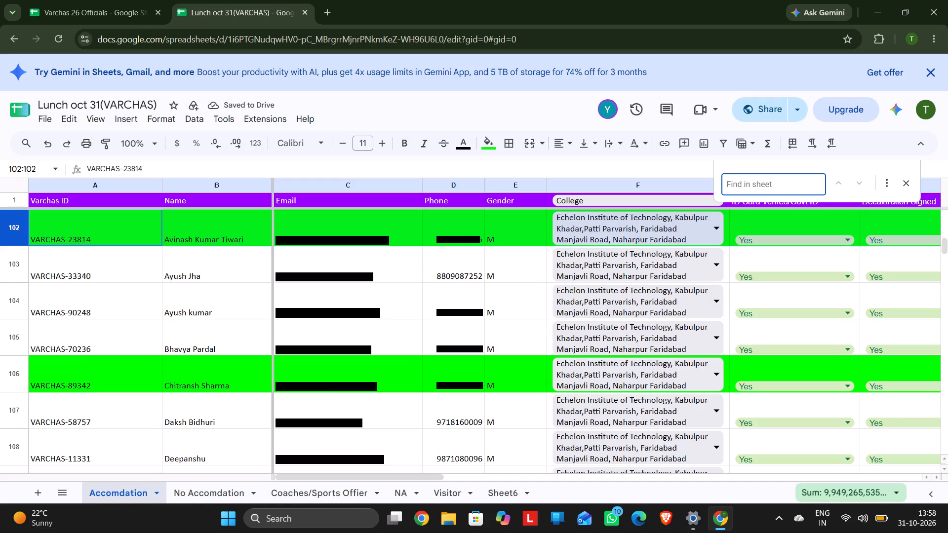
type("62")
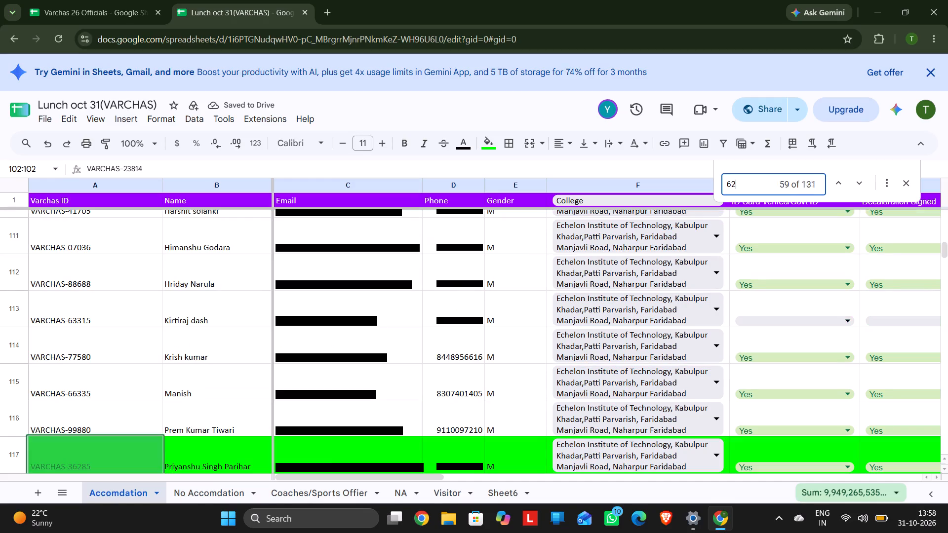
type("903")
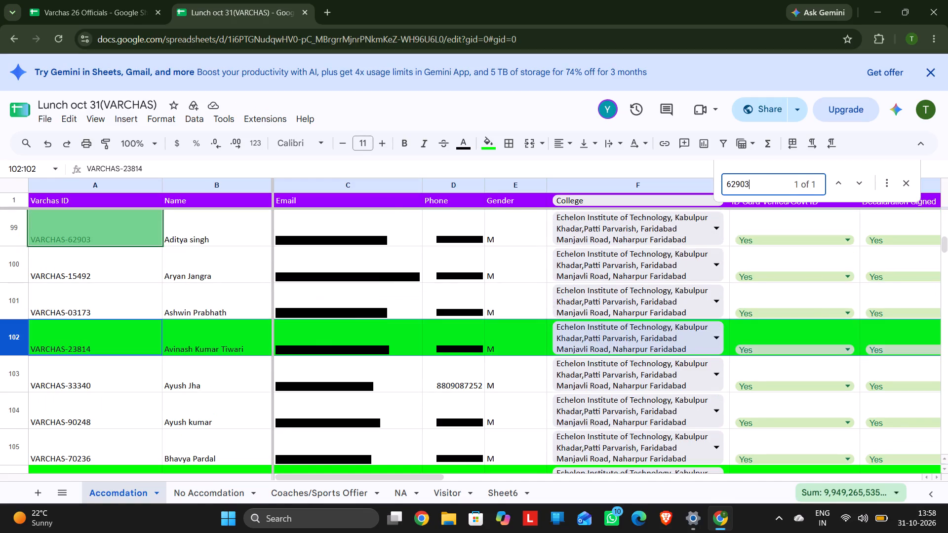
left_click(15, 227)
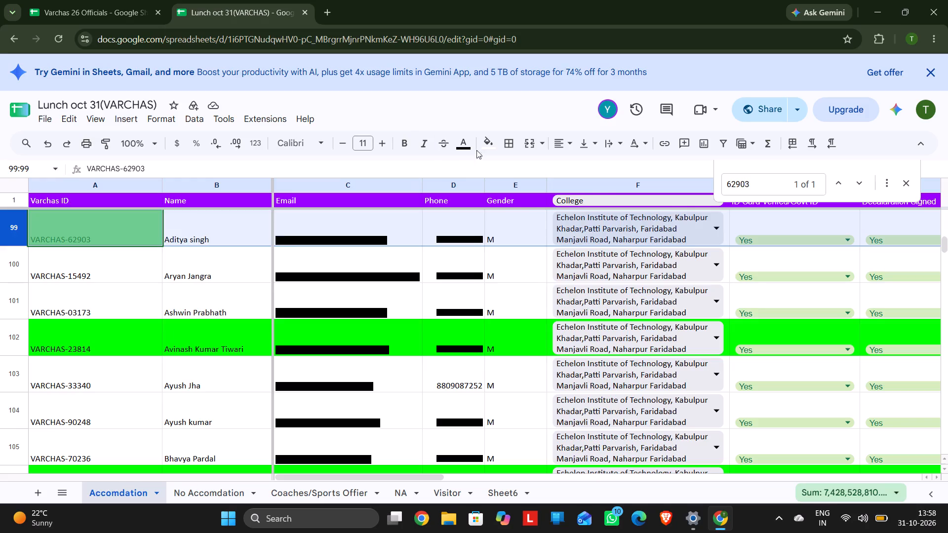
left_click(488, 148)
left_click(547, 202)
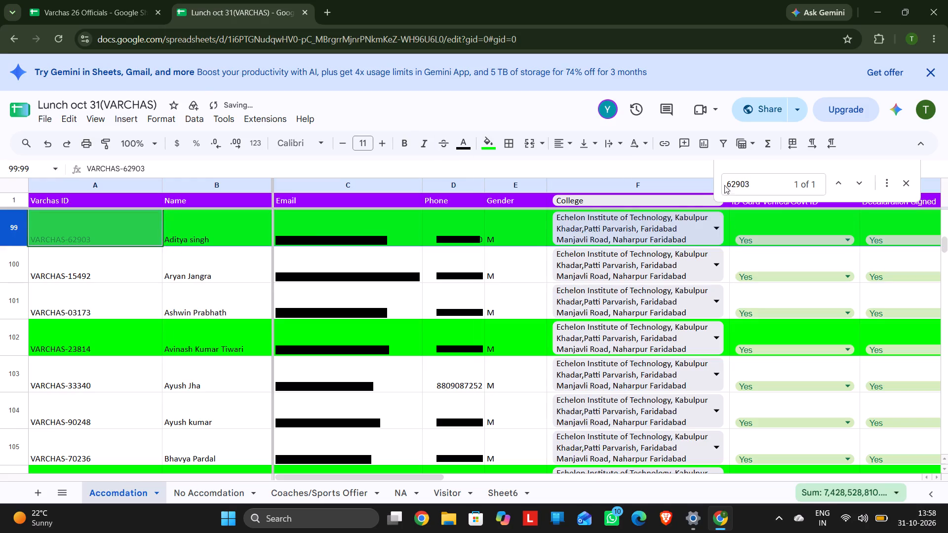
double_click(738, 184)
key("BackSpace")
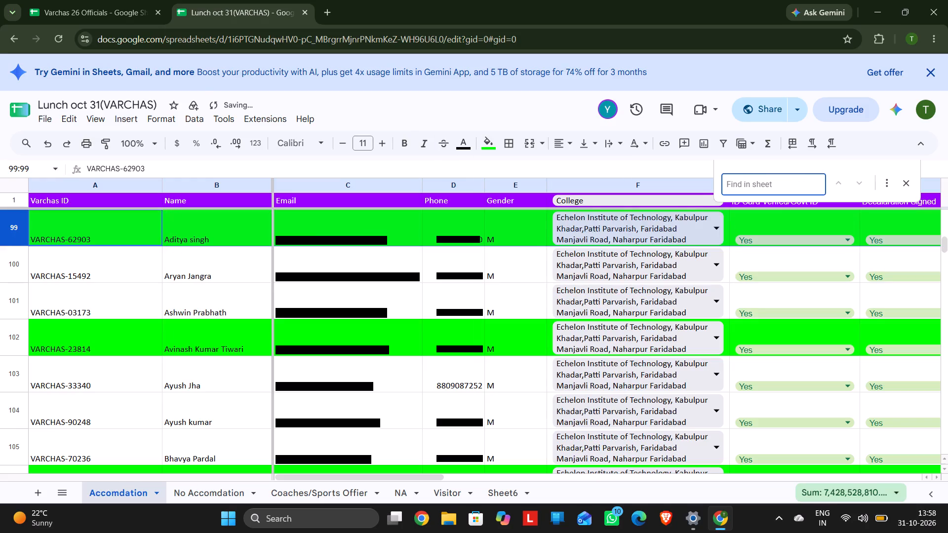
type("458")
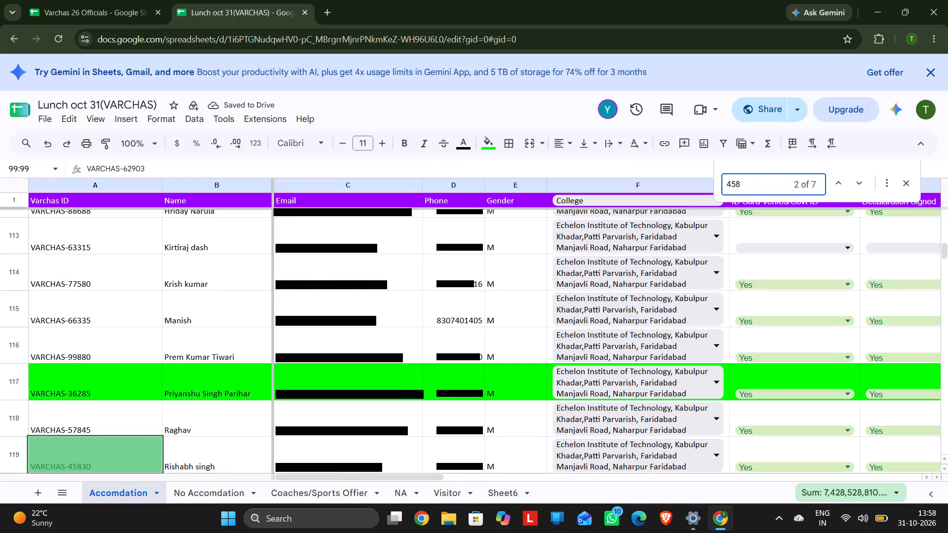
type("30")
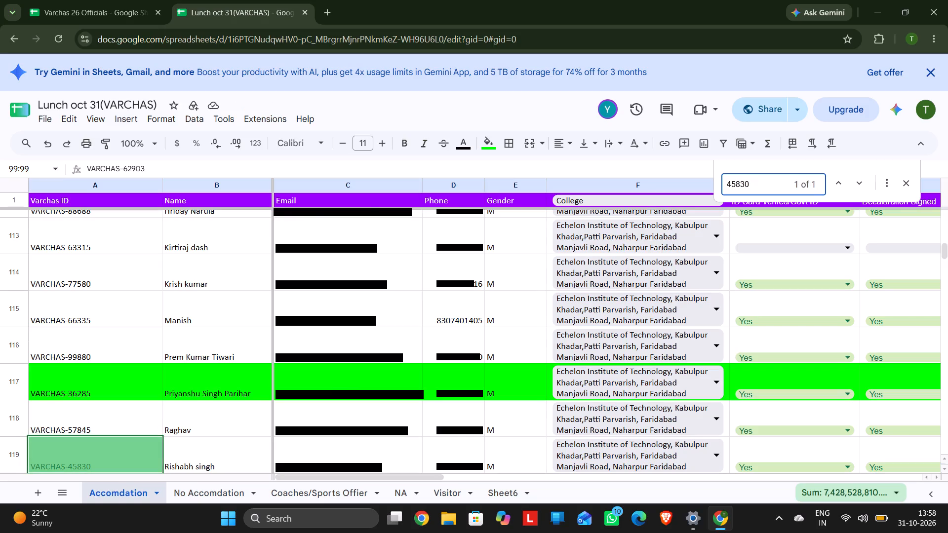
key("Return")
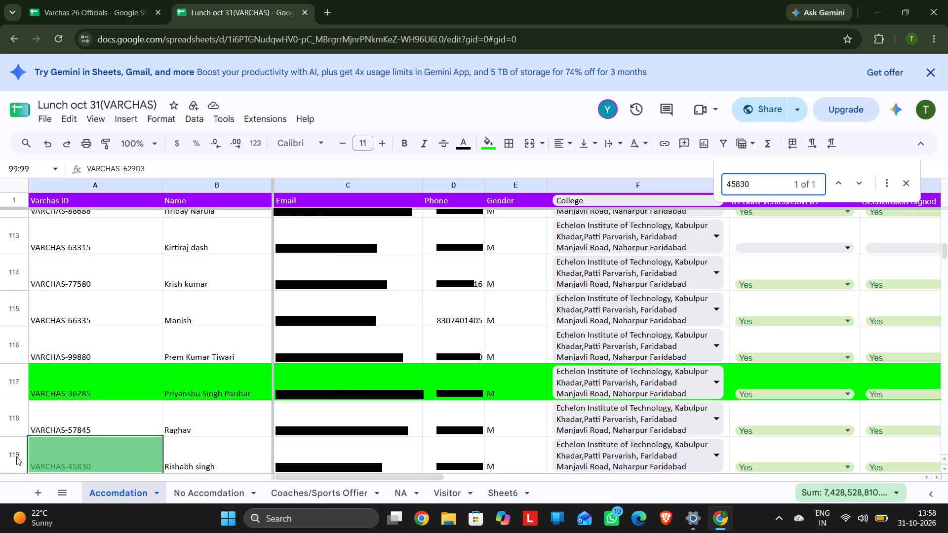
left_click(16, 457)
left_click(491, 146)
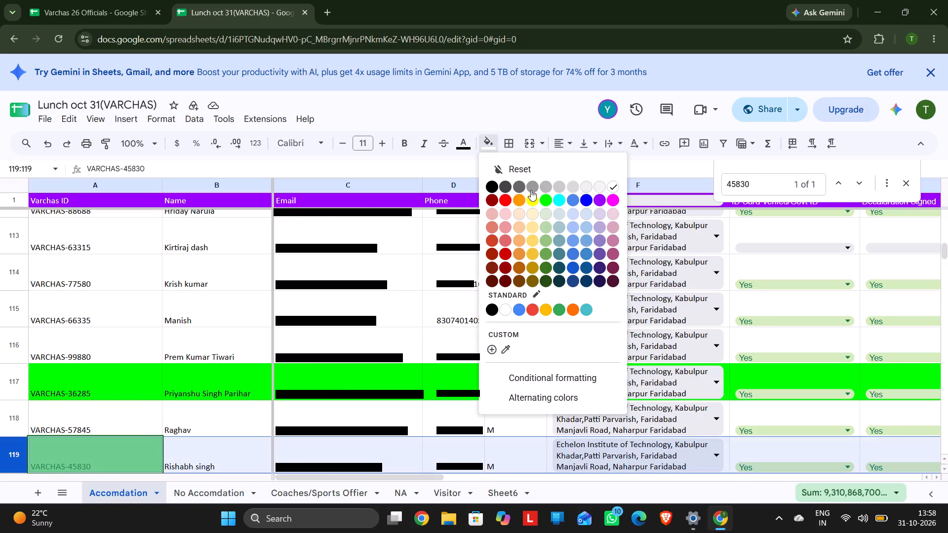
left_click(547, 196)
left_click(750, 178)
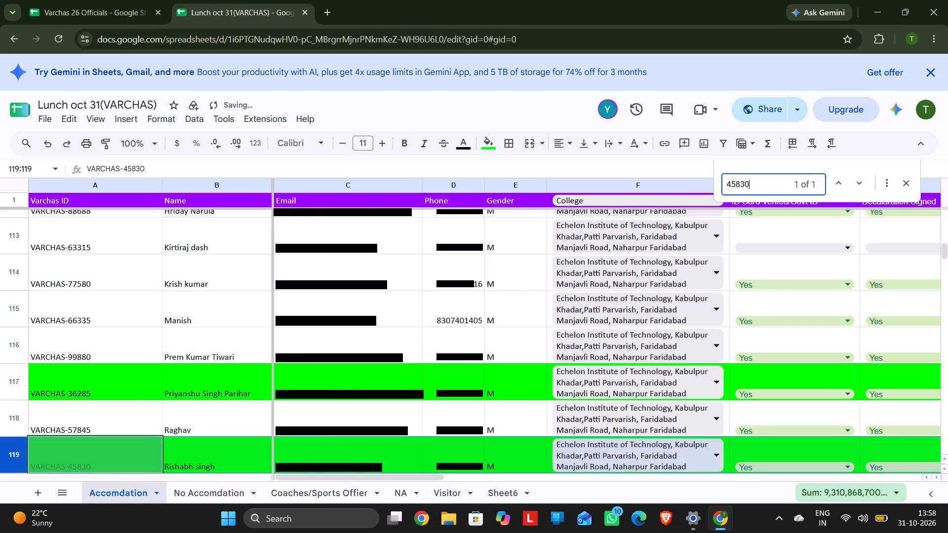
double_click(750, 178)
key("BackSpace")
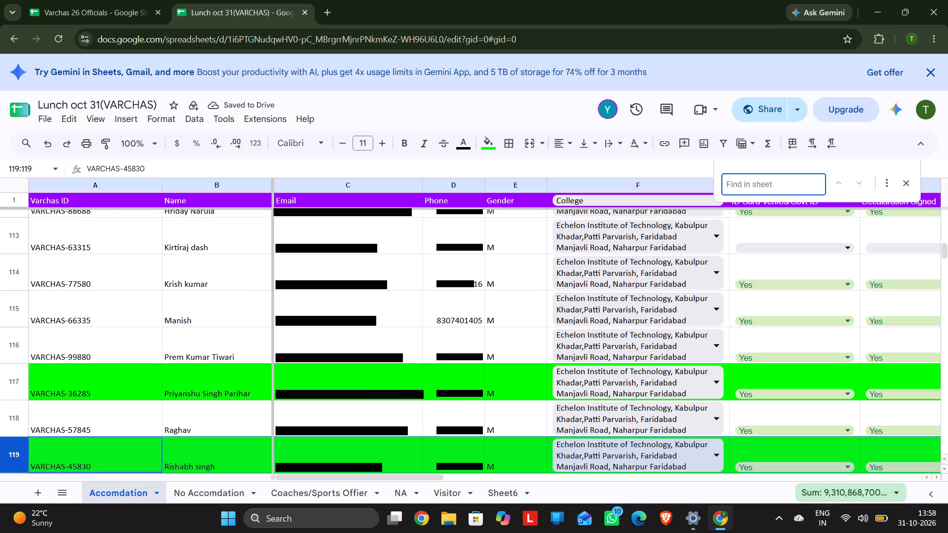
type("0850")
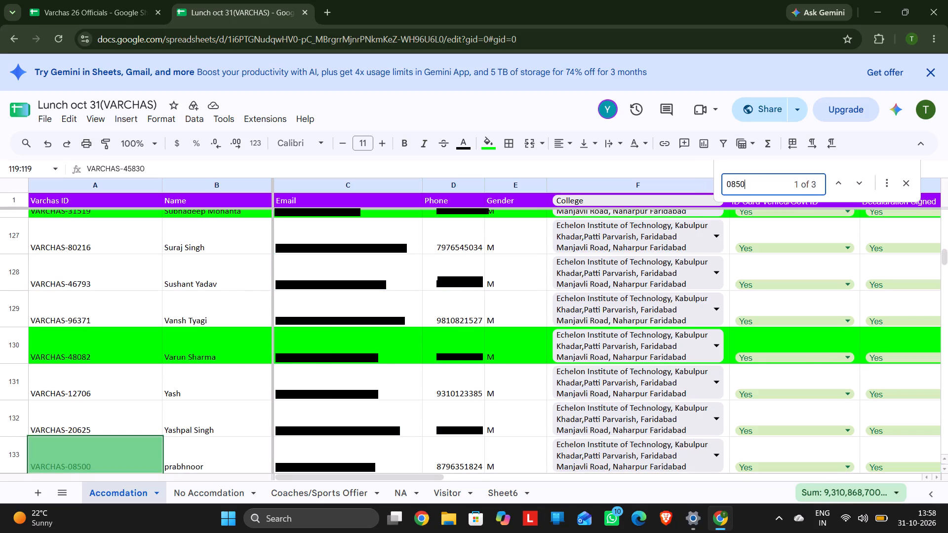
left_click(2, 453)
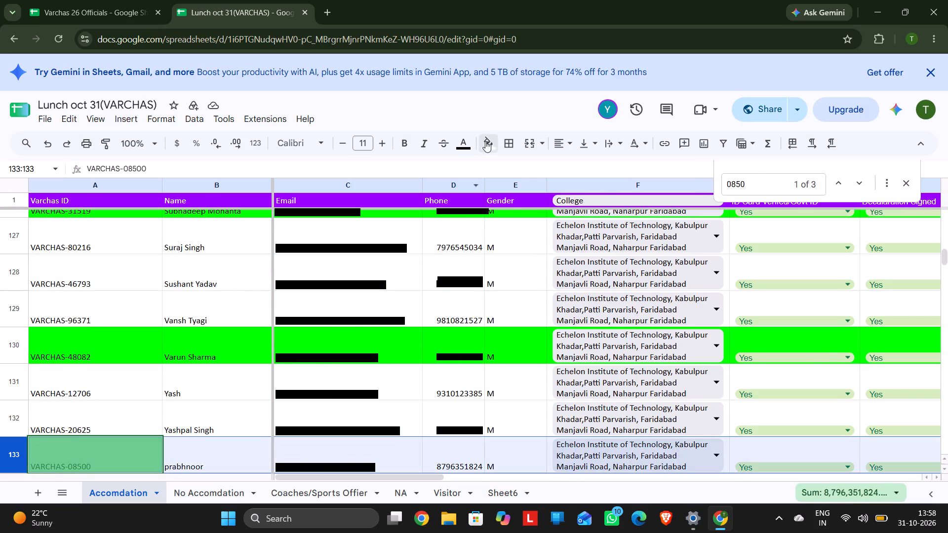
left_click(487, 140)
left_click(546, 196)
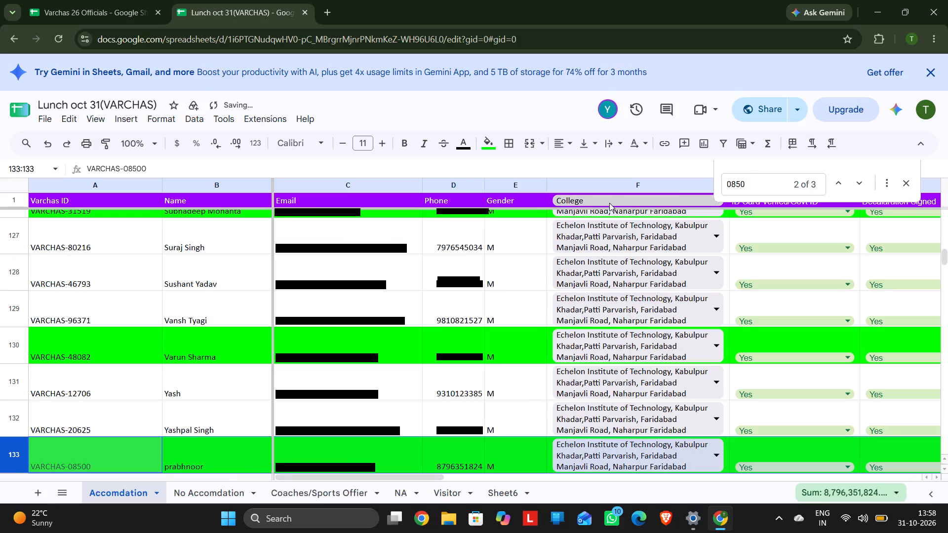
double_click(742, 187)
key("BackSpace")
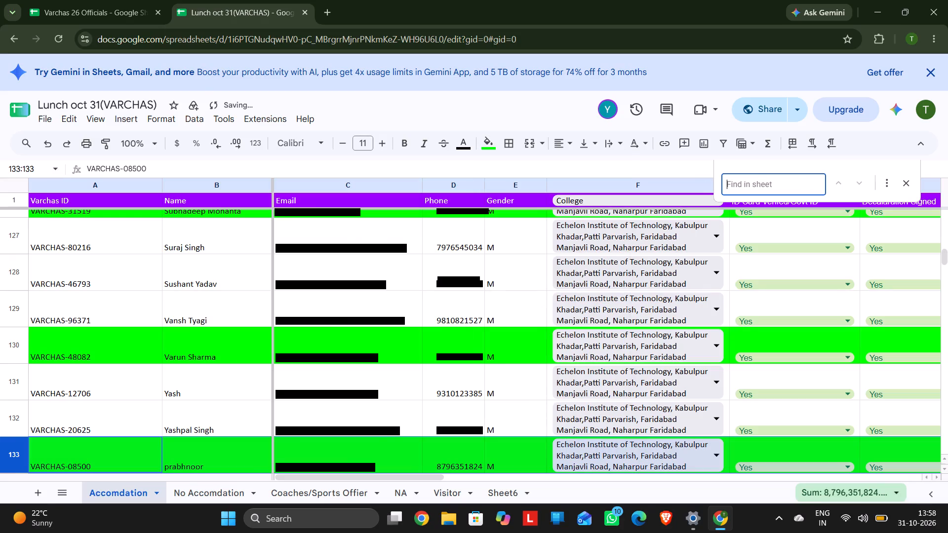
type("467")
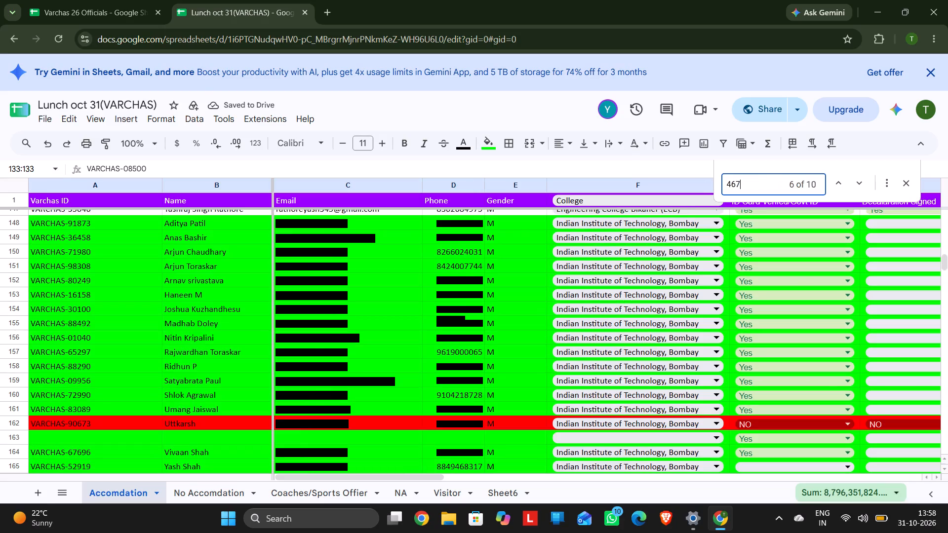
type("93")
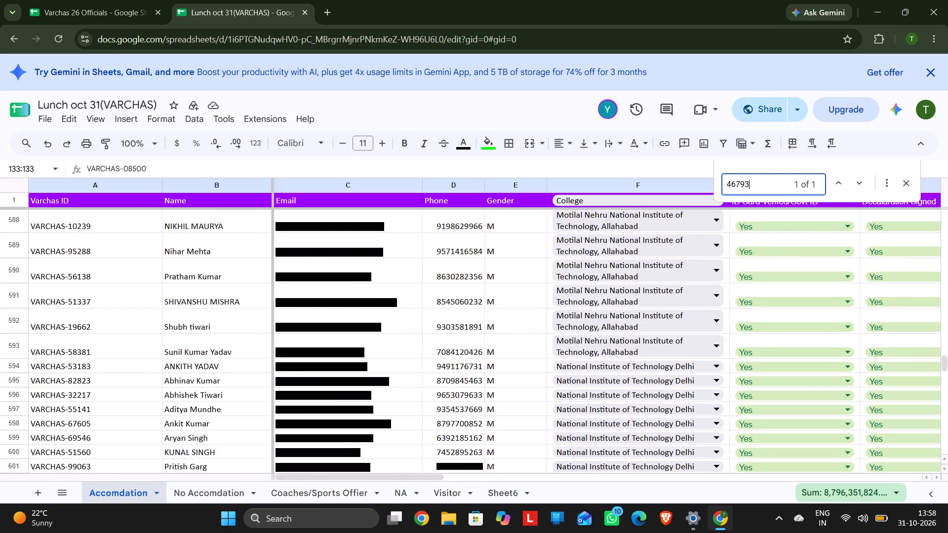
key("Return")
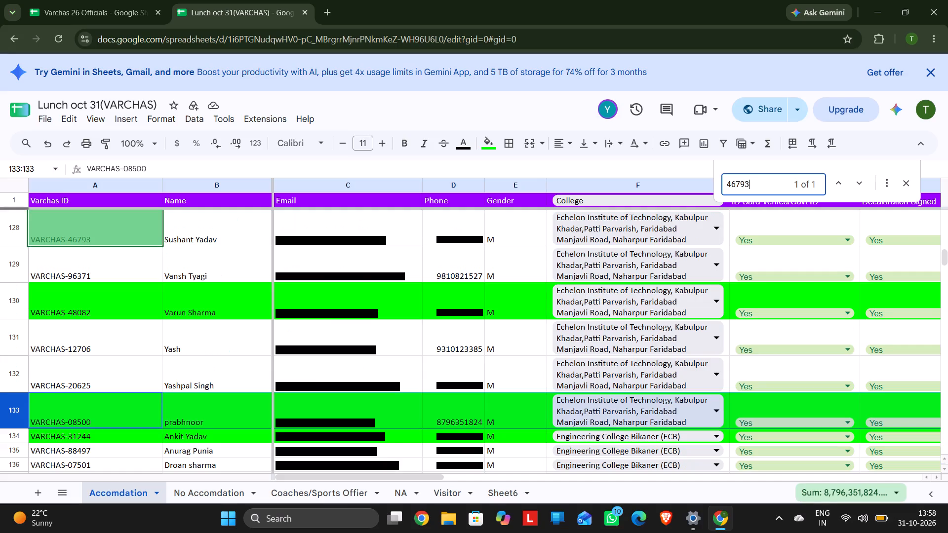
left_click(18, 234)
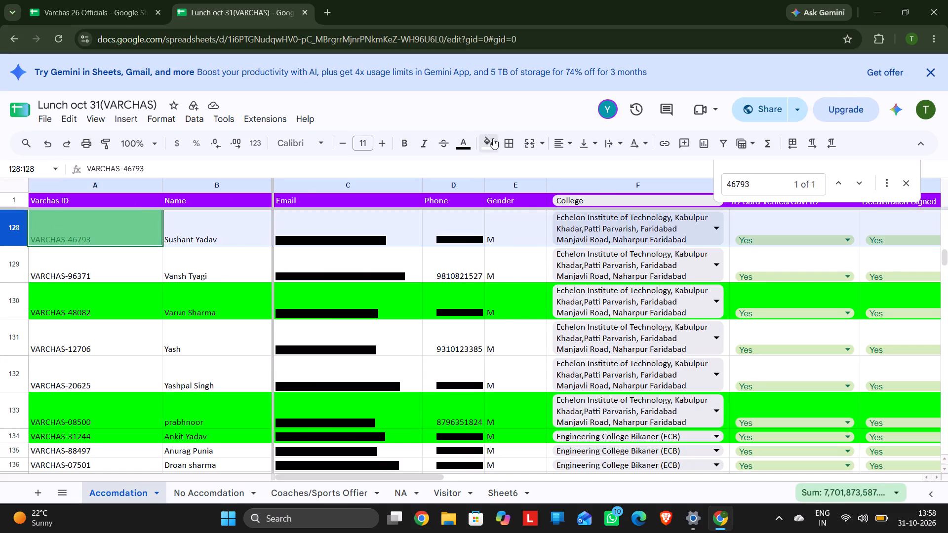
left_click_drag(493, 138, 545, 196)
left_click(545, 196)
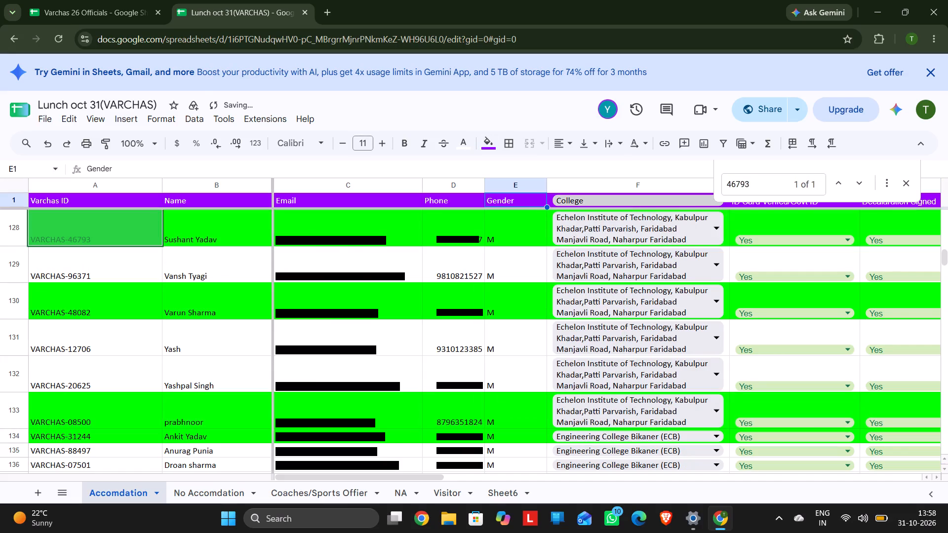
double_click(748, 188)
key("BackSpace")
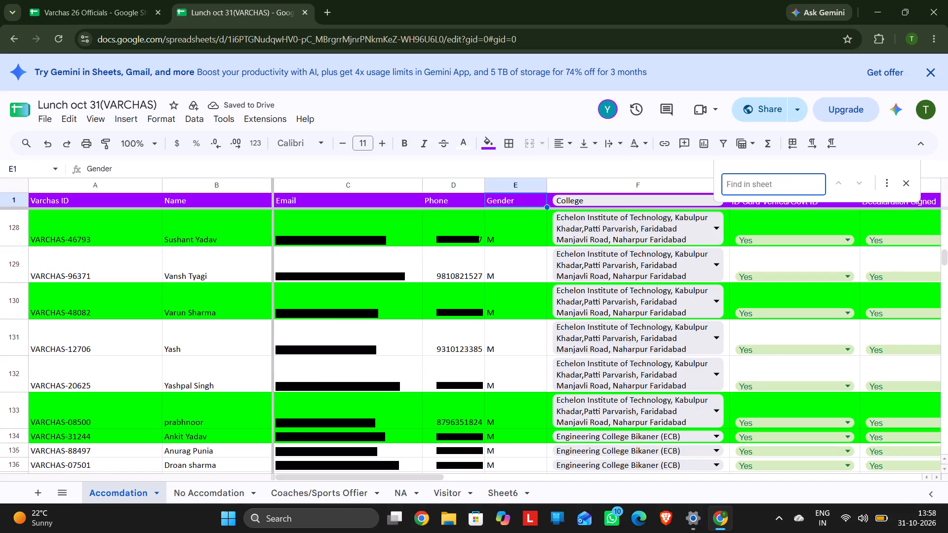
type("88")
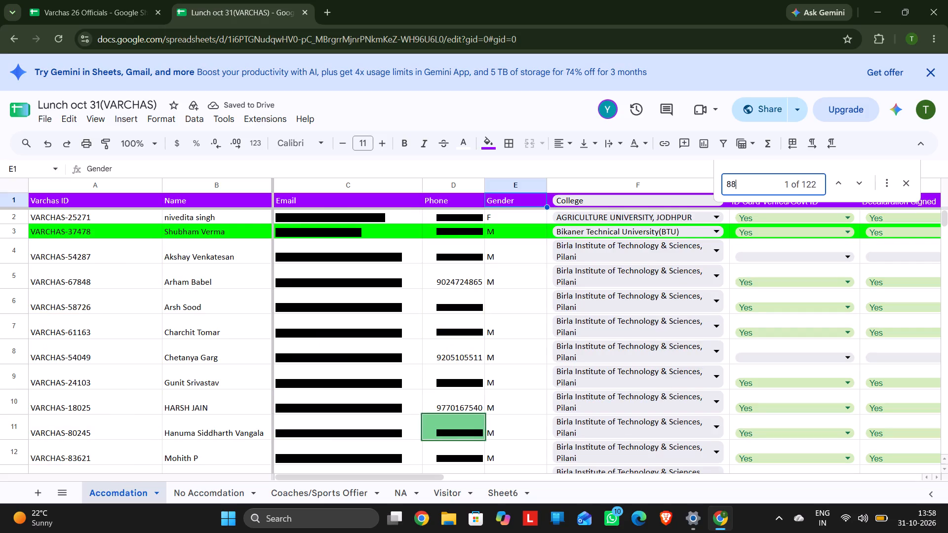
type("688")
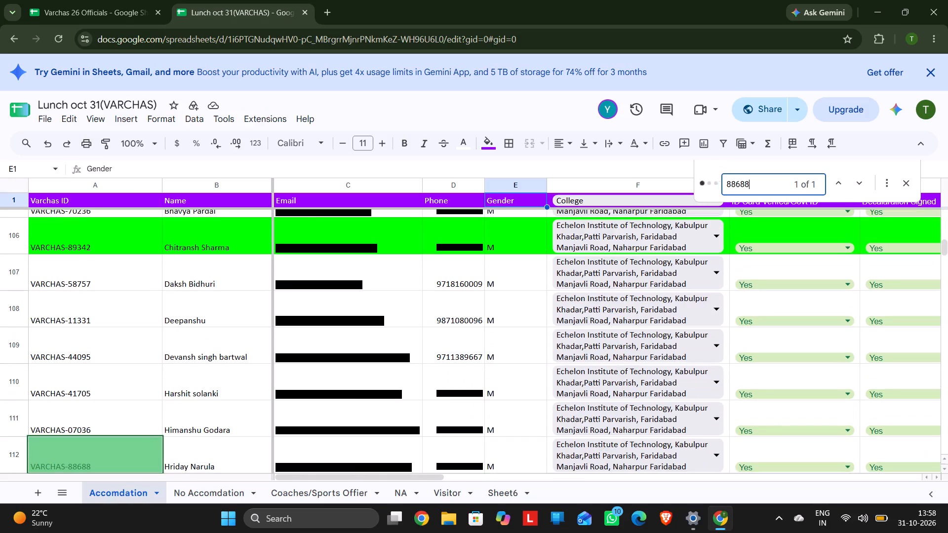
left_click(19, 449)
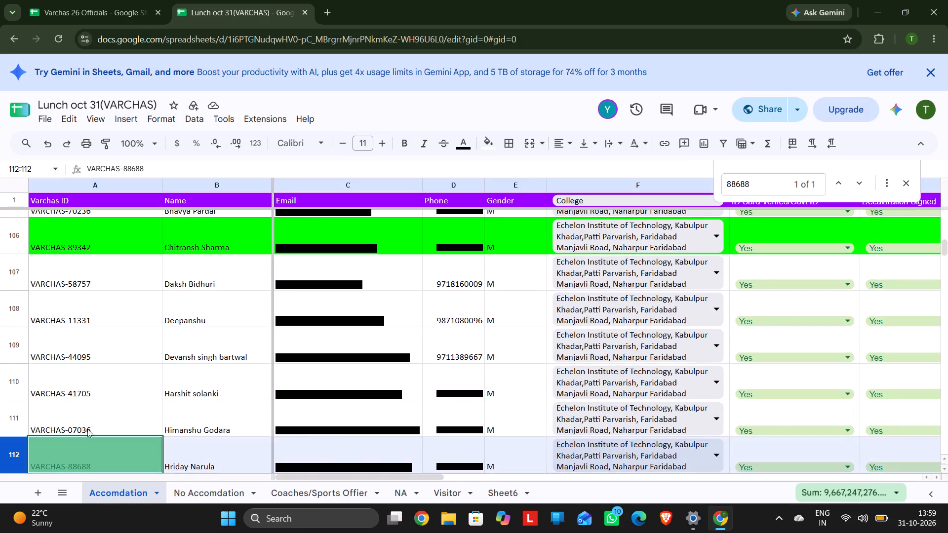
left_click_drag(491, 148, 553, 203)
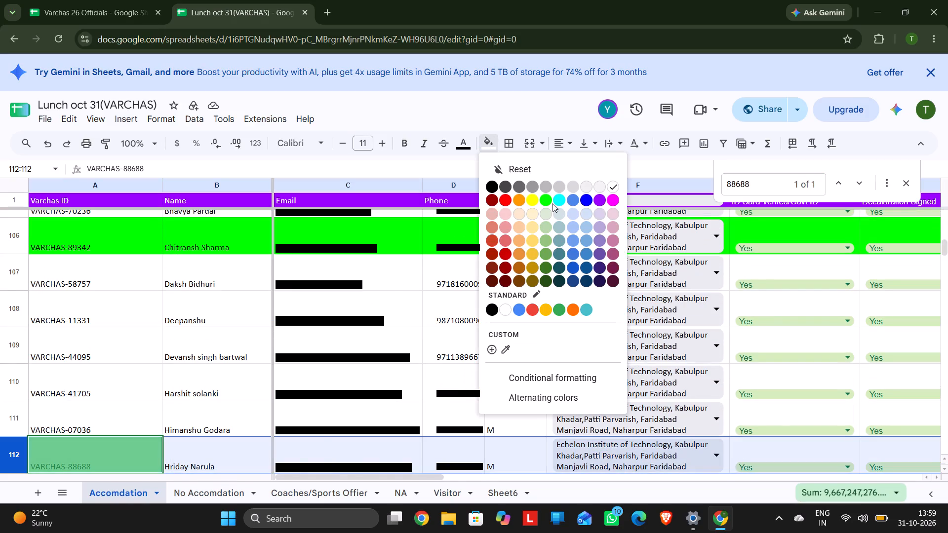
left_click_drag(553, 203, 548, 202)
left_click(548, 202)
double_click(759, 182)
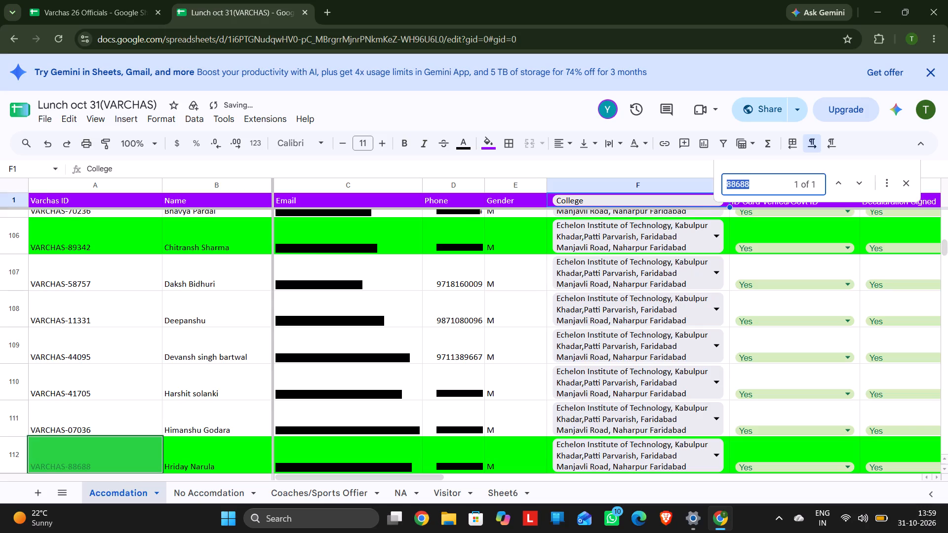
key("BackSpace")
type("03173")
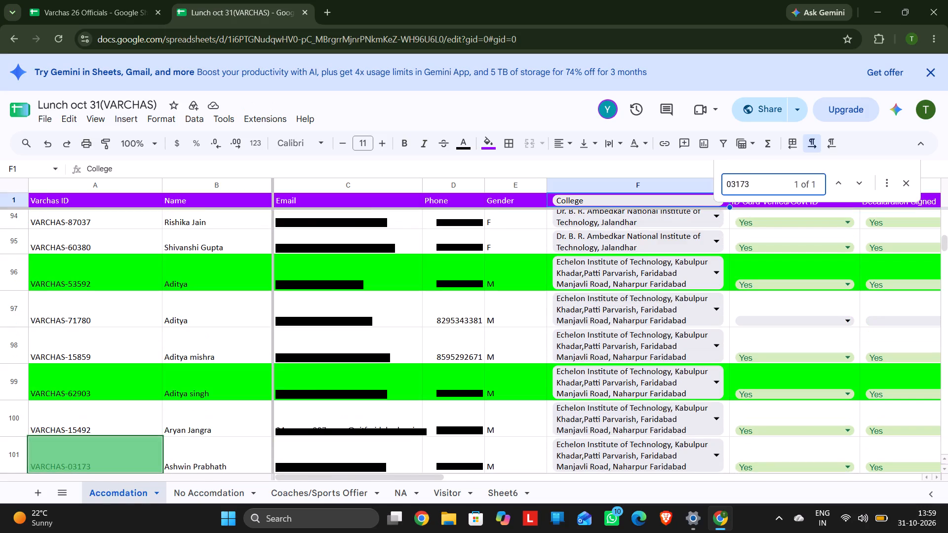
left_click(6, 450)
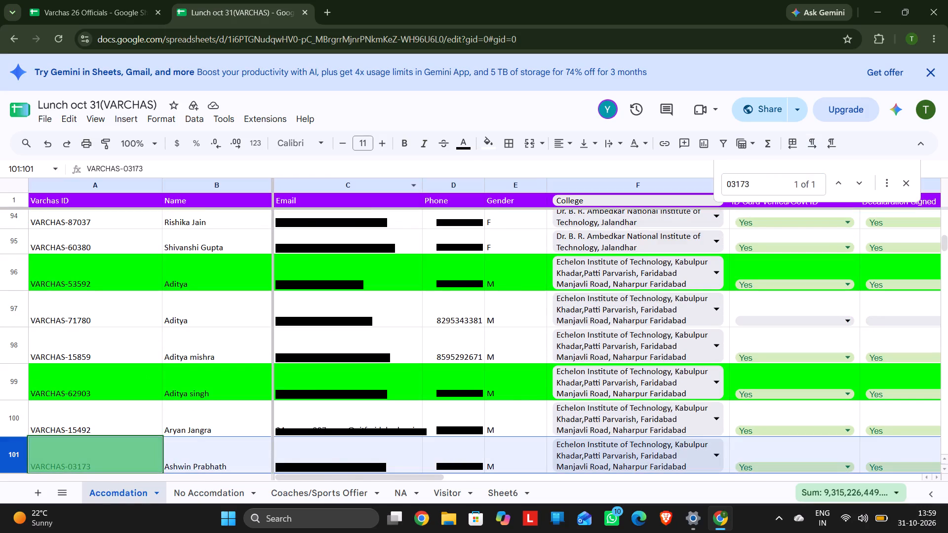
left_click(491, 151)
left_click(545, 202)
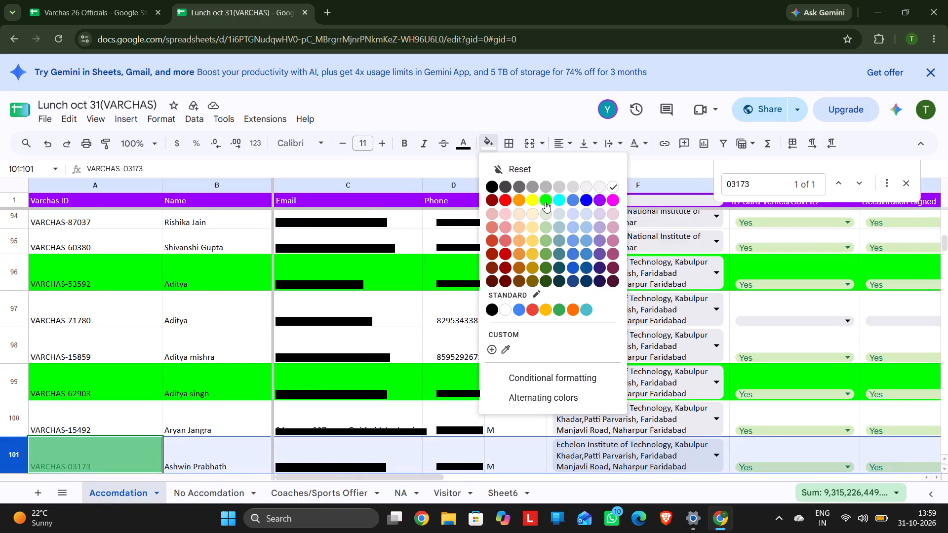
double_click(748, 183)
key("BackSpace")
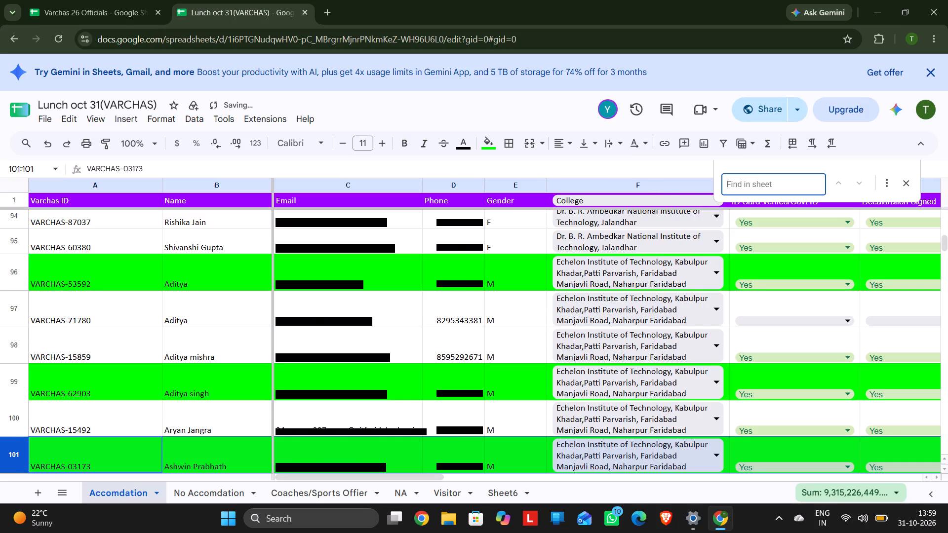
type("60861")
left_click(16, 452)
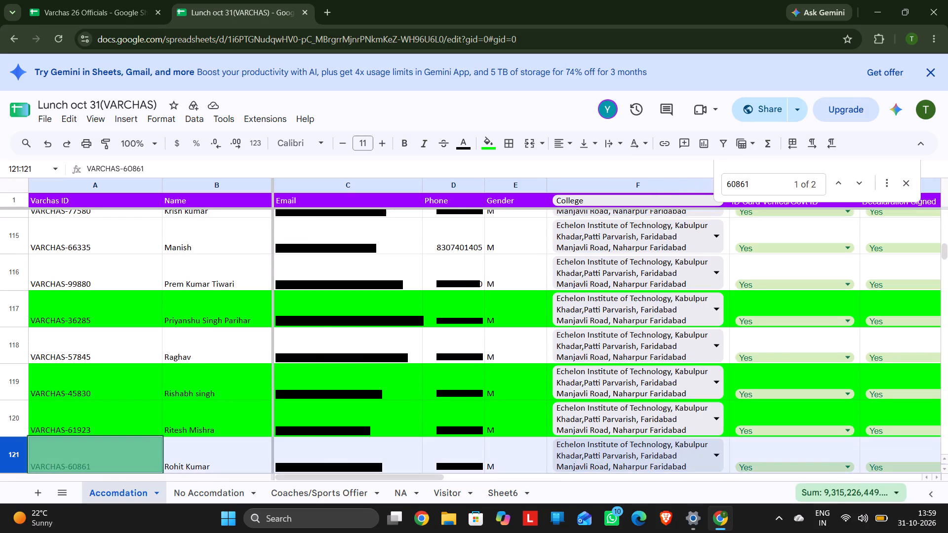
left_click(487, 142)
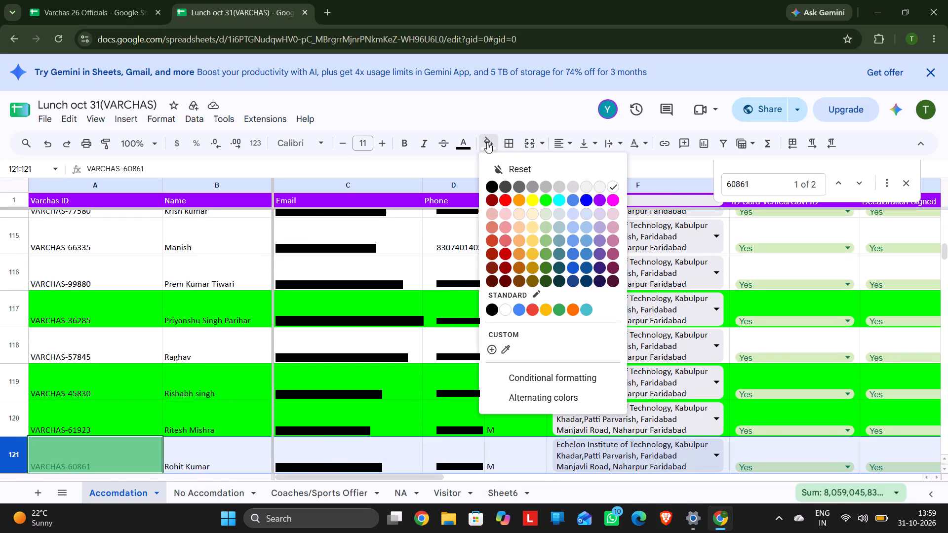
left_click(545, 193)
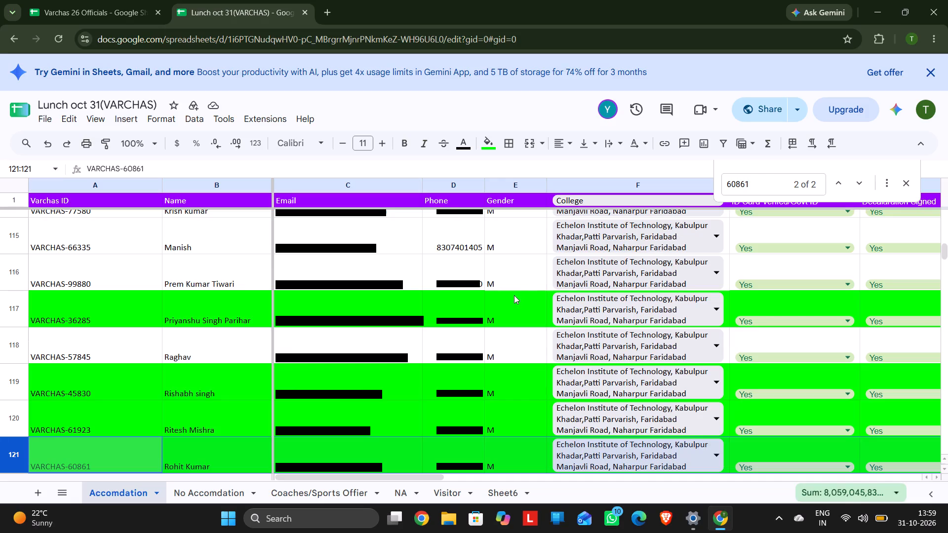
double_click(766, 185)
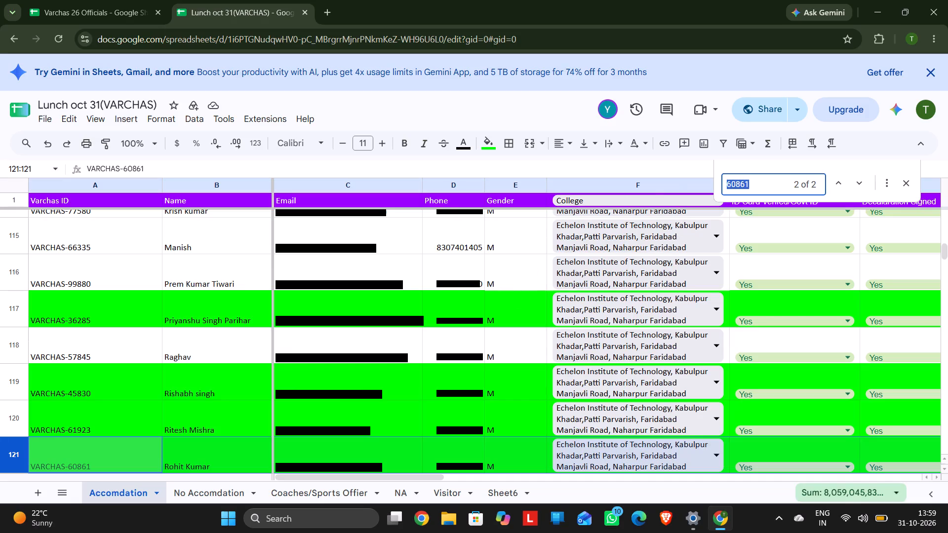
key("BackSpace")
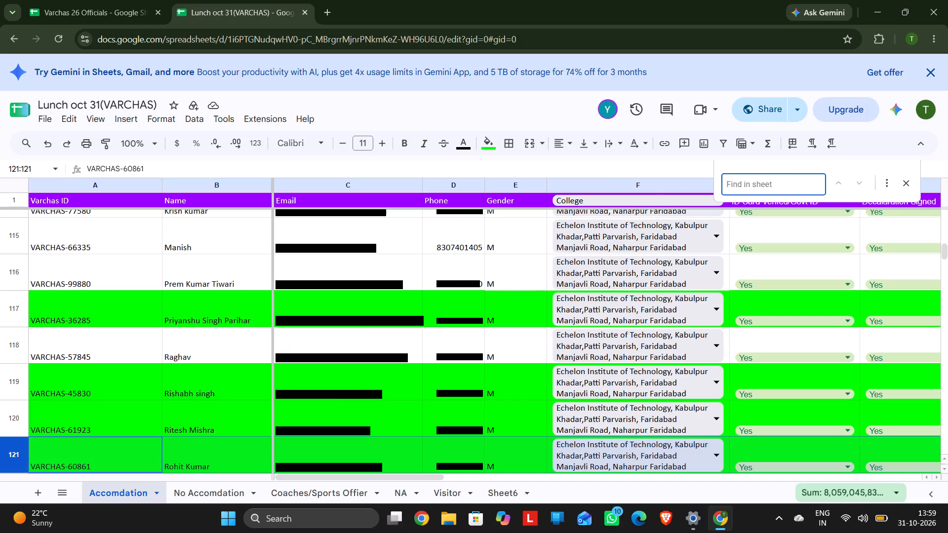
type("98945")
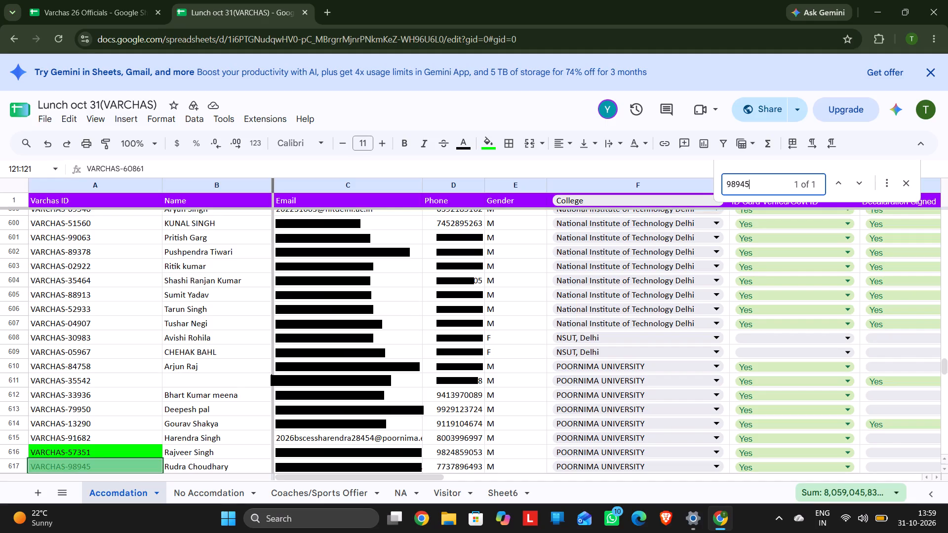
double_click(17, 463)
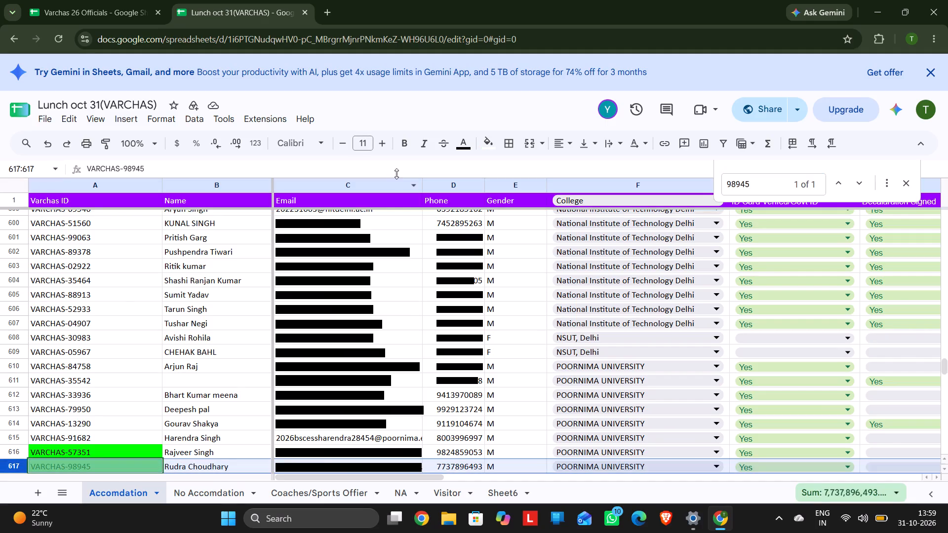
left_click(491, 142)
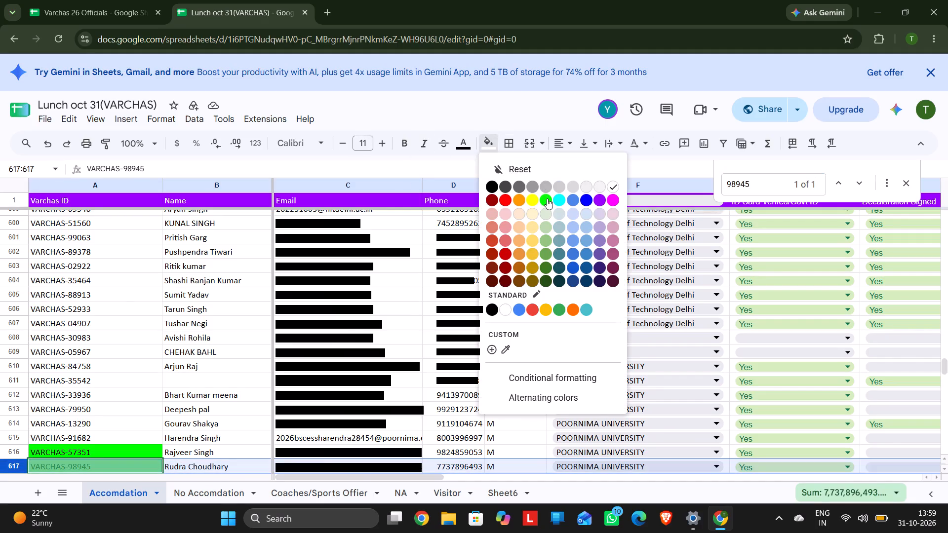
left_click(547, 198)
left_click(750, 175)
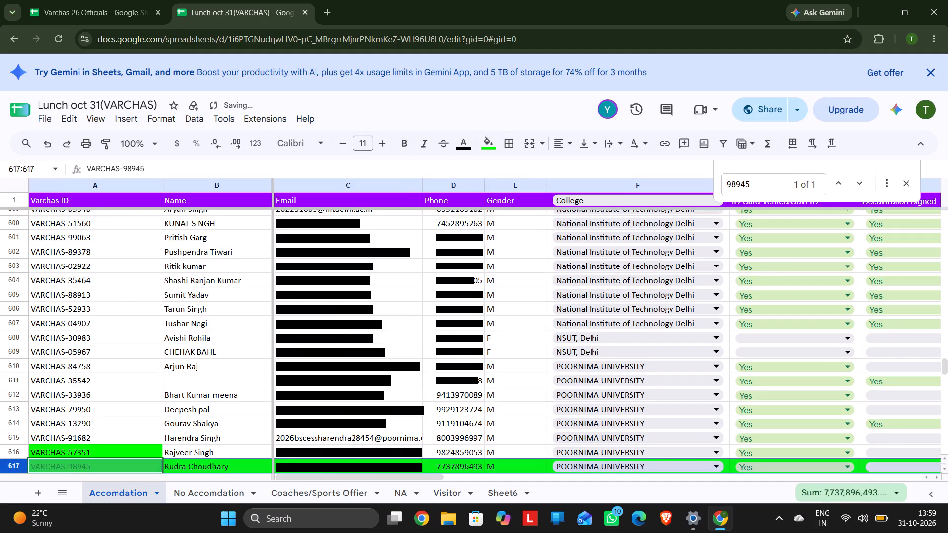
double_click(751, 179)
key("BackSpace")
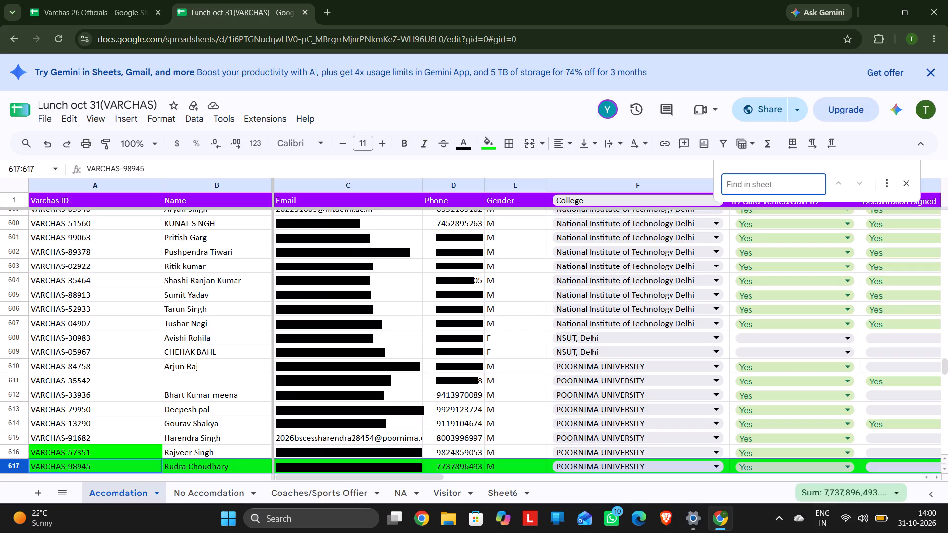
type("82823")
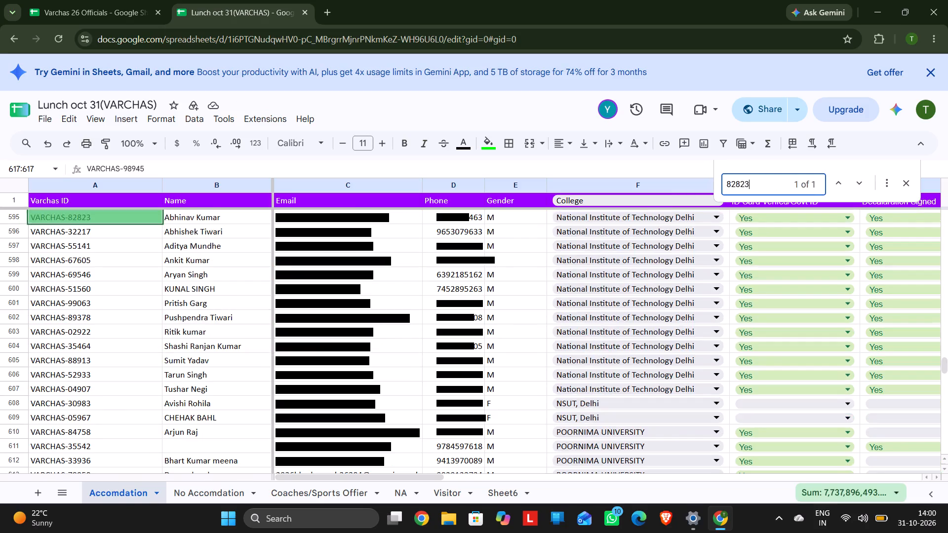
left_click(19, 216)
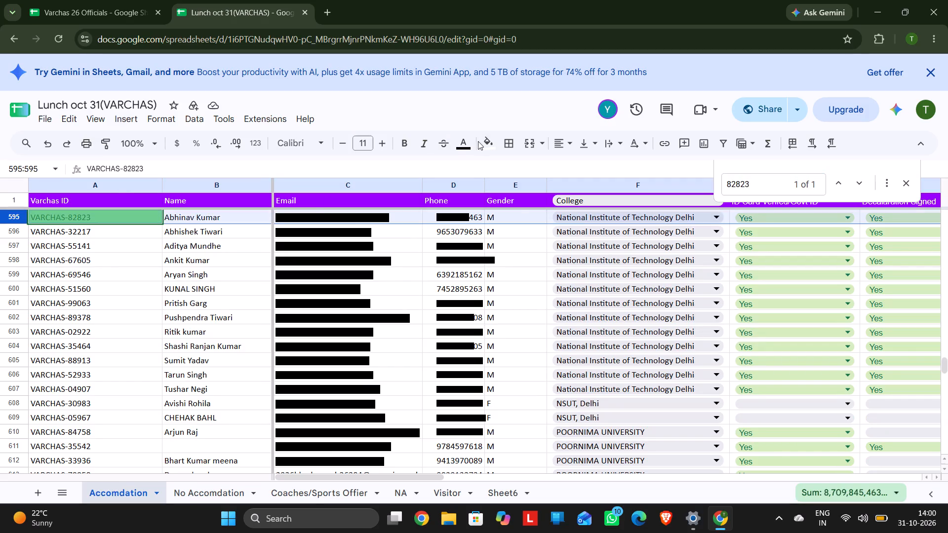
left_click(479, 141)
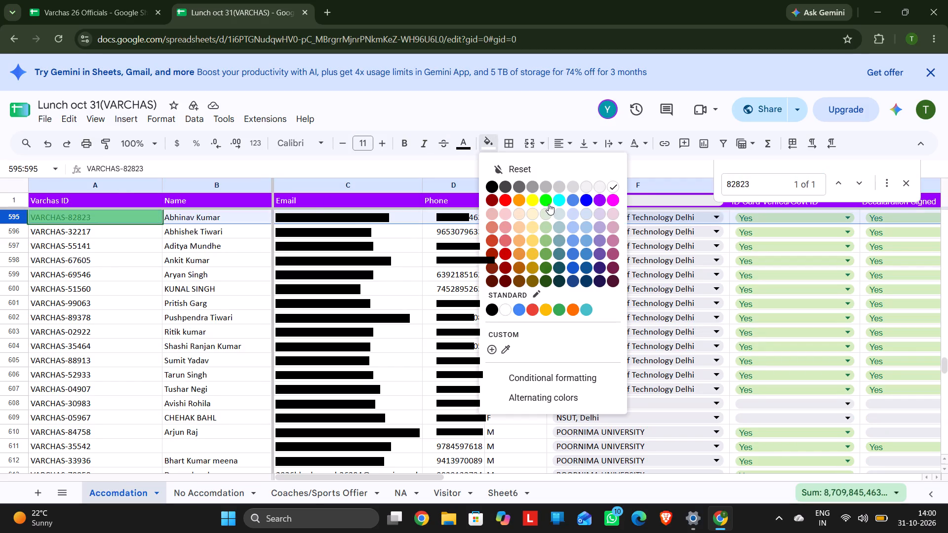
left_click(549, 204)
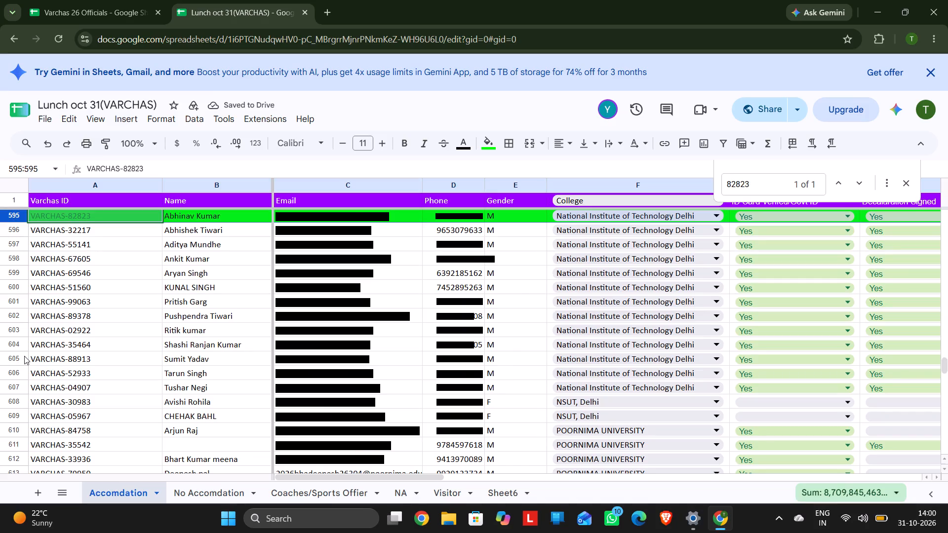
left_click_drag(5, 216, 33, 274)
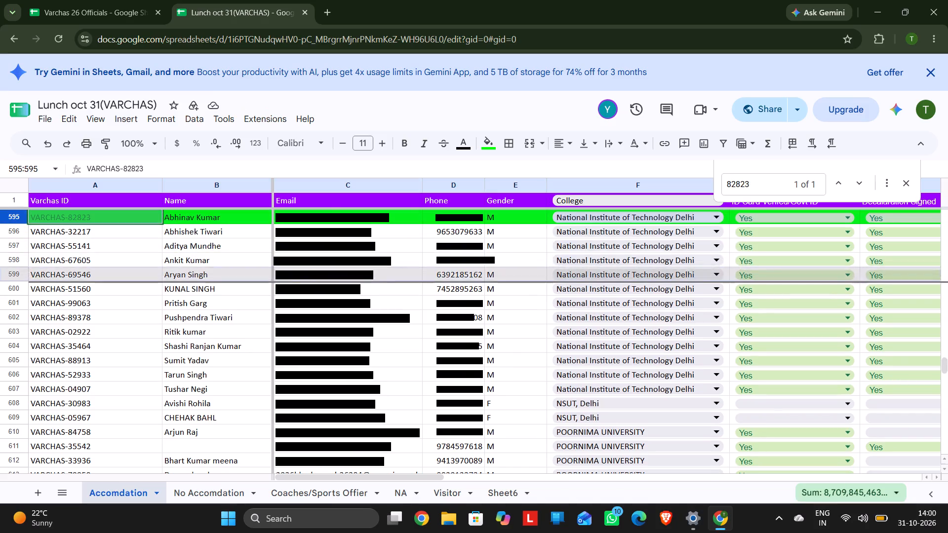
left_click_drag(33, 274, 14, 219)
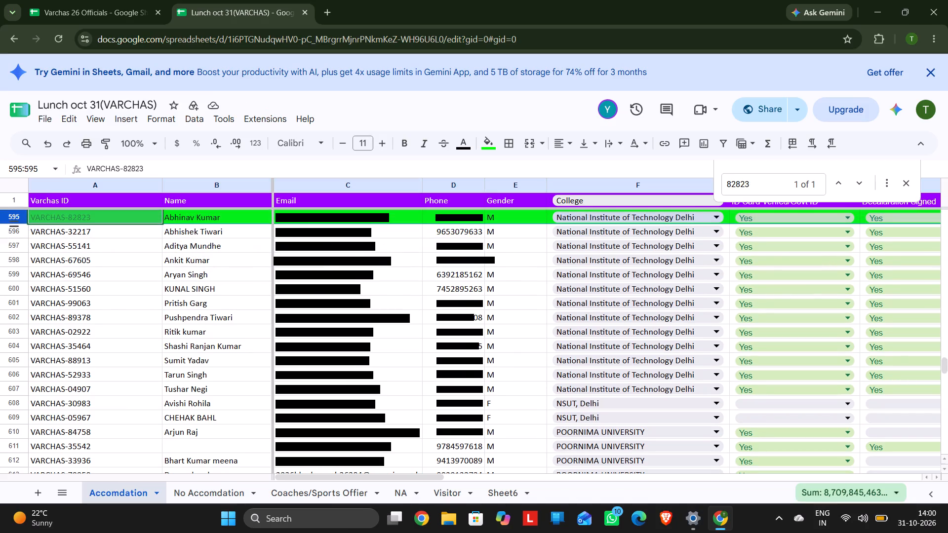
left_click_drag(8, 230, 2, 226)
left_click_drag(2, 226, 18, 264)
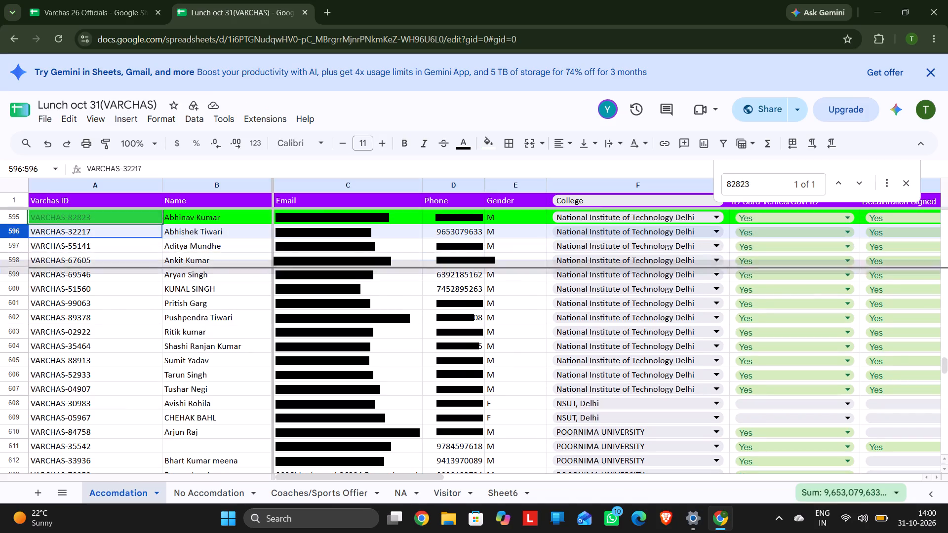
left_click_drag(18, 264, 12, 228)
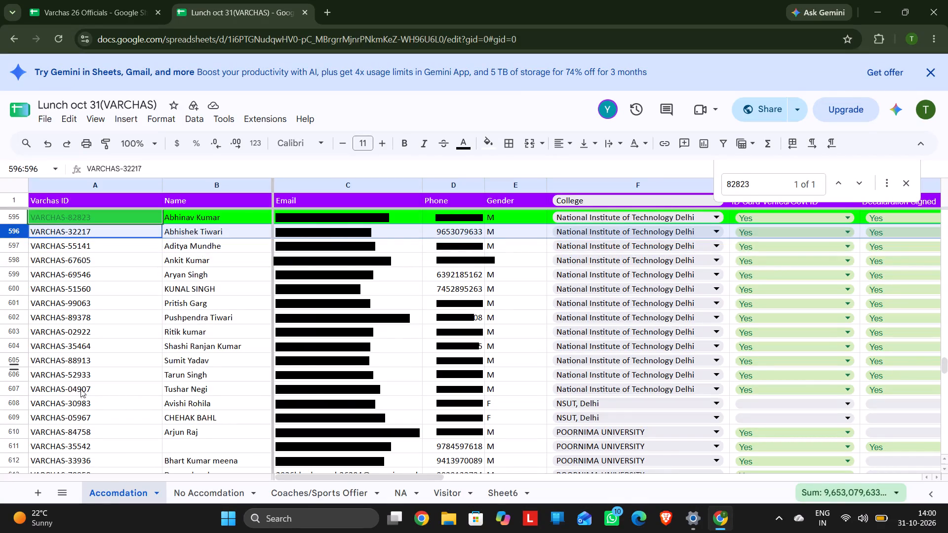
left_click_drag(17, 391, 10, 239)
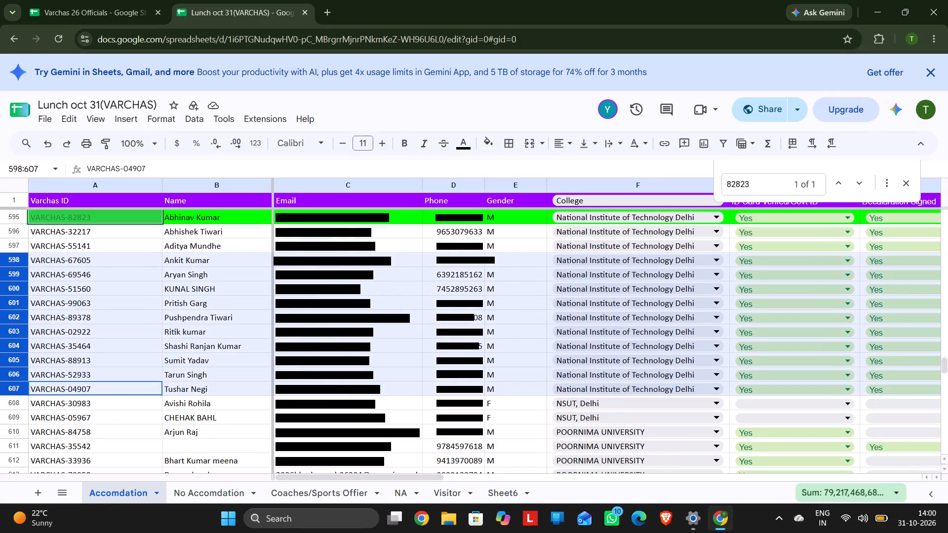
left_click_drag(10, 239, 11, 222)
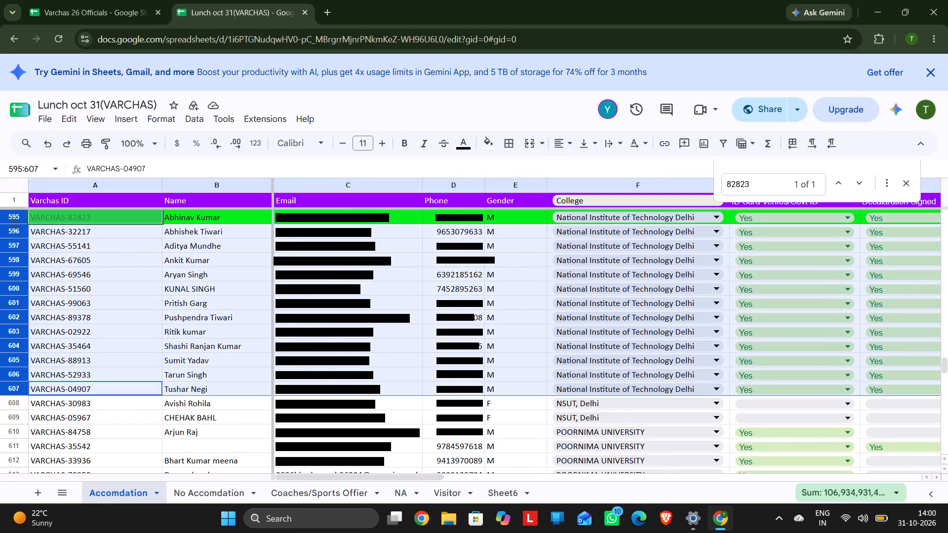
left_click(488, 147)
left_click(545, 196)
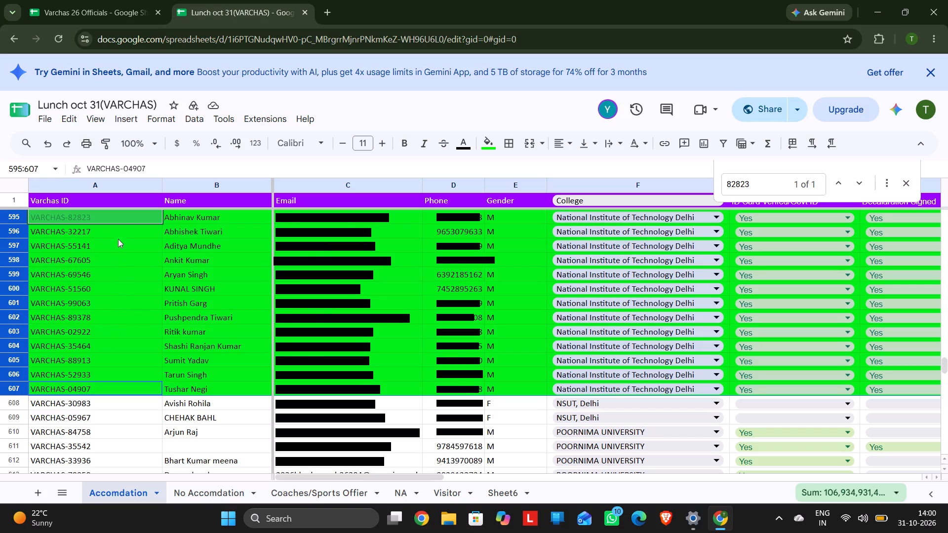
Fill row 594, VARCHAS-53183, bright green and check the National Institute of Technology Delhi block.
scroll(123, 294, "up", 1)
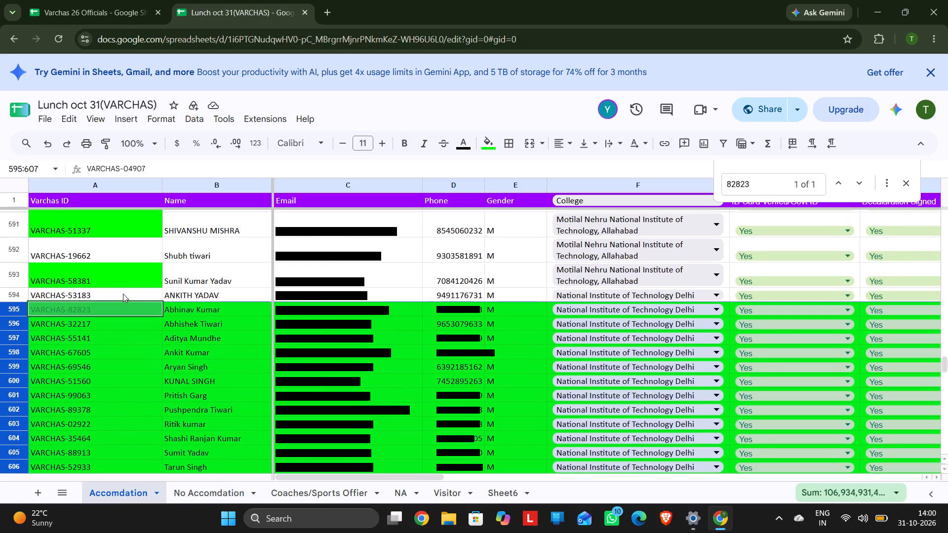
left_click(14, 294)
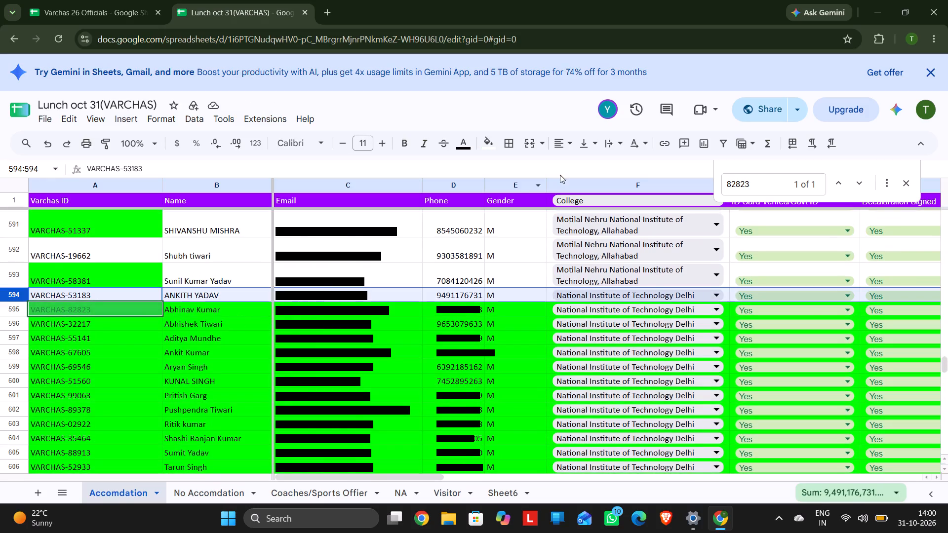
left_click_drag(489, 142, 548, 195)
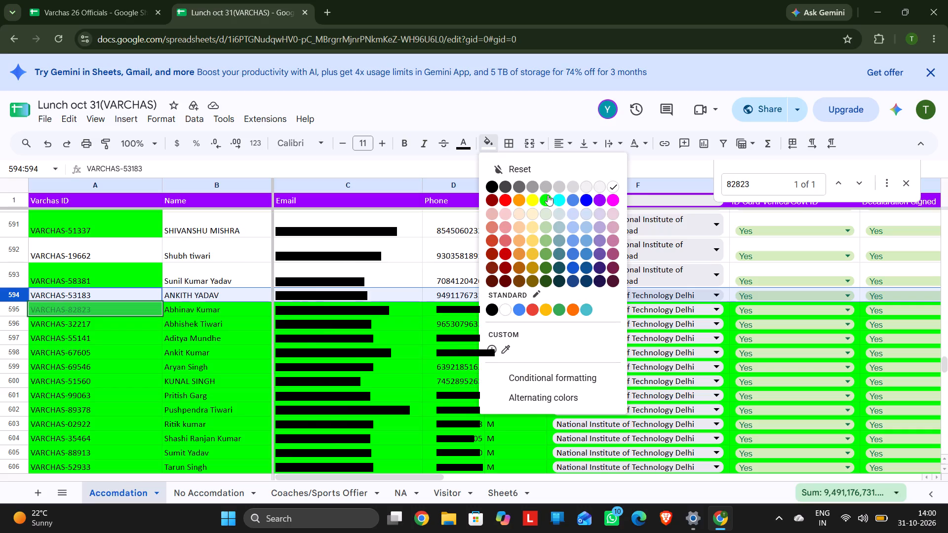
left_click_drag(548, 195, 547, 195)
left_click(547, 195)
scroll(389, 378, "down", 3)
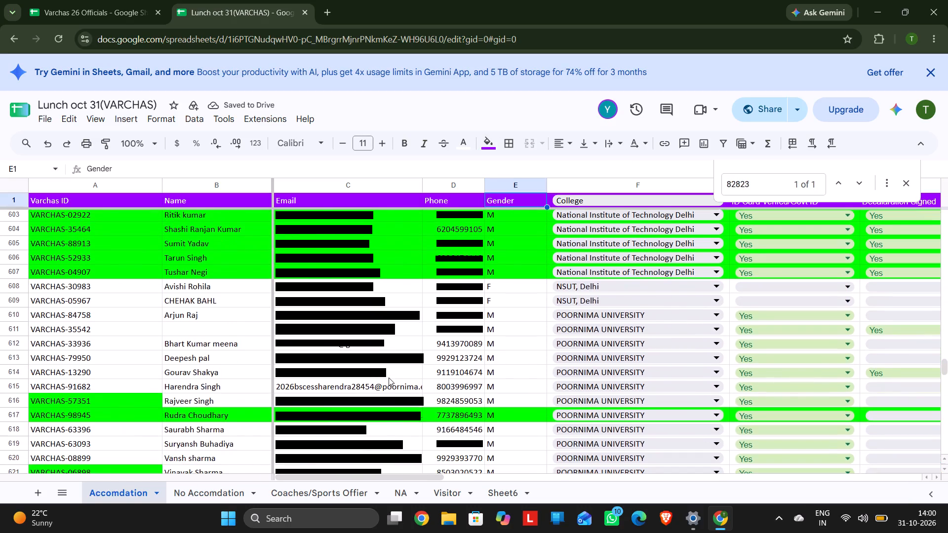
scroll(389, 378, "up", 2)
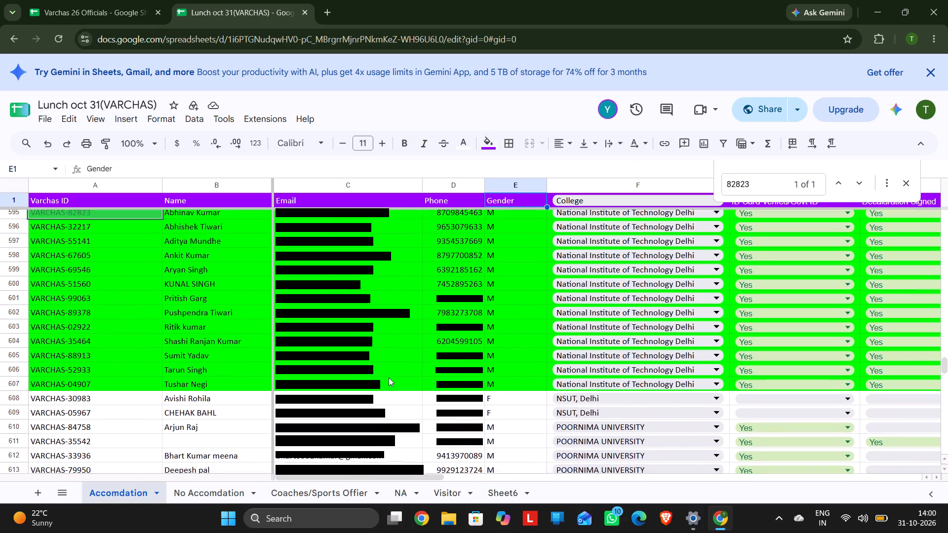
scroll(389, 378, "up", 1)
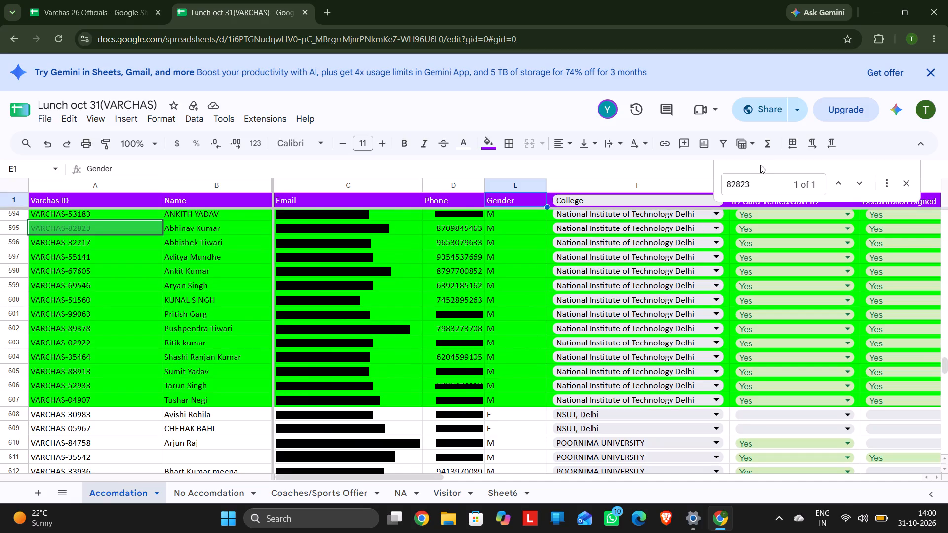
double_click(755, 183)
key("BackSpace")
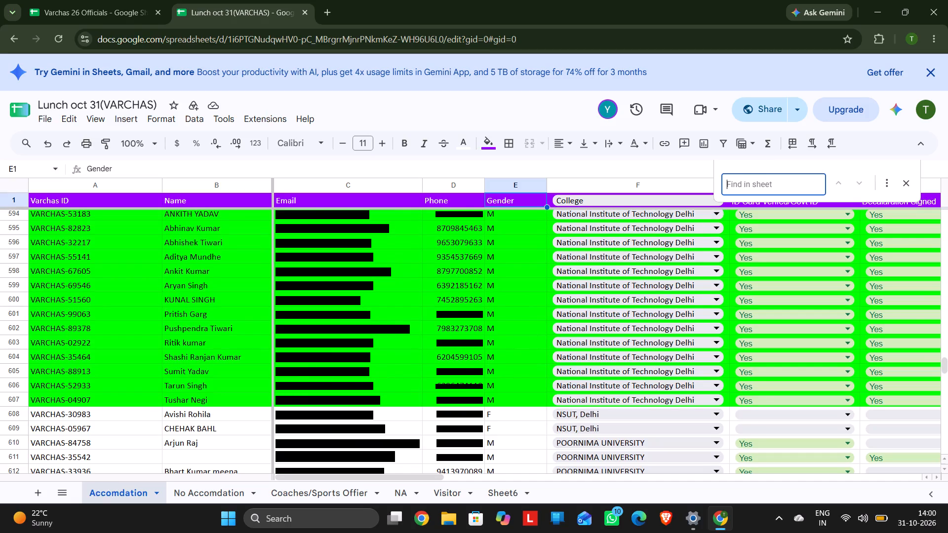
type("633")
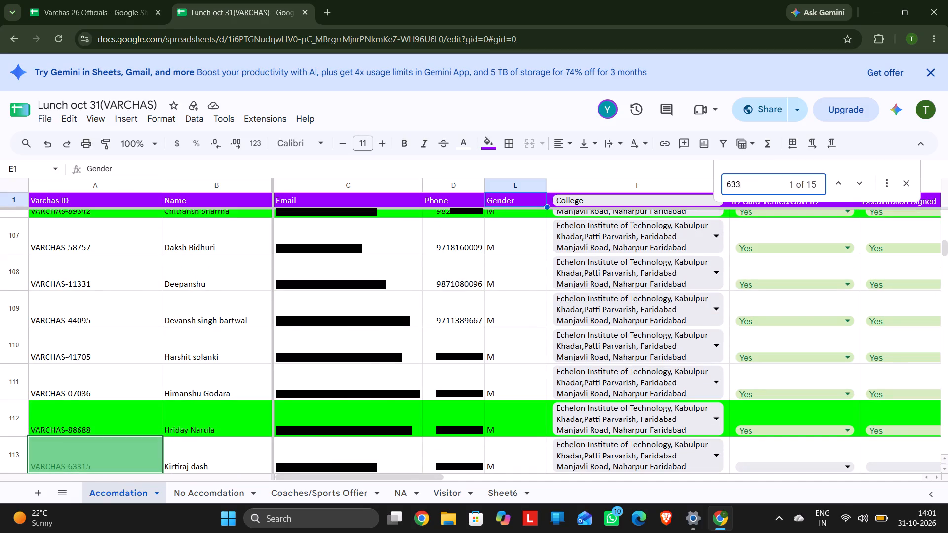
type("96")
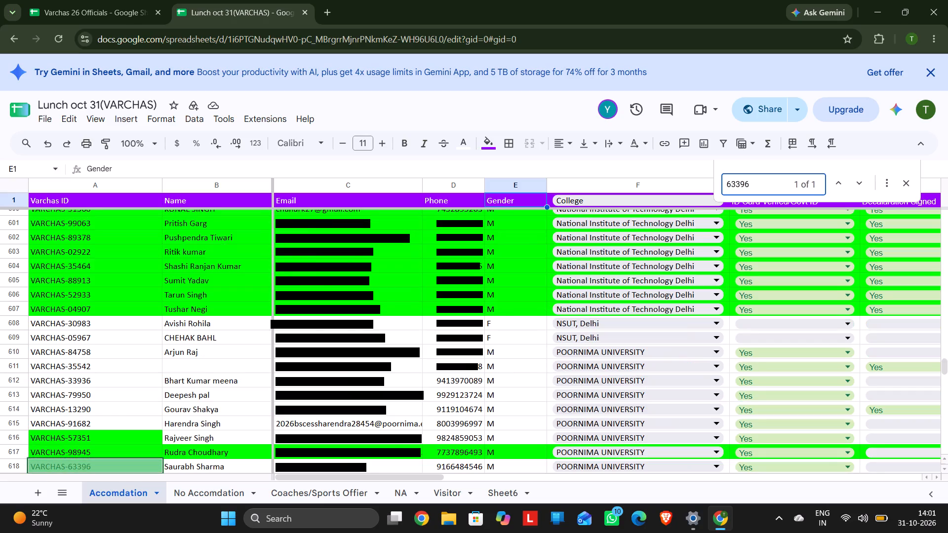
left_click(19, 470)
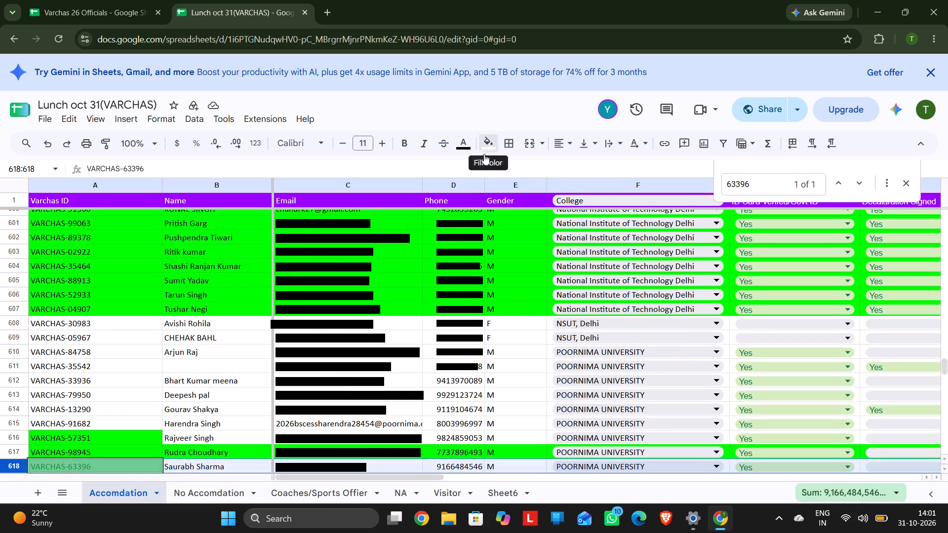
left_click(484, 154)
left_click(548, 200)
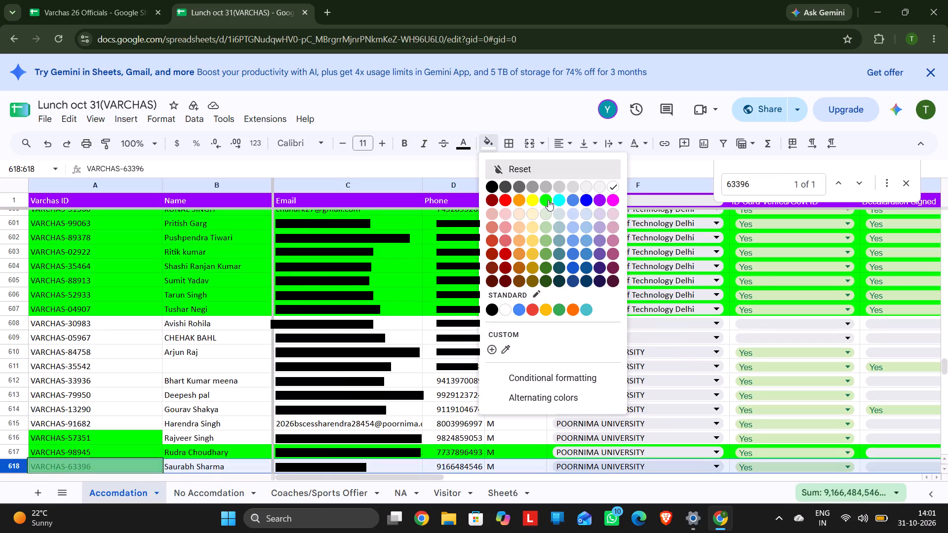
double_click(746, 187)
key("BackSpace")
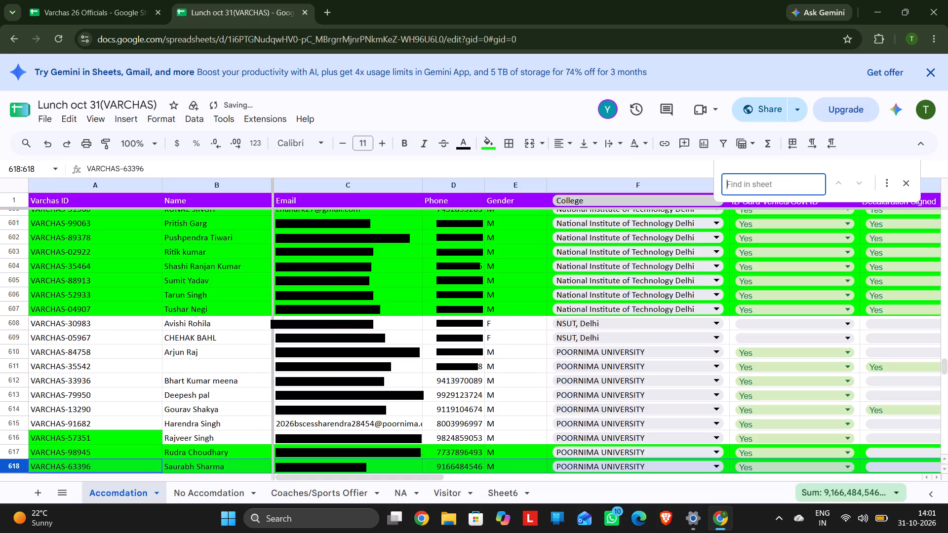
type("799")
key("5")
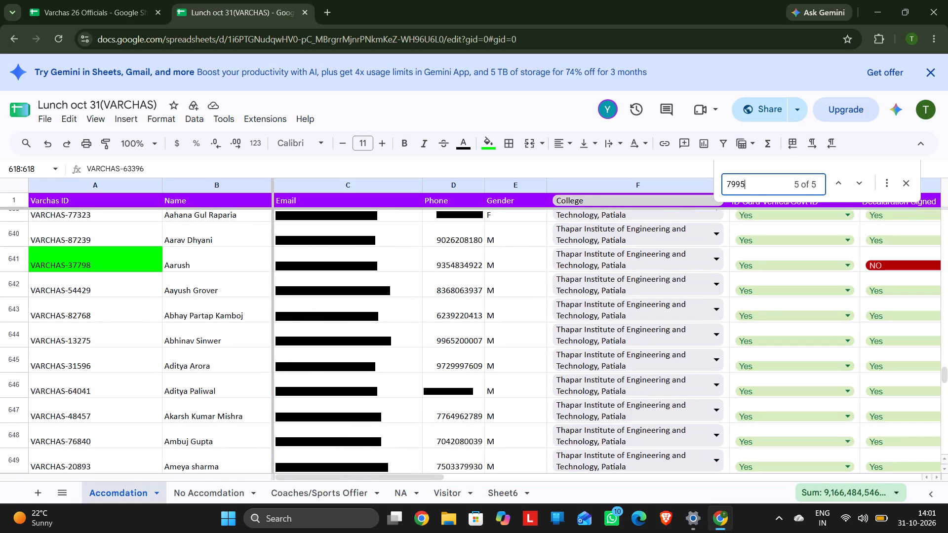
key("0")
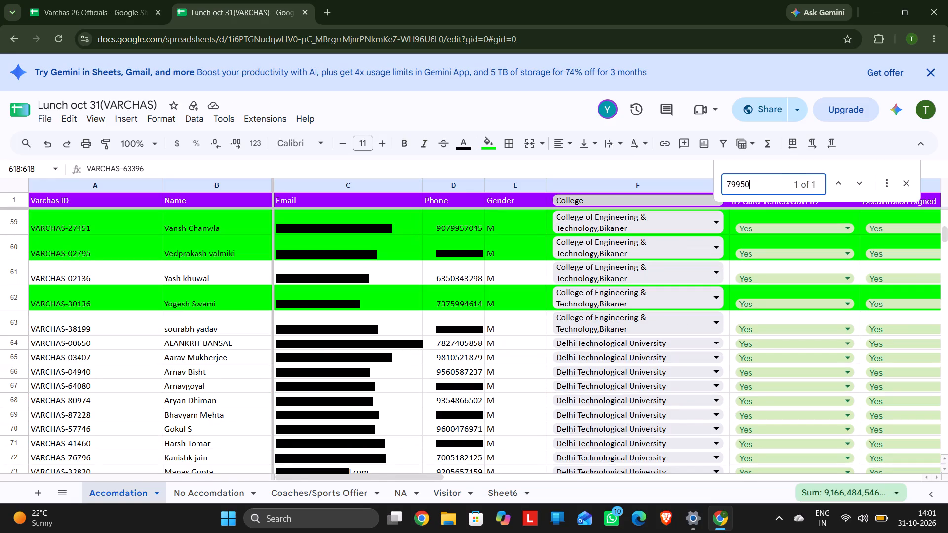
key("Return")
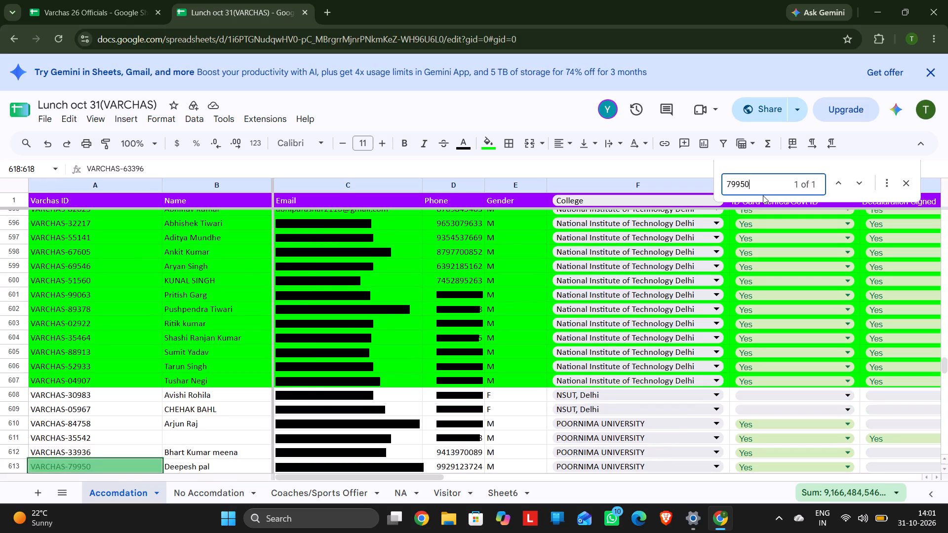
left_click(22, 469)
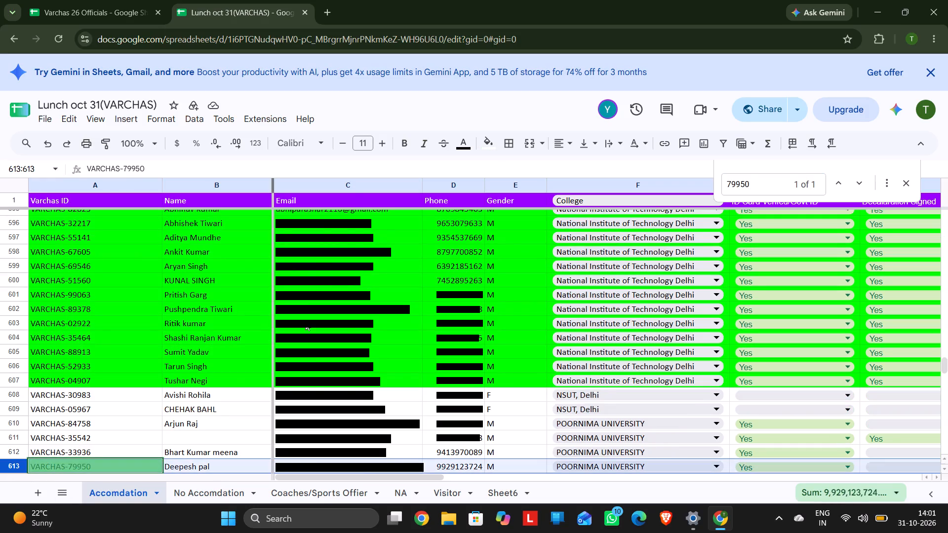
left_click(492, 151)
left_click(546, 197)
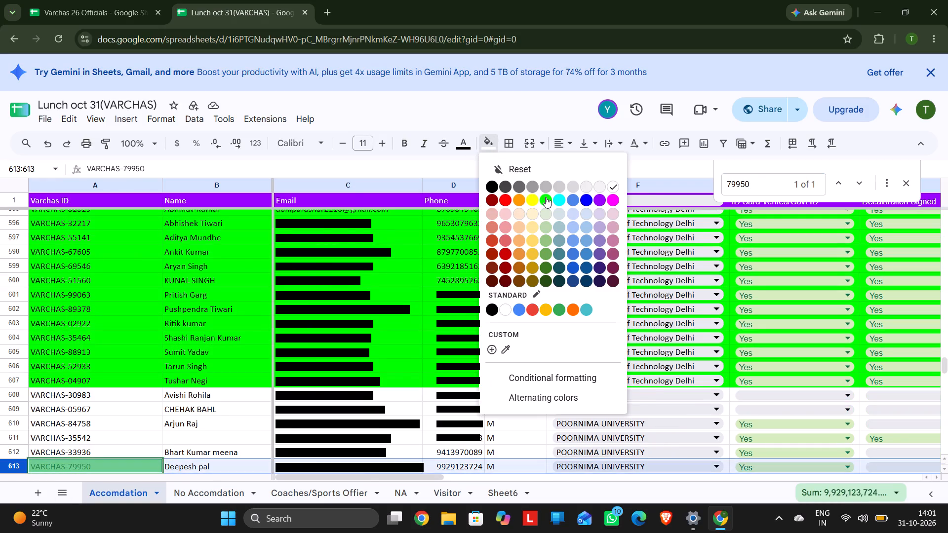
double_click(754, 182)
key("BackSpace")
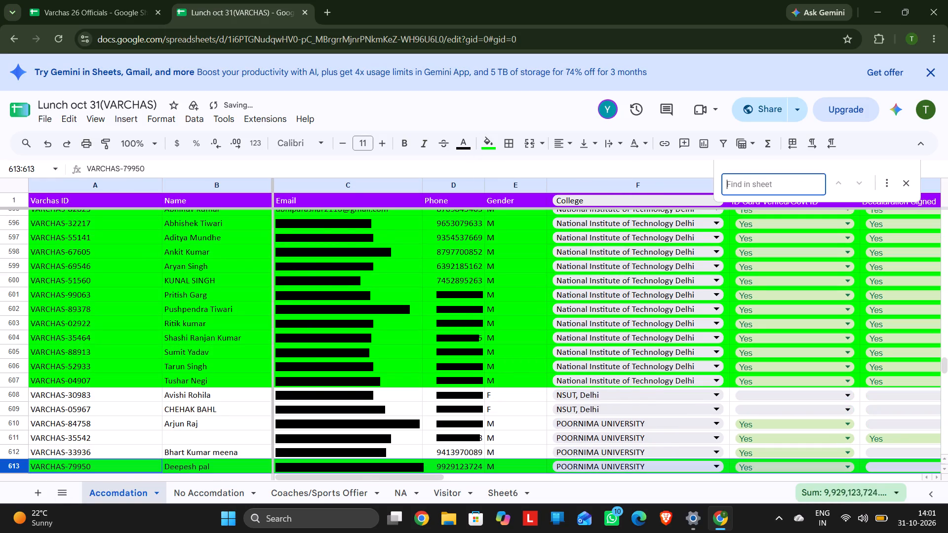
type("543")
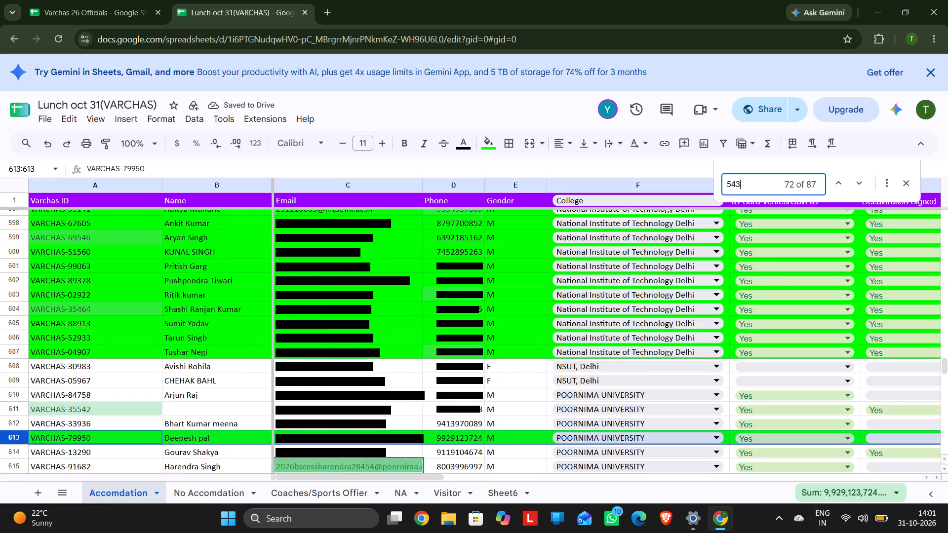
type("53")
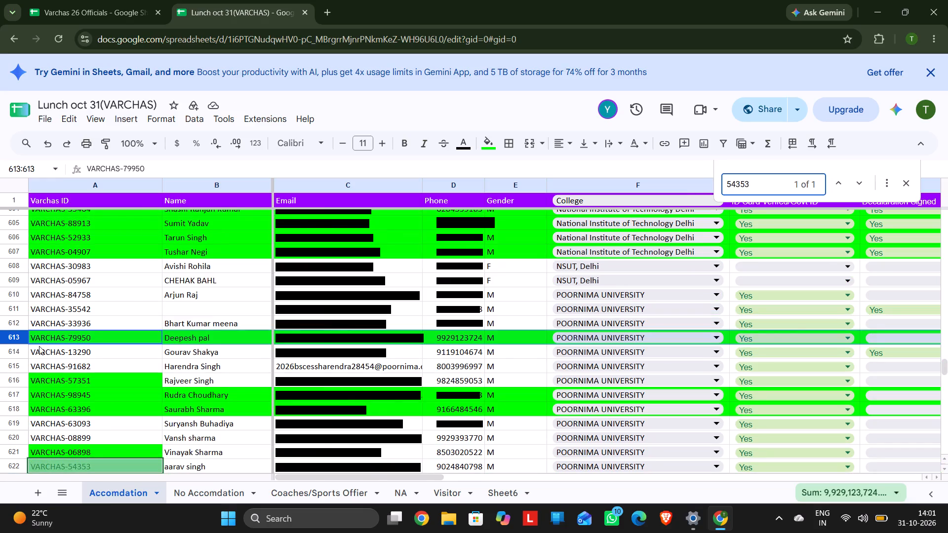
left_click(15, 467)
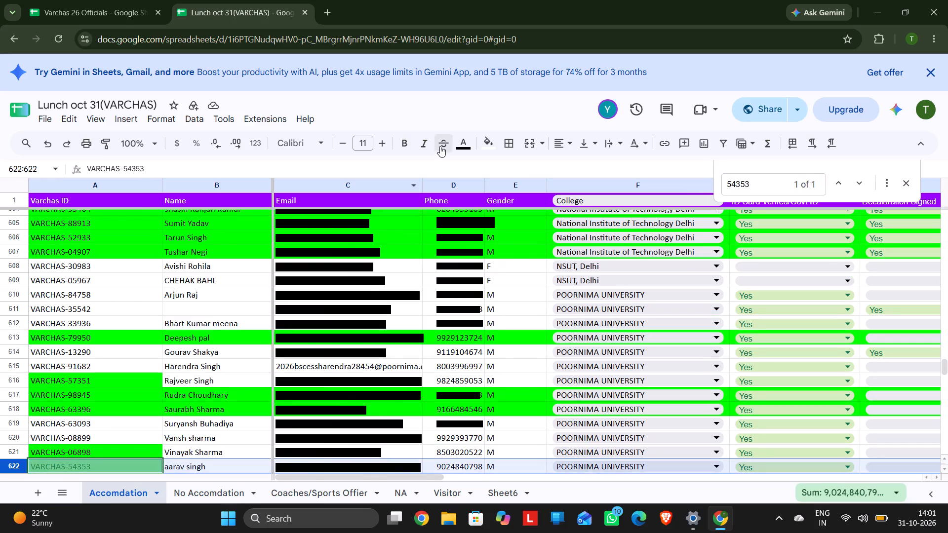
left_click(484, 143)
left_click(547, 202)
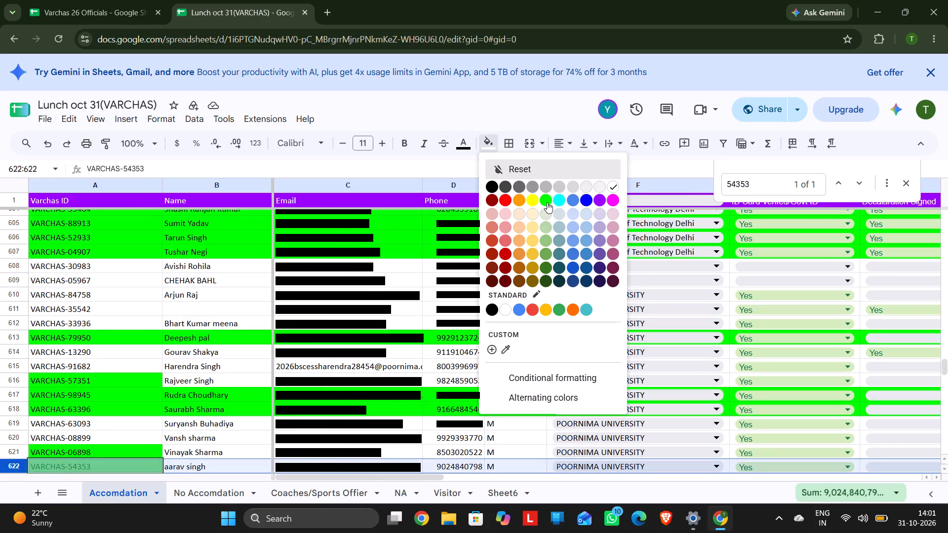
double_click(761, 184)
key("BackSpace")
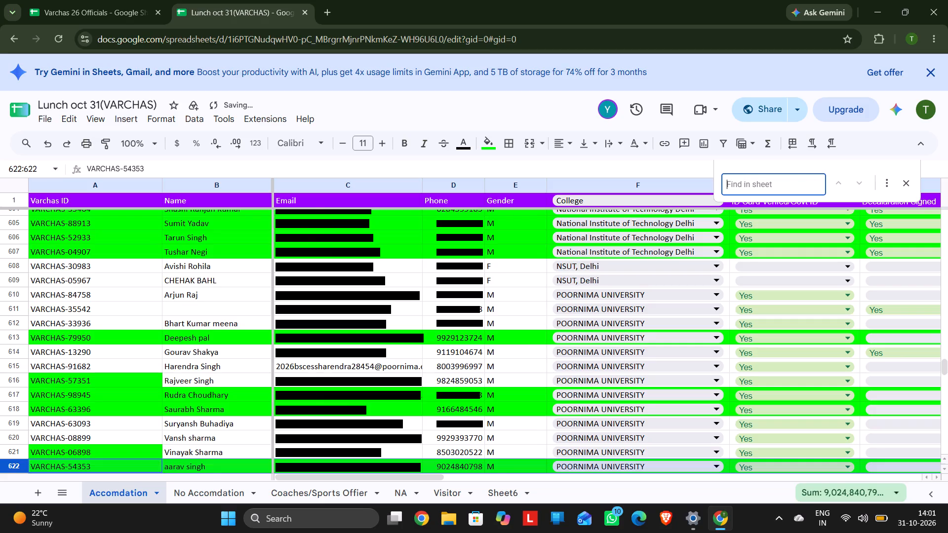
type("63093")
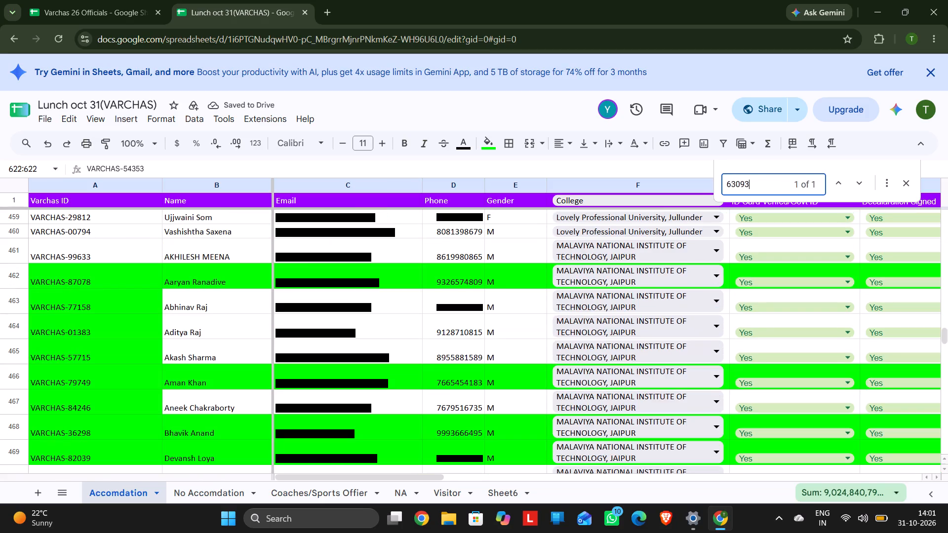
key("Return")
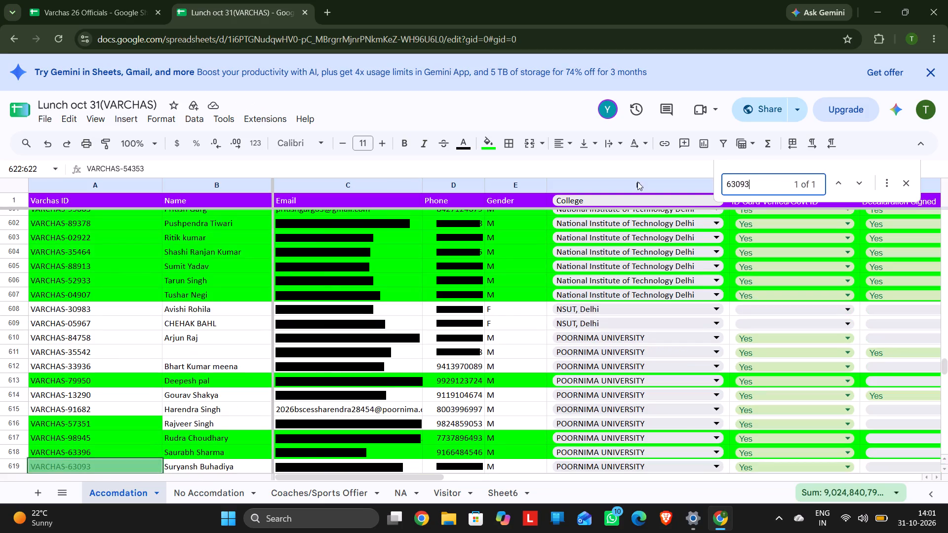
left_click(21, 464)
left_click(483, 144)
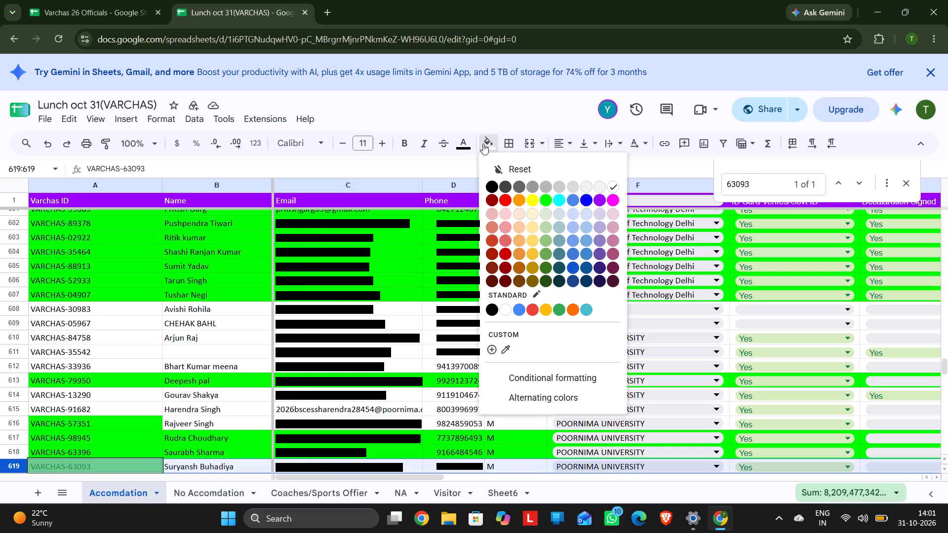
left_click(547, 200)
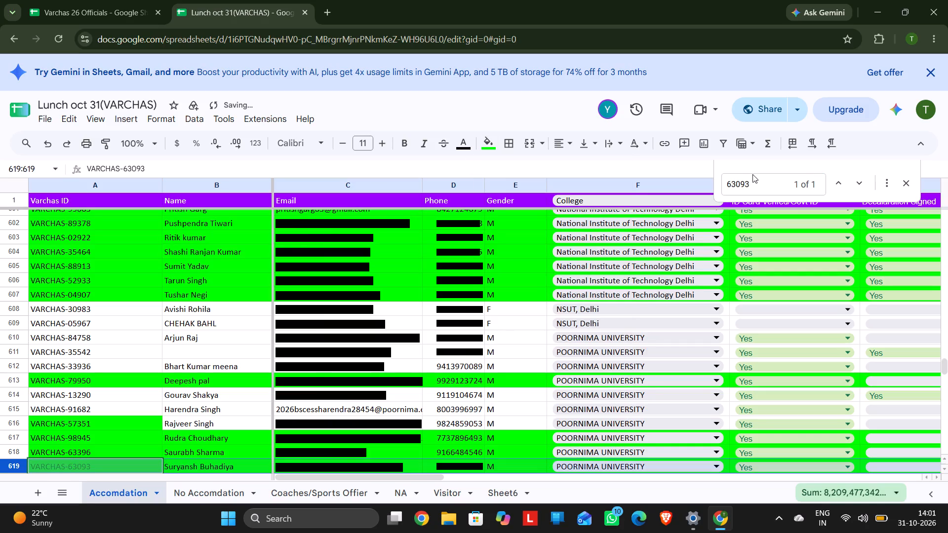
double_click(750, 188)
key("BackSpace")
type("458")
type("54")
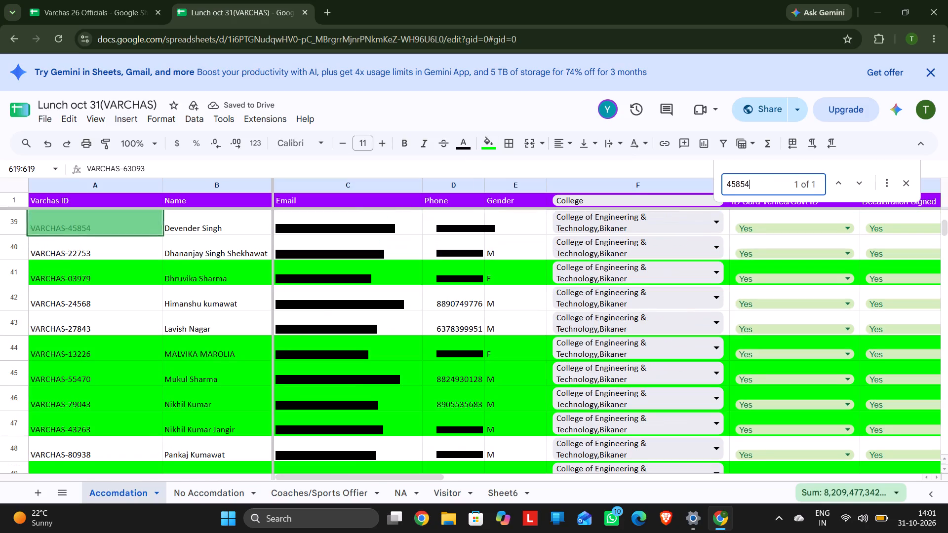
left_click(18, 227)
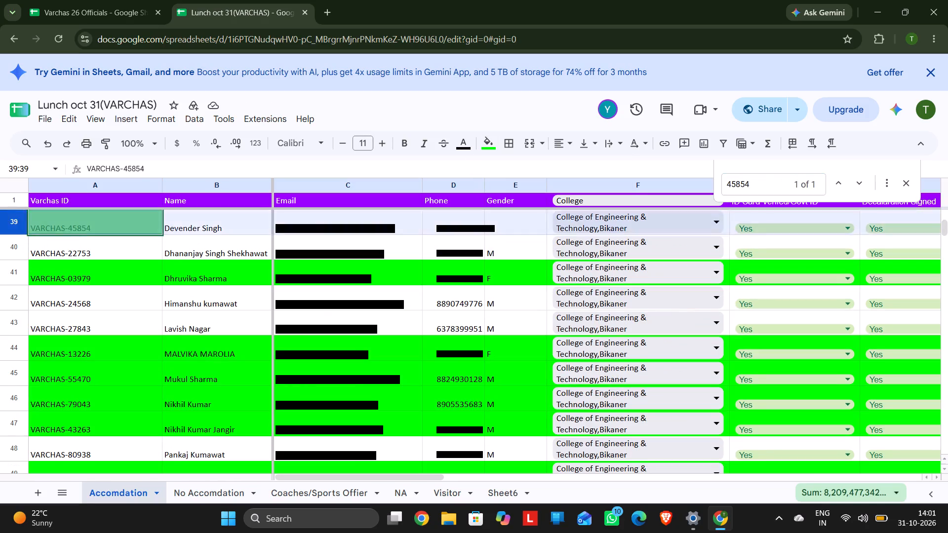
left_click(485, 143)
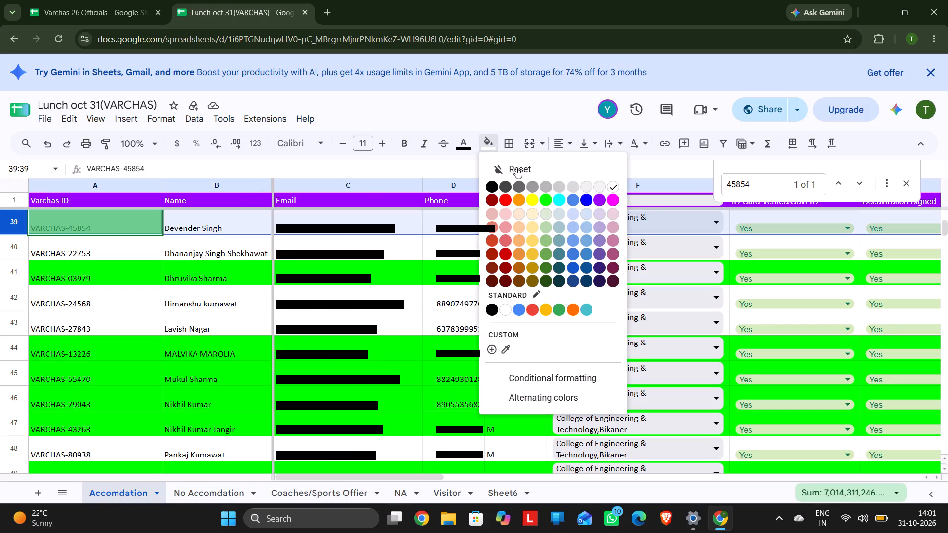
left_click(543, 197)
double_click(760, 180)
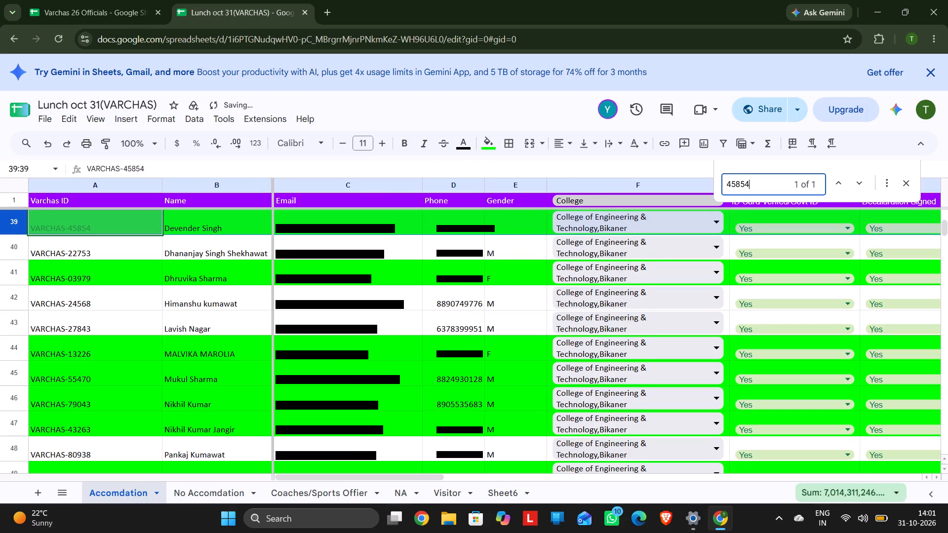
key("BackSpace")
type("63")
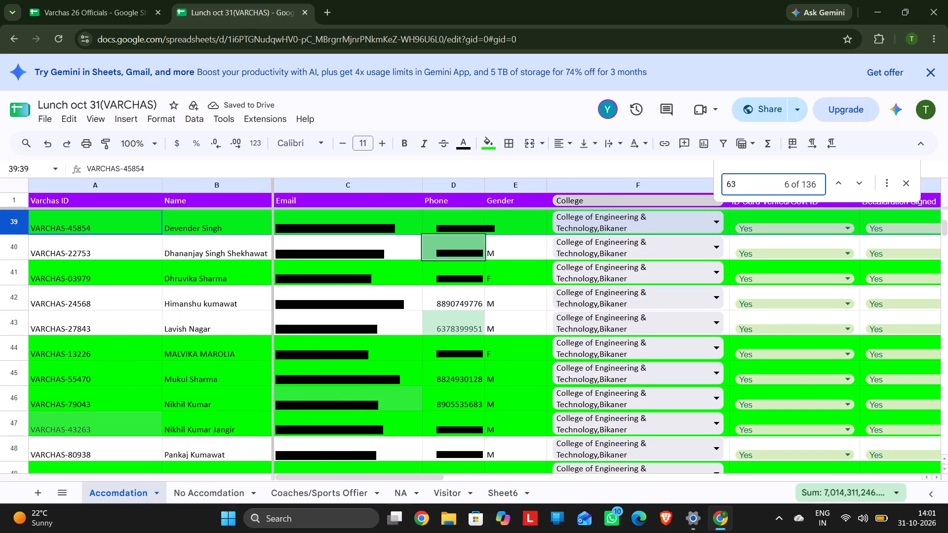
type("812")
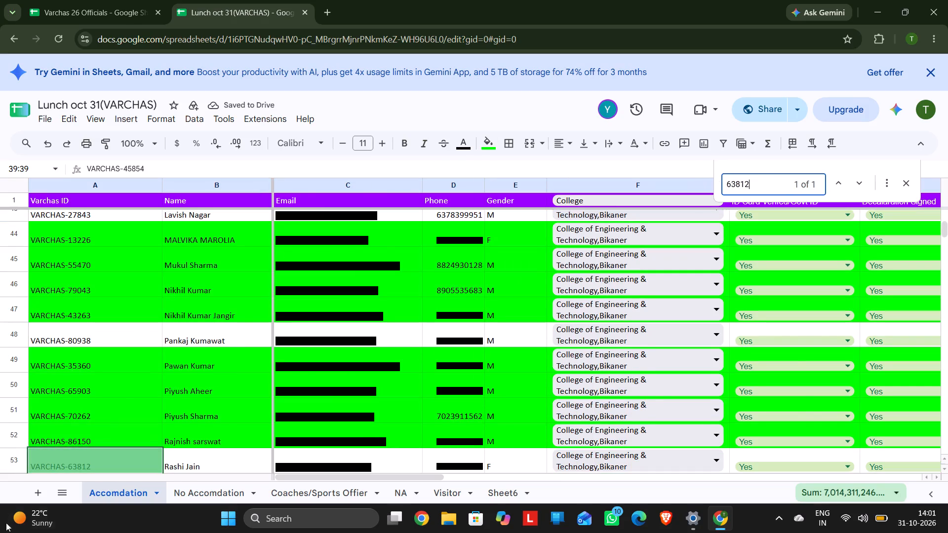
left_click(12, 458)
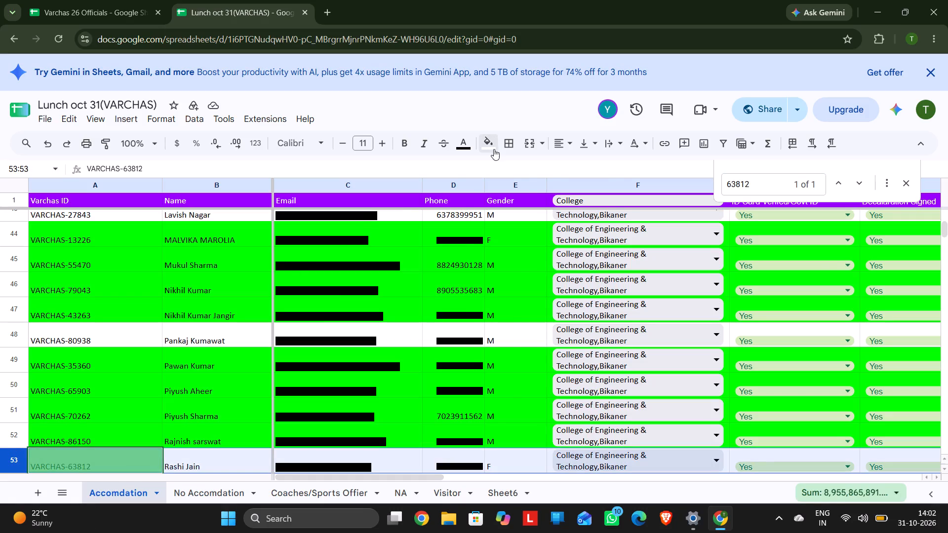
left_click(494, 149)
left_click(544, 201)
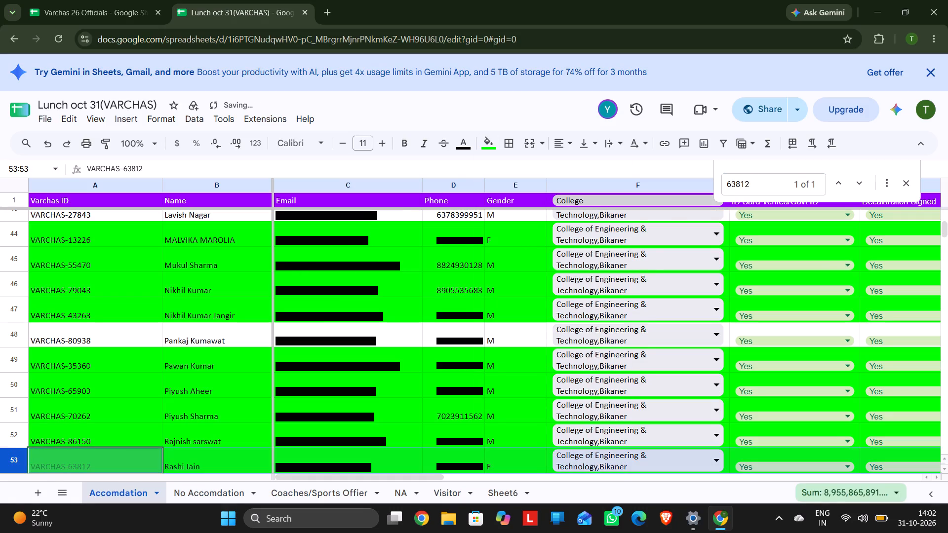
Clear the participant number from the sheet search to look up another participant.
double_click(756, 188)
key("BackSpace")
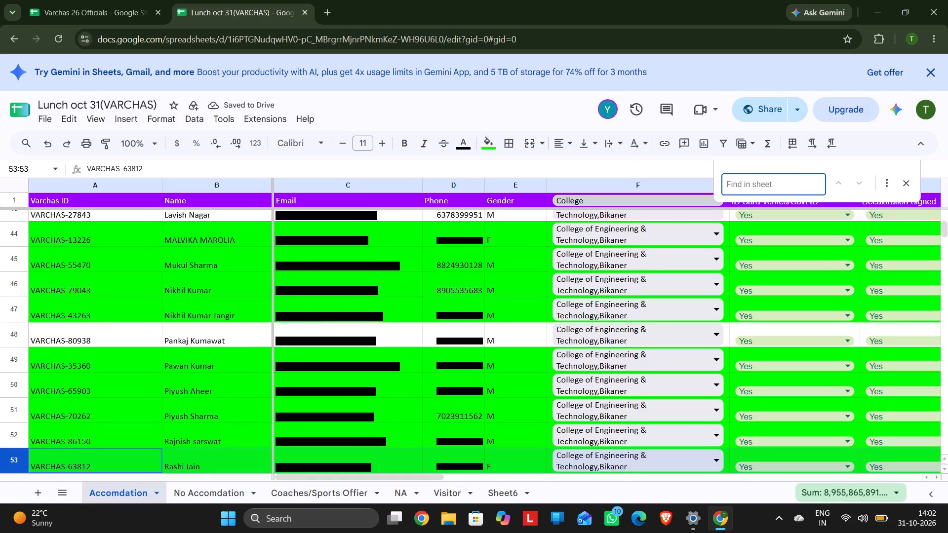
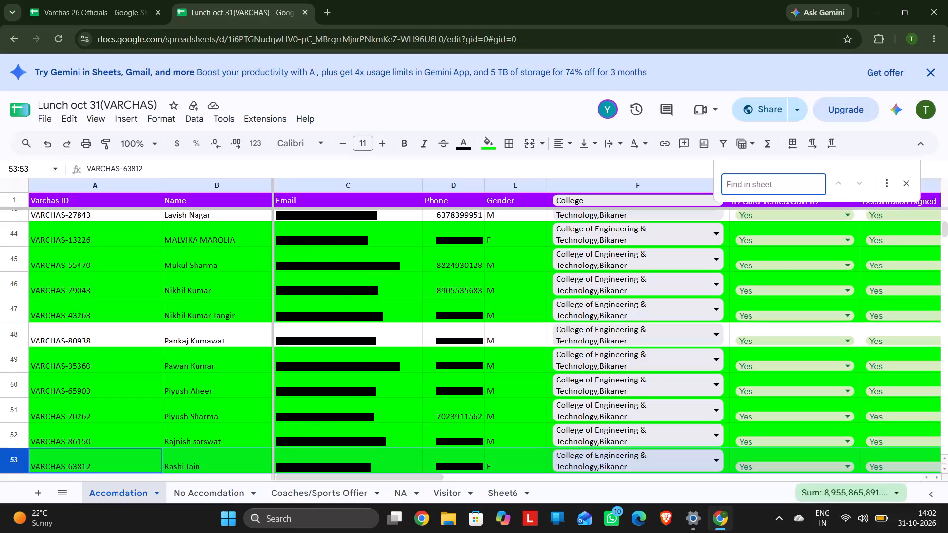
left_click(756, 192)
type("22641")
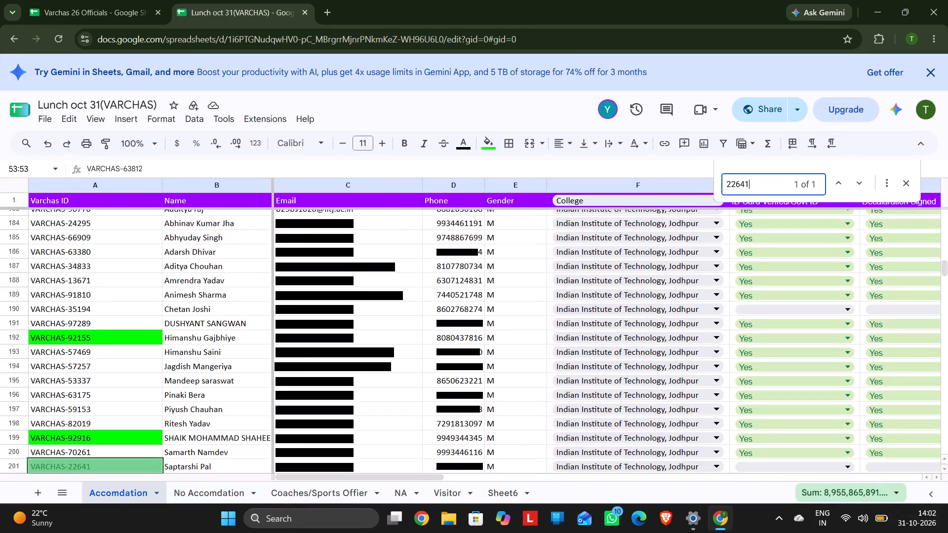
left_click(17, 466)
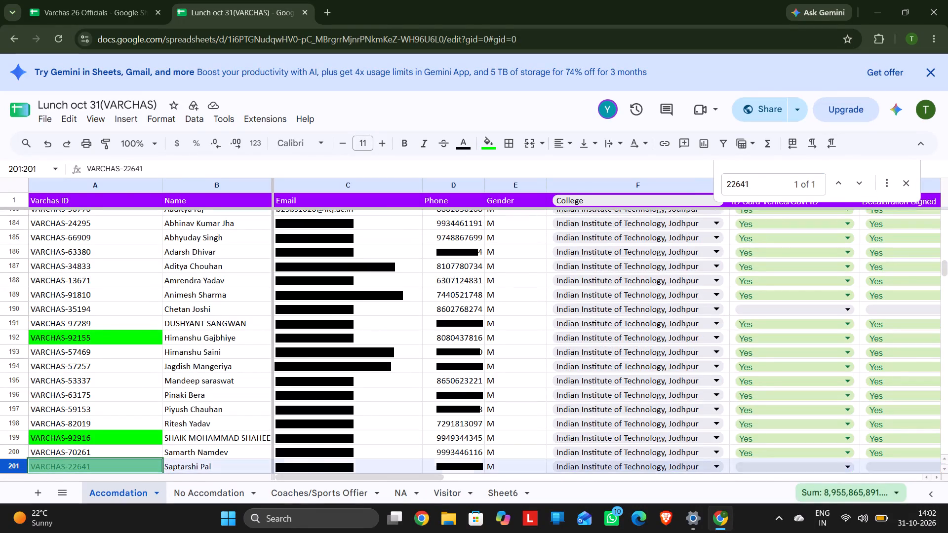
left_click(491, 142)
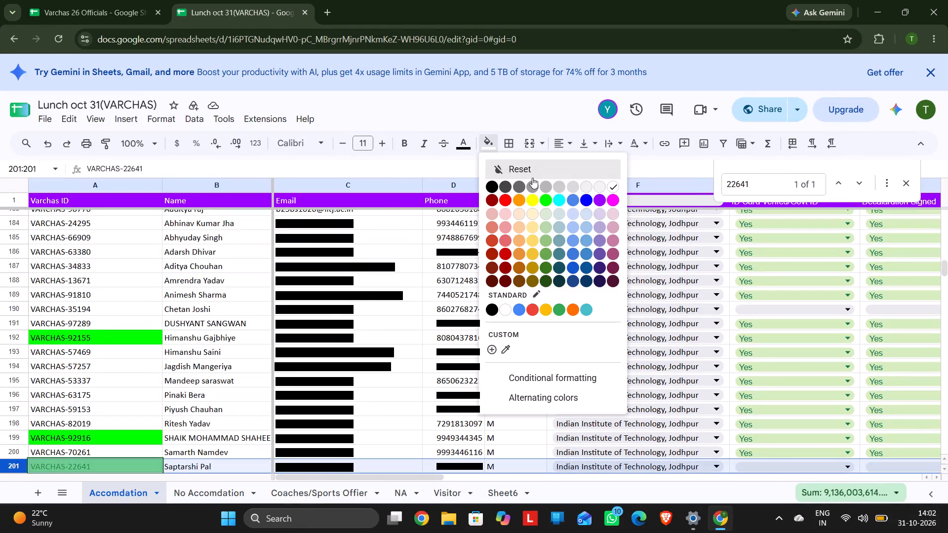
left_click(547, 199)
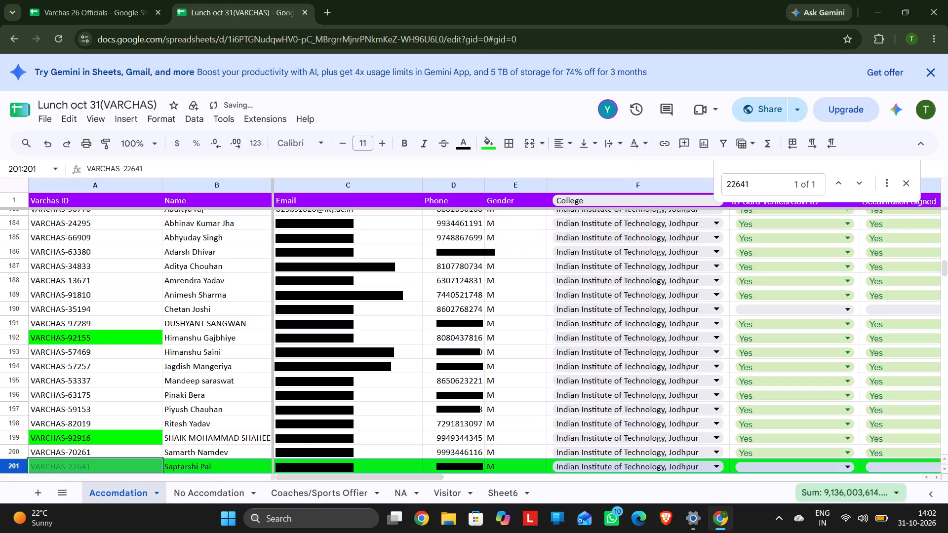
double_click(755, 186)
key("BackSpace")
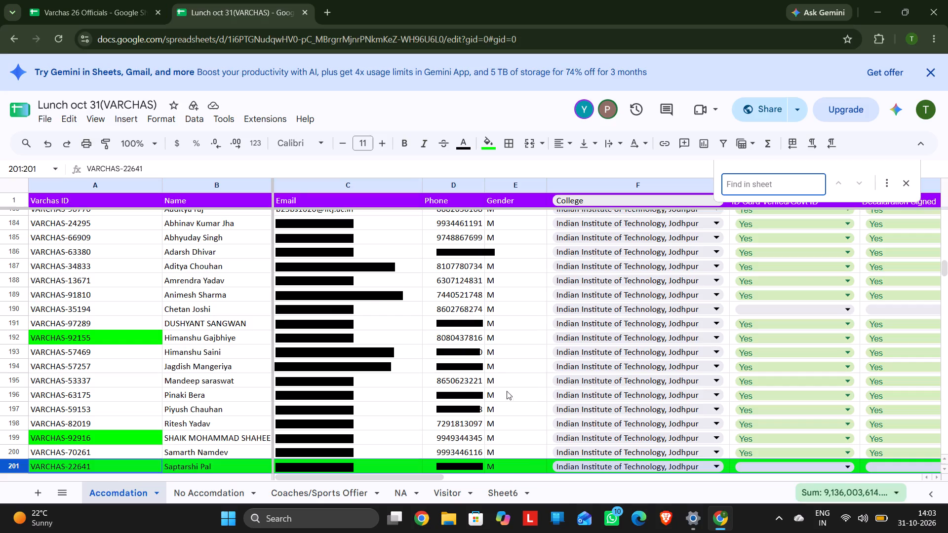
Cut the official's name from A3 of the Varchas 26 Officials Master List and paste it into A3 of Sheet6 in Lunch oct 31(VARCHAS).
left_click(509, 502)
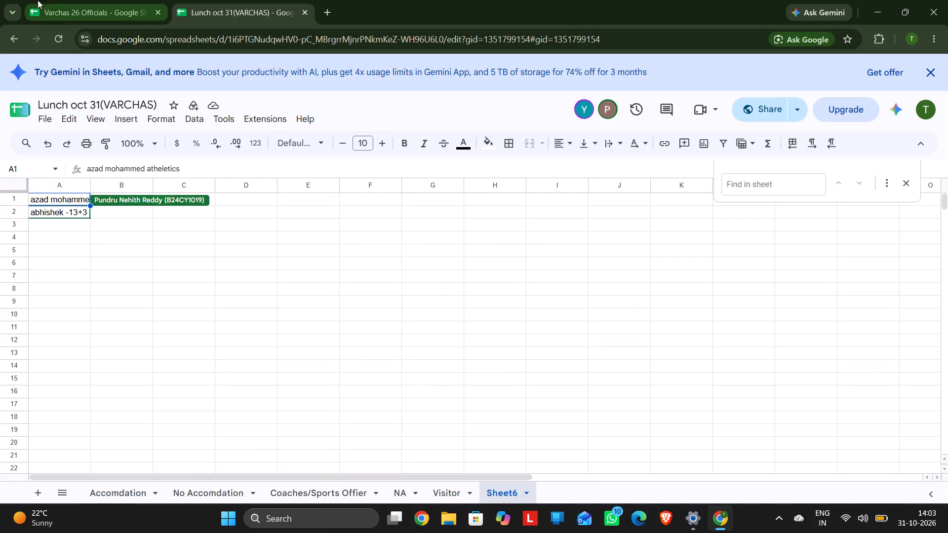
left_click(106, 16)
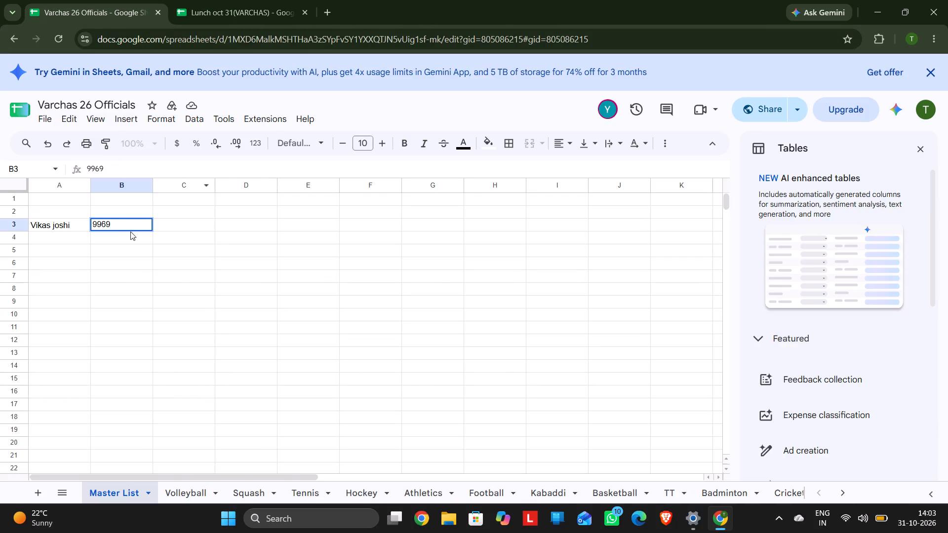
left_click_drag(135, 227, 121, 227)
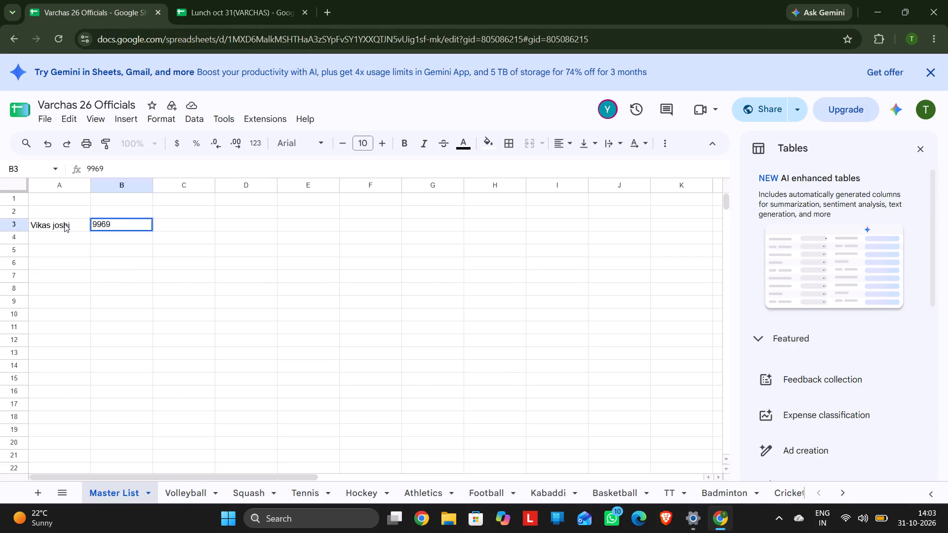
left_click(73, 220)
left_click_drag(74, 223, 53, 225)
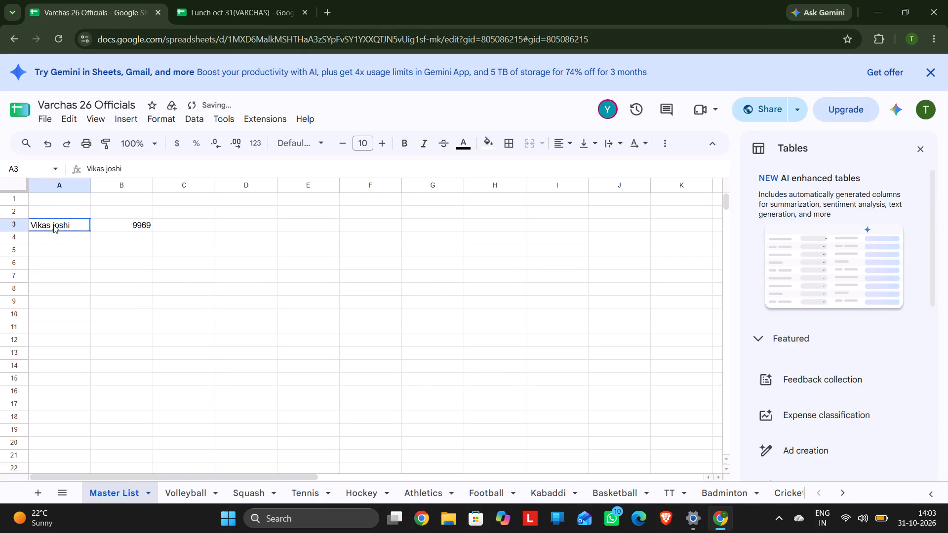
left_click_drag(53, 225, 61, 236)
left_click(61, 236)
left_click(71, 230)
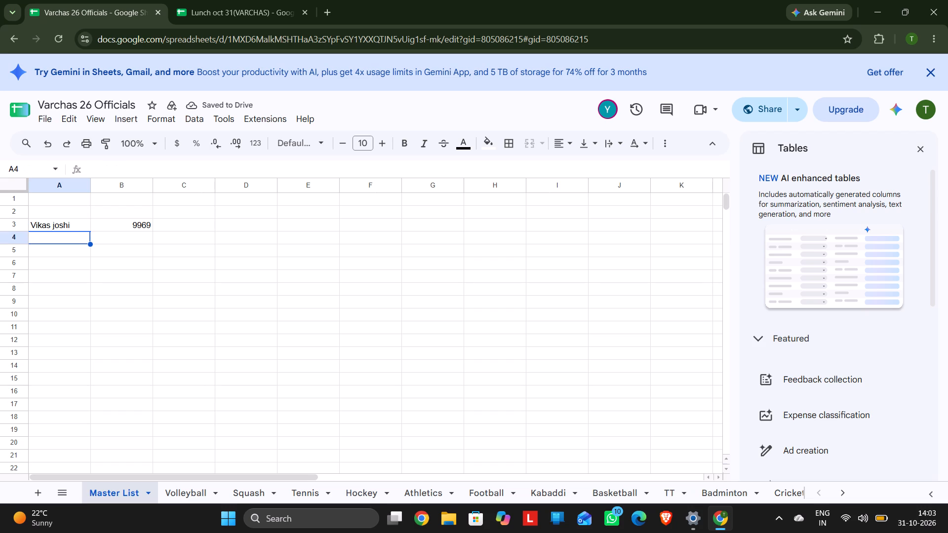
left_click(75, 228)
key("ctrl+x")
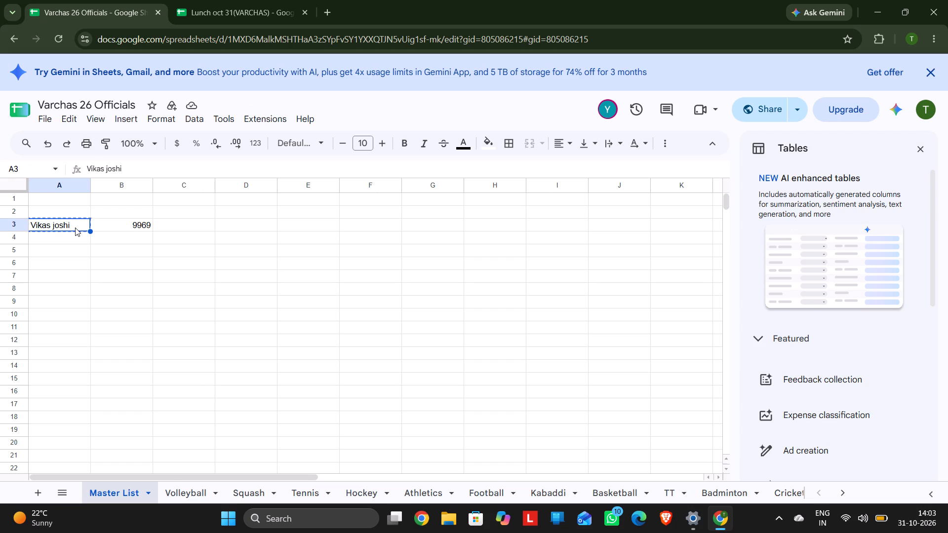
left_click_drag(120, 9, 127, 9)
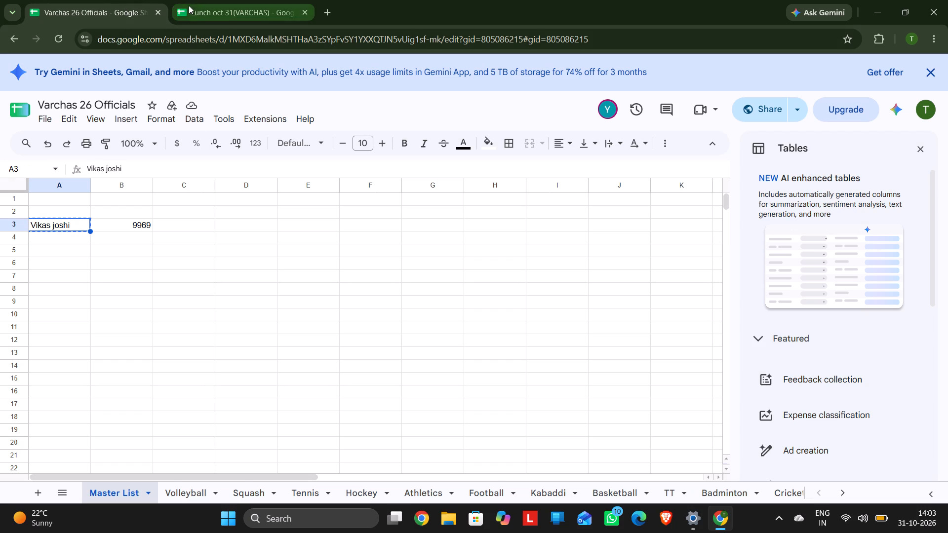
left_click(201, 10)
left_click(52, 227)
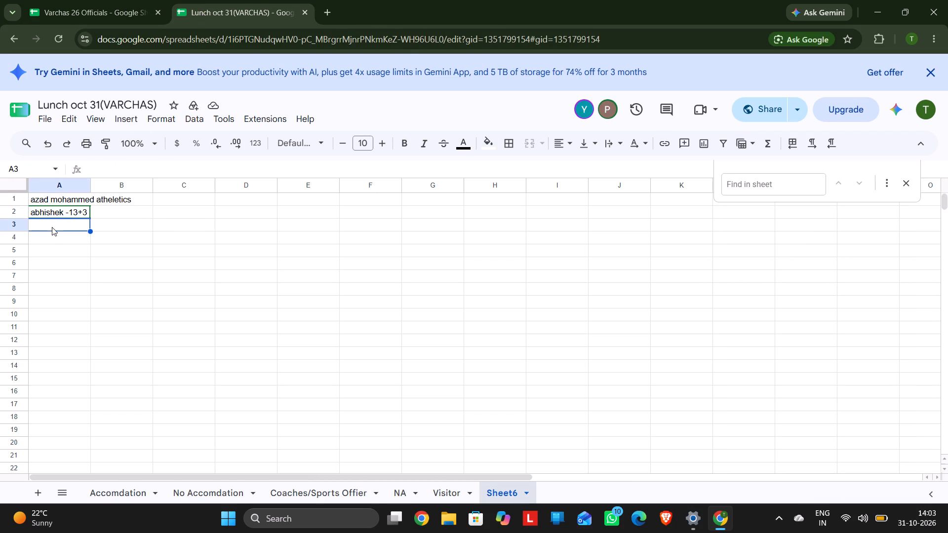
key("ctrl+v")
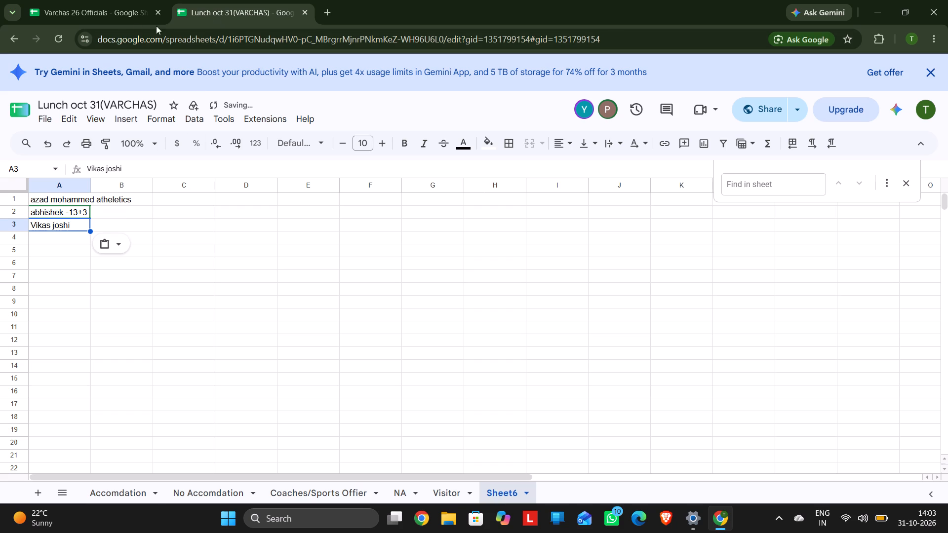
Cut the official's number from B3 of the Varchas 26 Officials Master List and paste it into B3 of the lunch file's Sheet6.
left_click(108, 19)
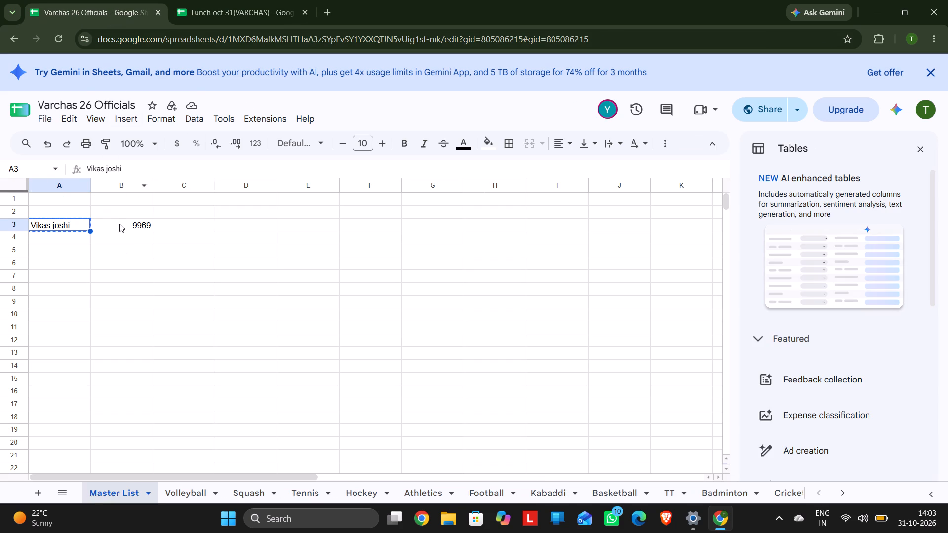
left_click(119, 224)
key("ctrl+x")
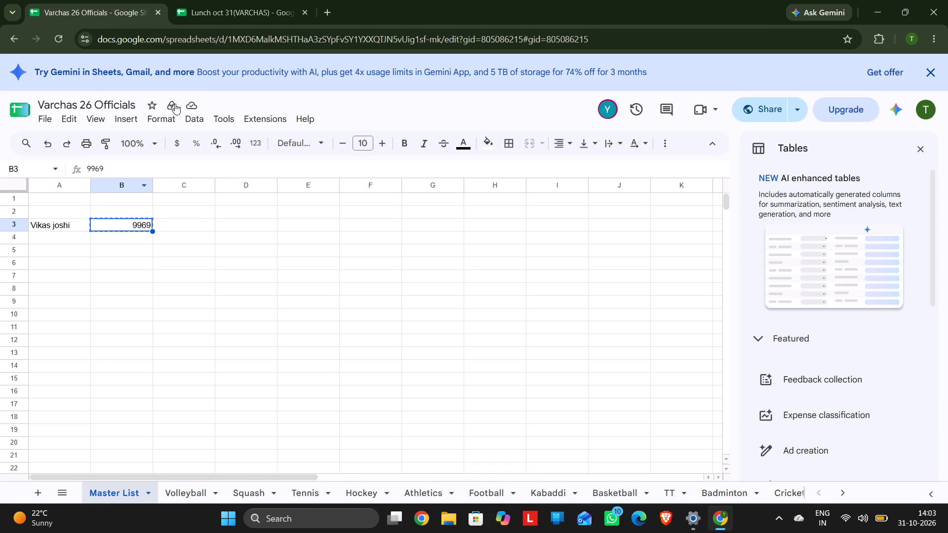
left_click(232, 13)
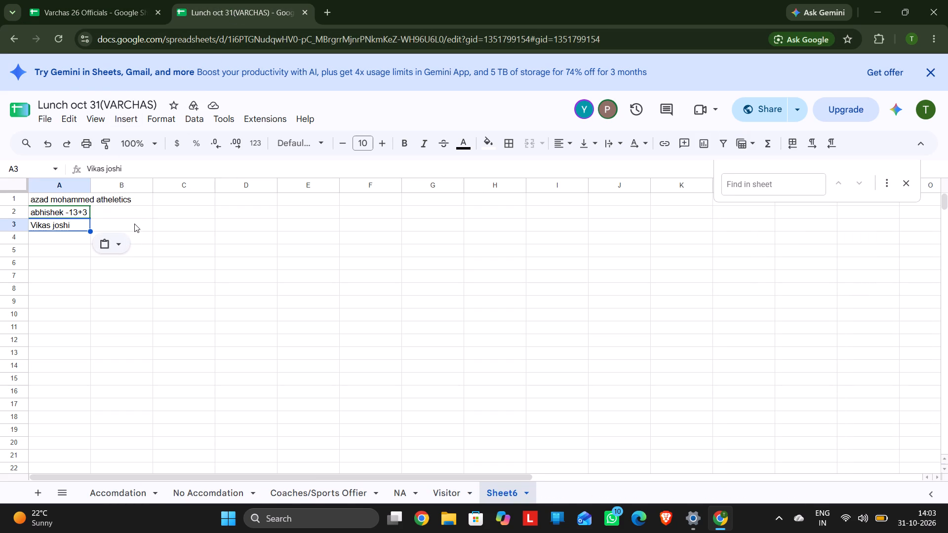
left_click(134, 224)
key("ctrl+v")
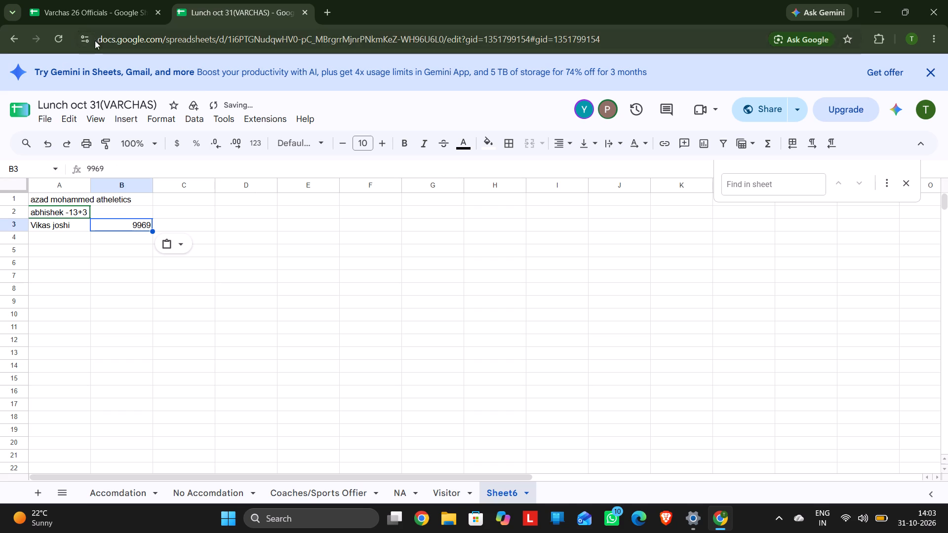
Delete the official's number and name from row 3 of the Master List in Varchas 26 Officials.
left_click_drag(118, 19, 133, 40)
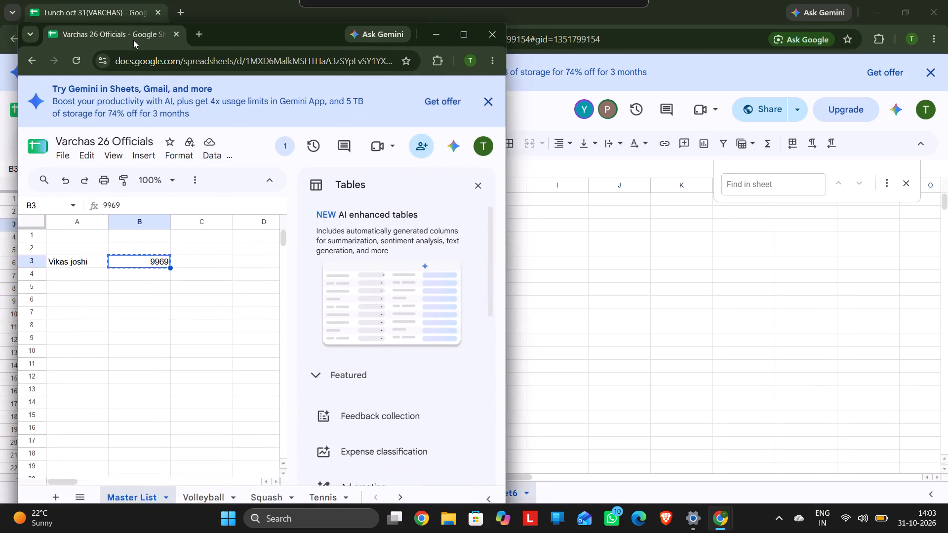
left_click_drag(133, 40, 141, 25)
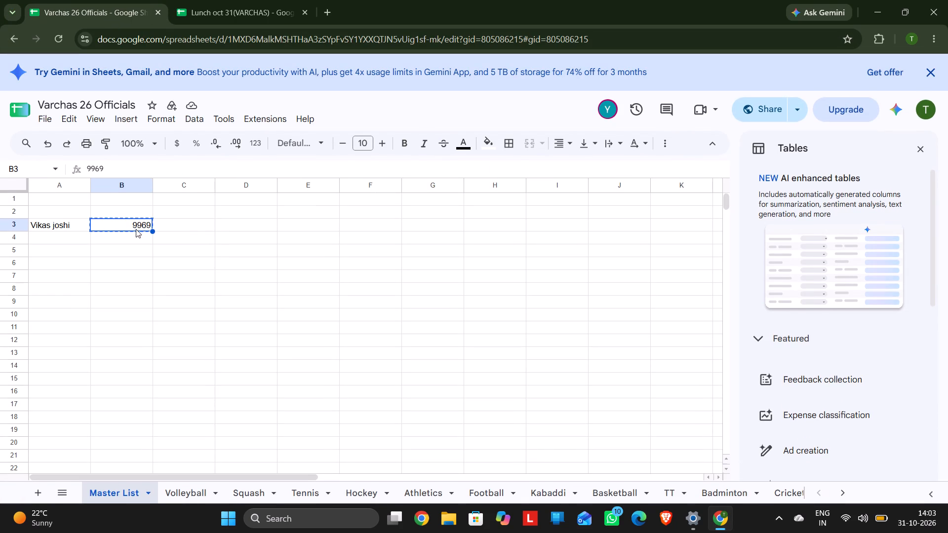
key("BackSpace")
left_click(68, 222)
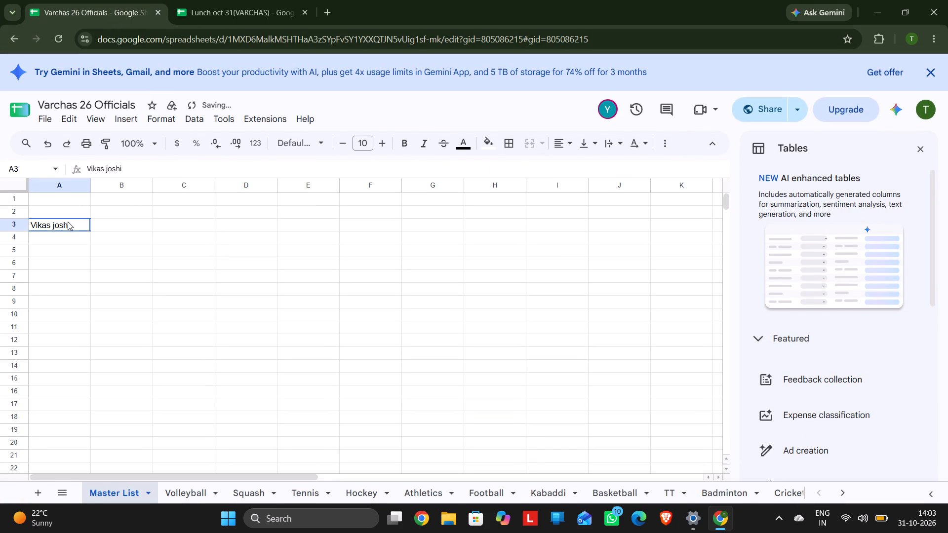
key("BackSpace")
left_click(219, 0)
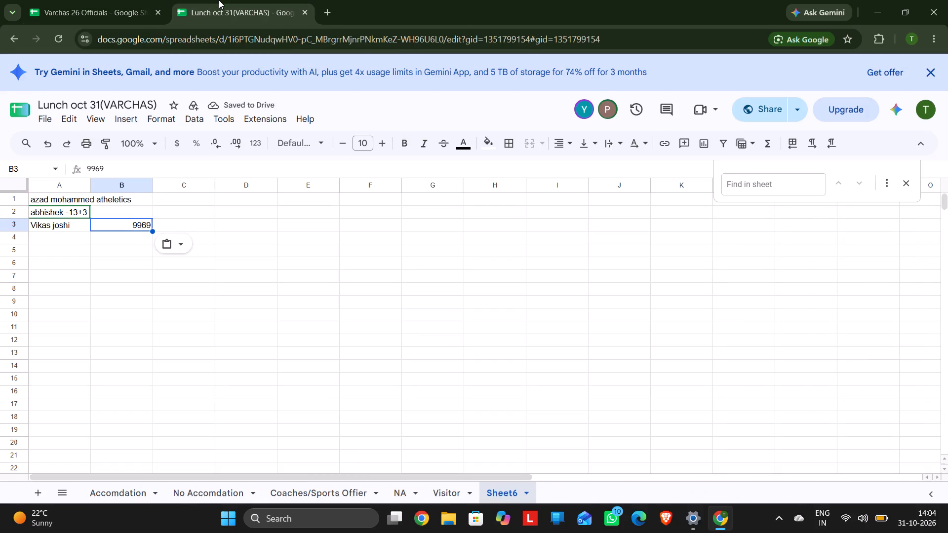
left_click(117, 490)
scroll(335, 422, "down", 1)
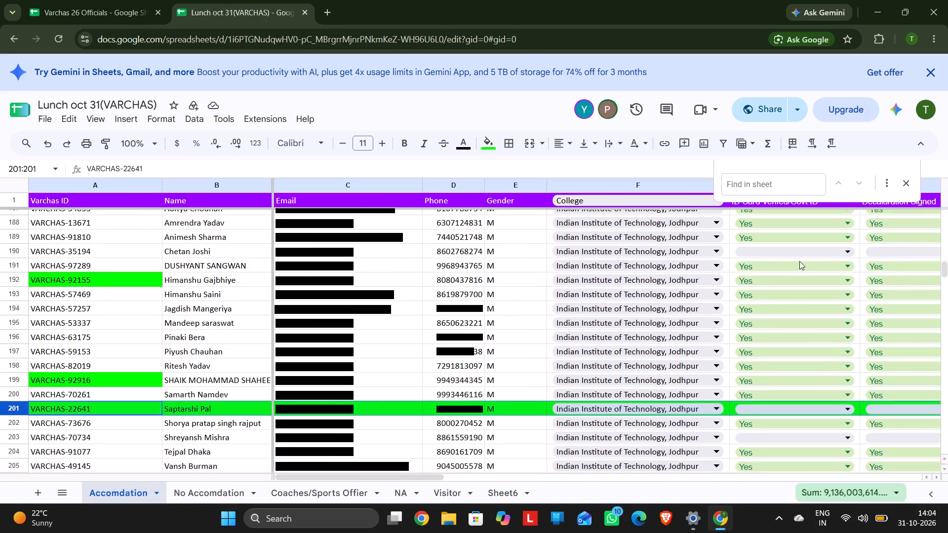
left_click(770, 189)
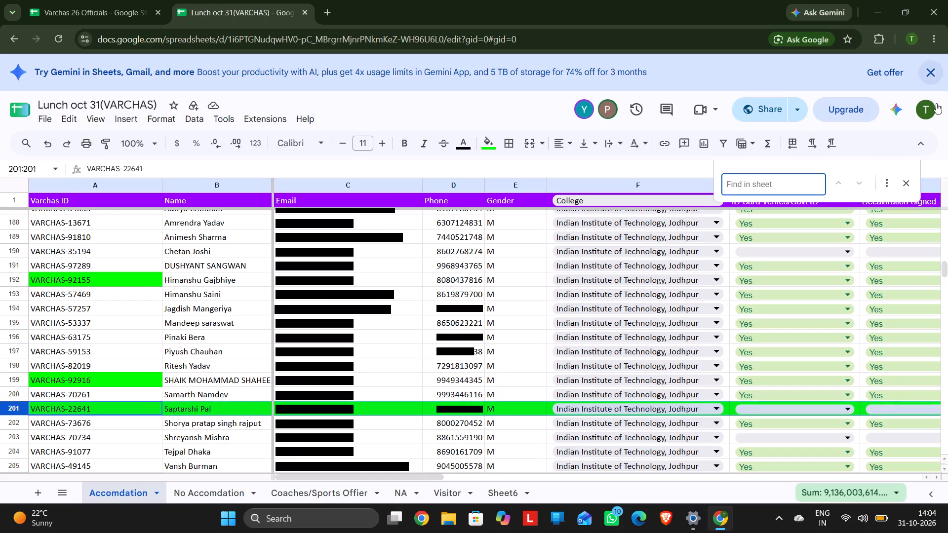
left_click(798, 187)
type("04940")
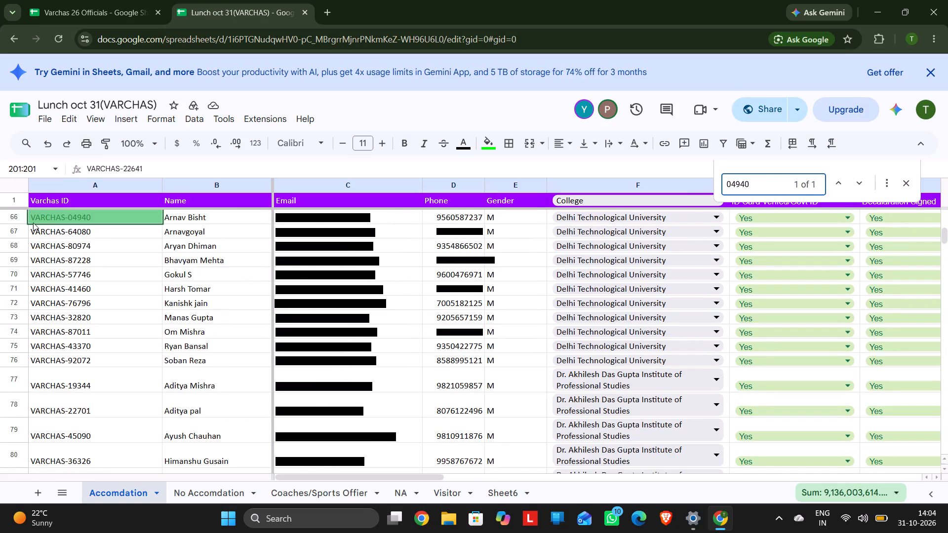
left_click(13, 214)
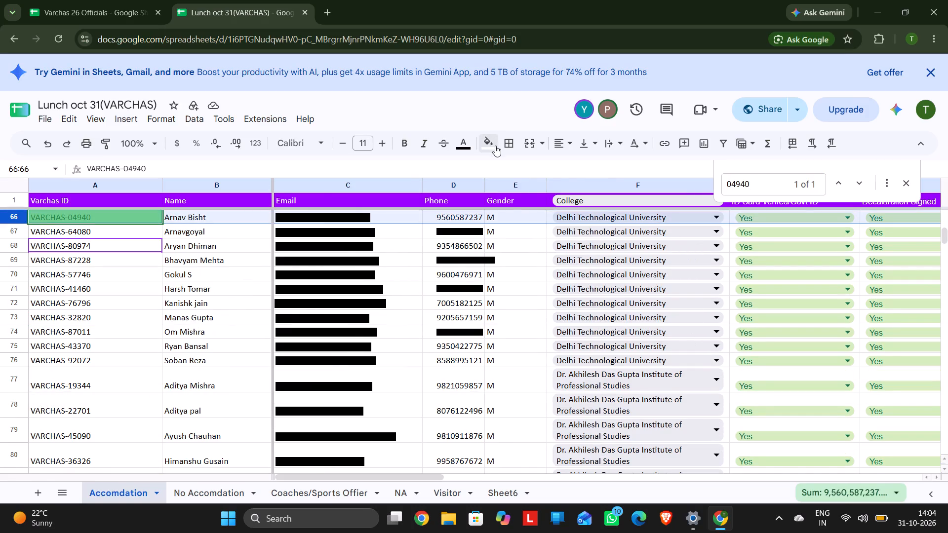
left_click_drag(495, 146, 544, 199)
left_click(544, 199)
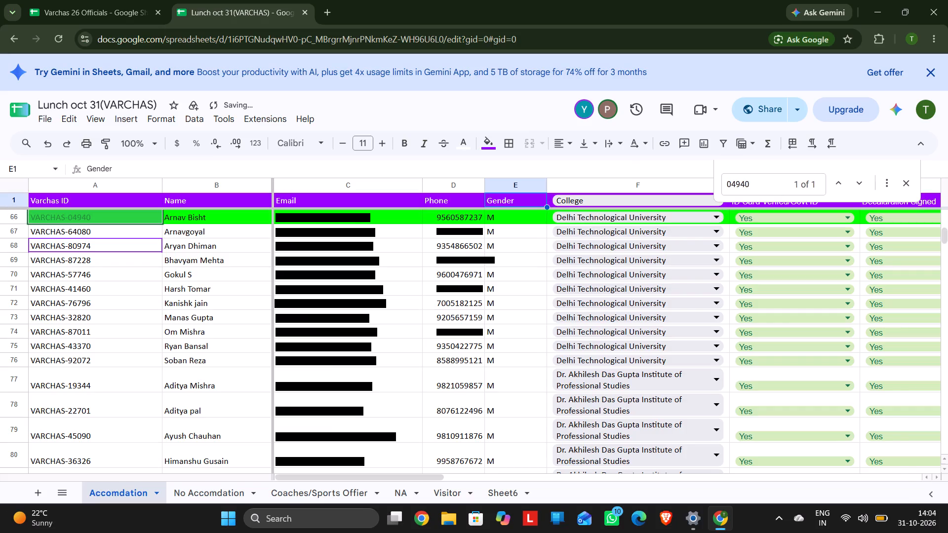
double_click(769, 189)
key("BackSpace")
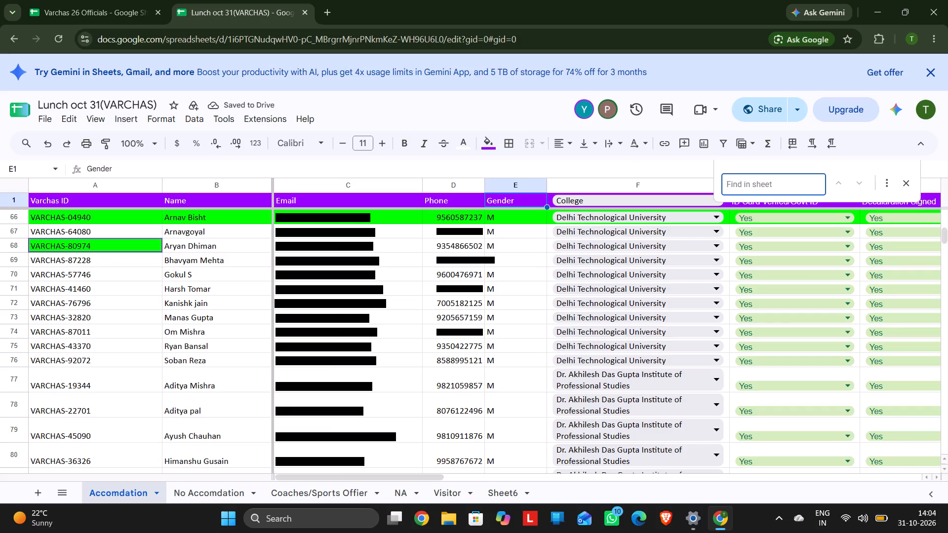
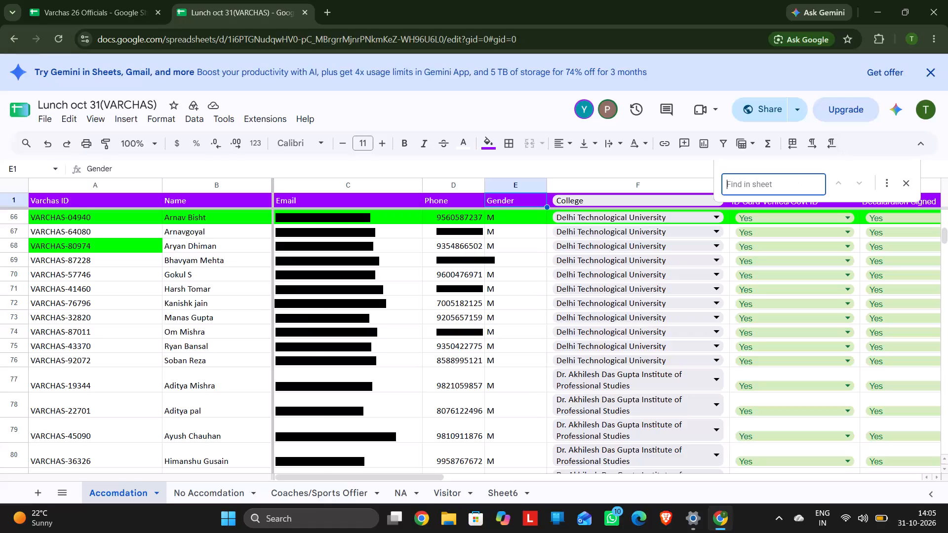
left_click(774, 191)
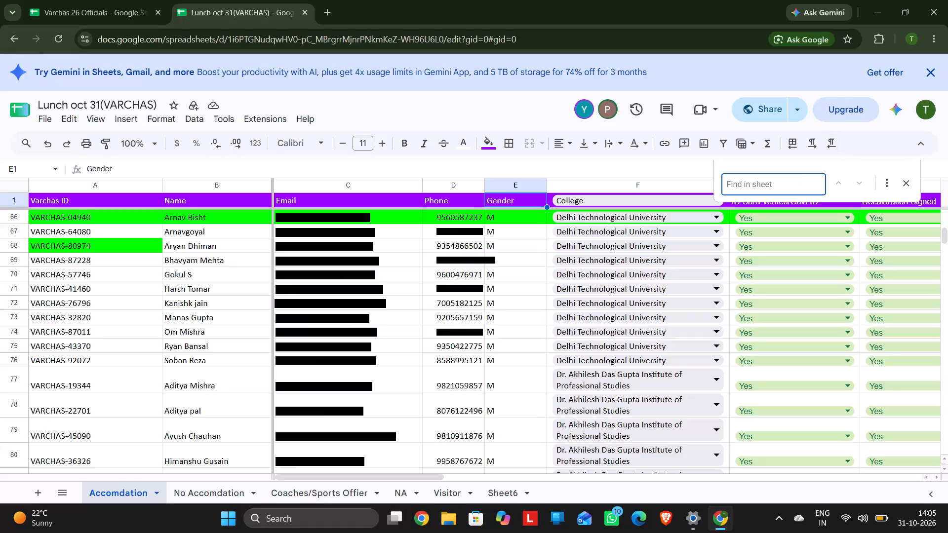
double_click(774, 191)
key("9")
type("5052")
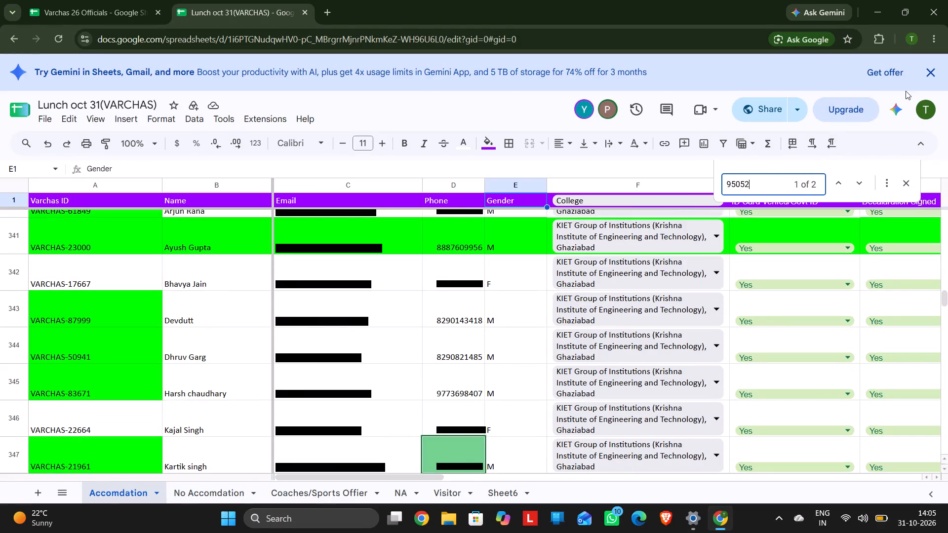
Go to the search's other match in the Accomdation sheet and fill that participant's entire row 363 with green.
left_click(834, 190)
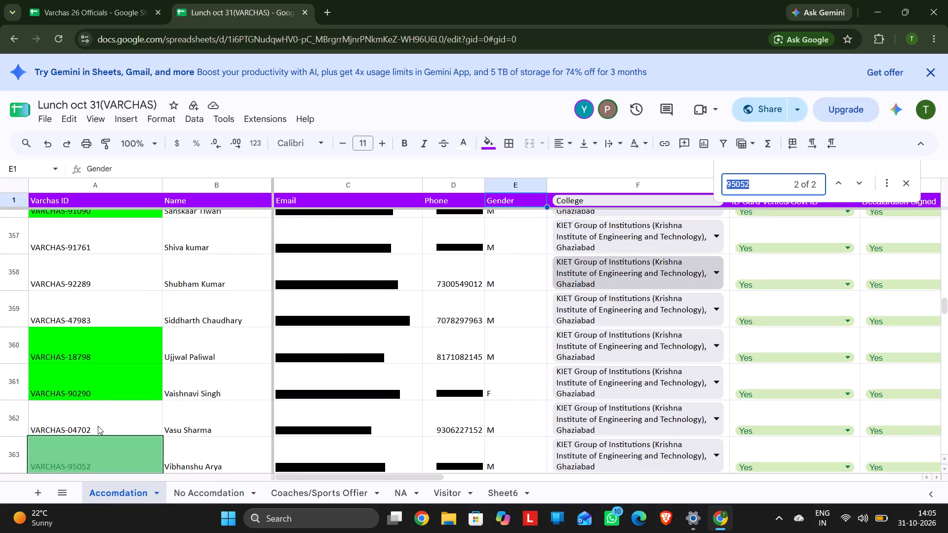
left_click(19, 453)
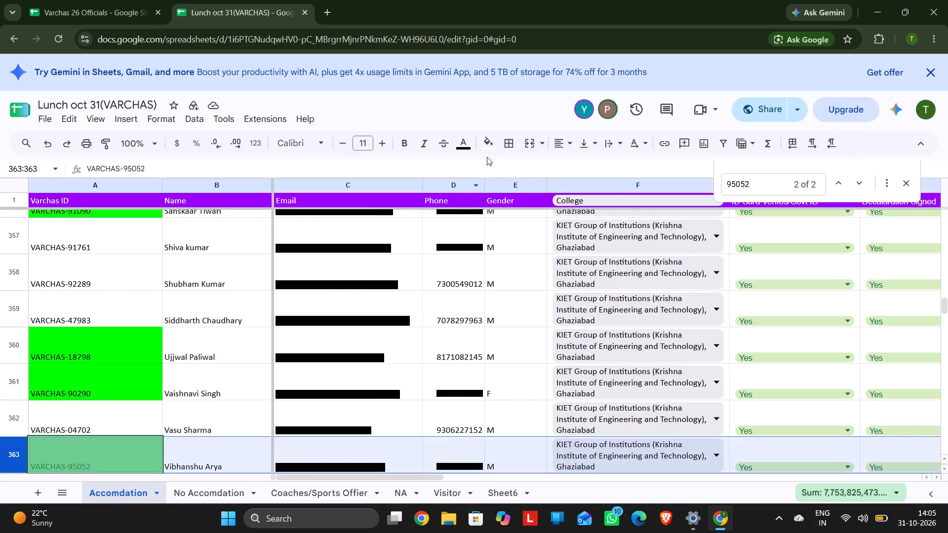
left_click(492, 149)
left_click(545, 199)
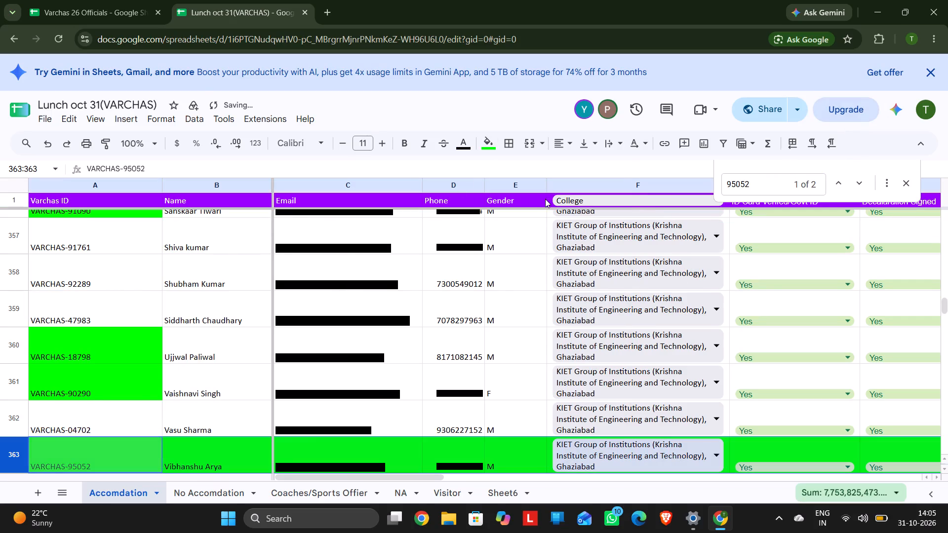
Clear the participant number from the sheet search to look up another participant.
double_click(741, 187)
key("BackSpace")
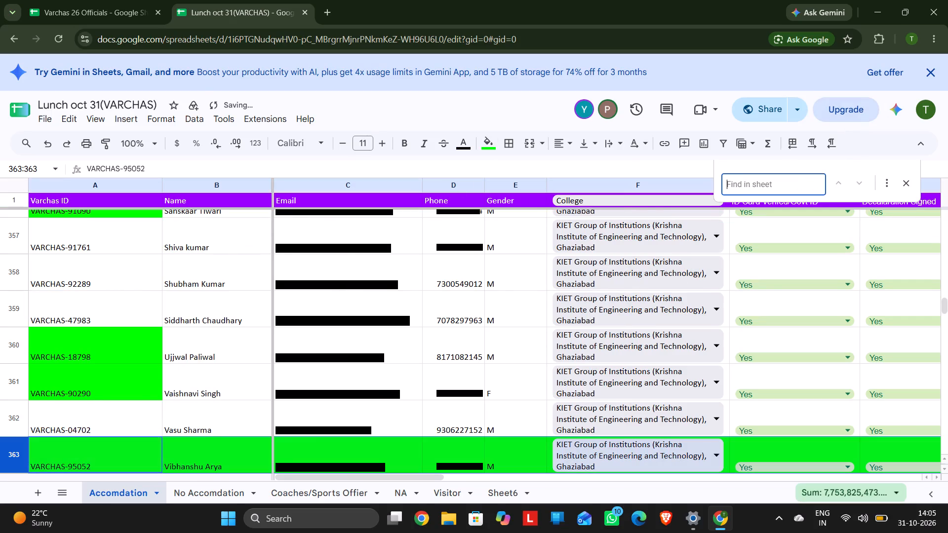
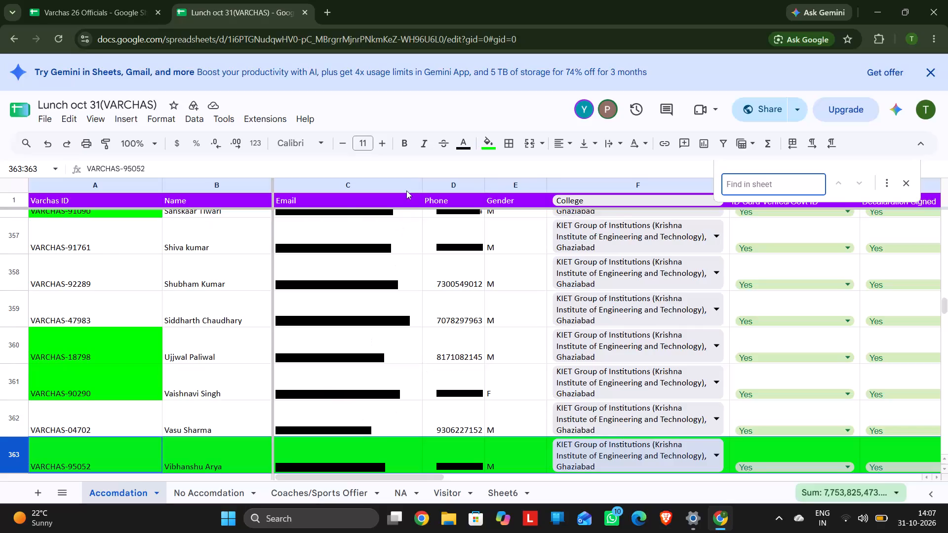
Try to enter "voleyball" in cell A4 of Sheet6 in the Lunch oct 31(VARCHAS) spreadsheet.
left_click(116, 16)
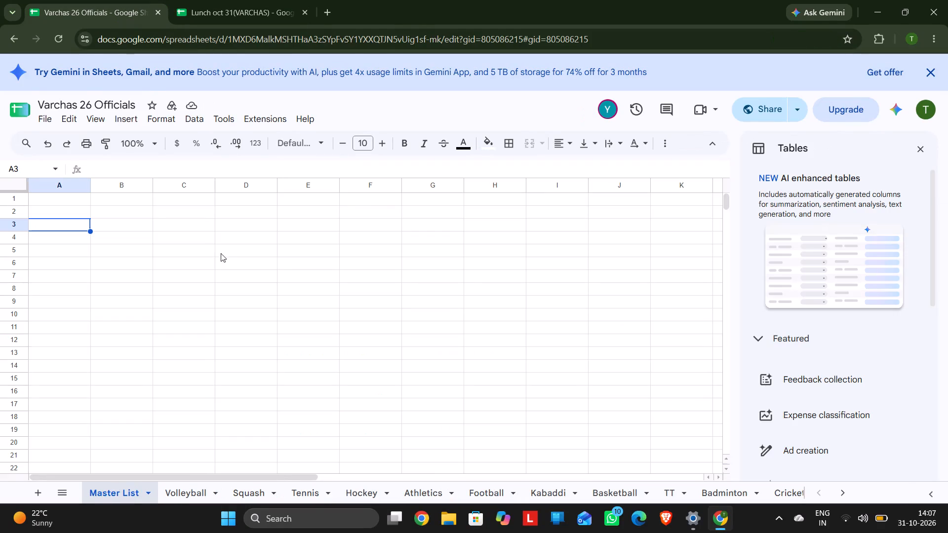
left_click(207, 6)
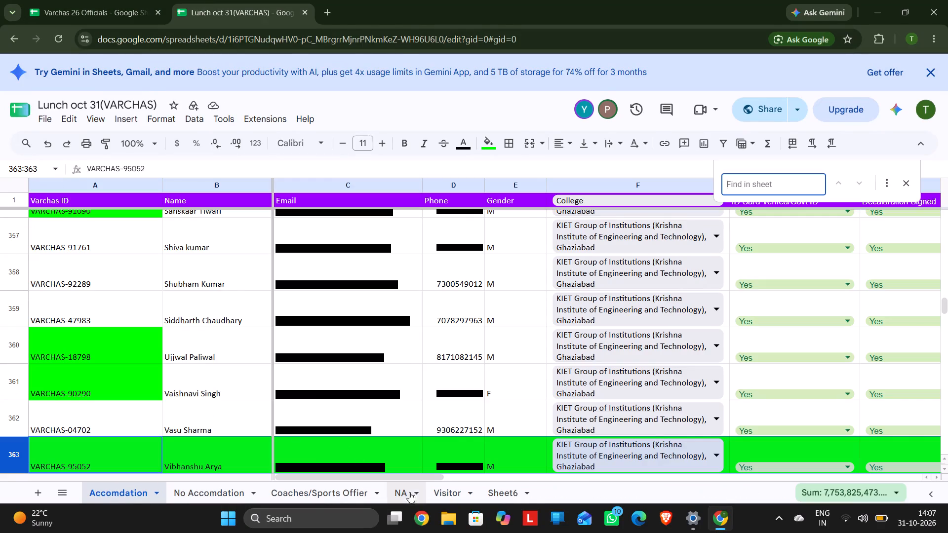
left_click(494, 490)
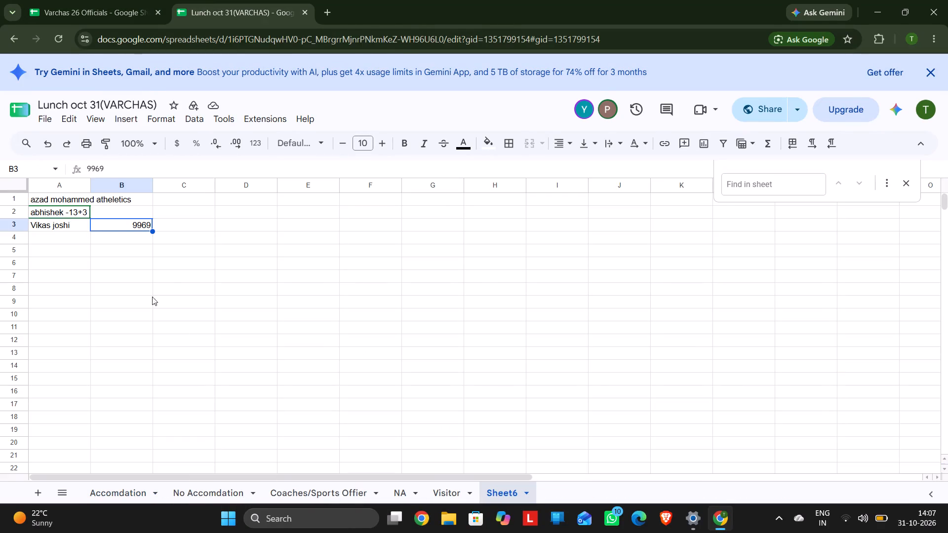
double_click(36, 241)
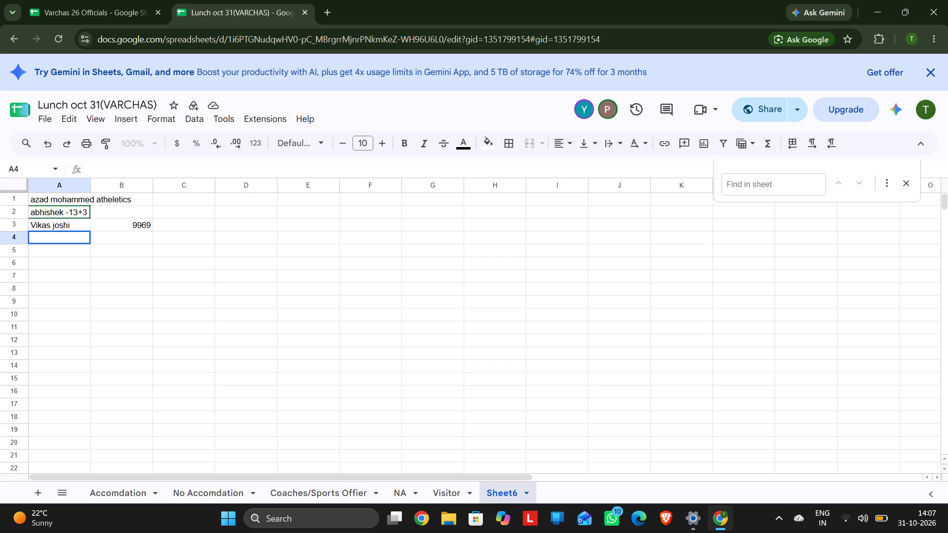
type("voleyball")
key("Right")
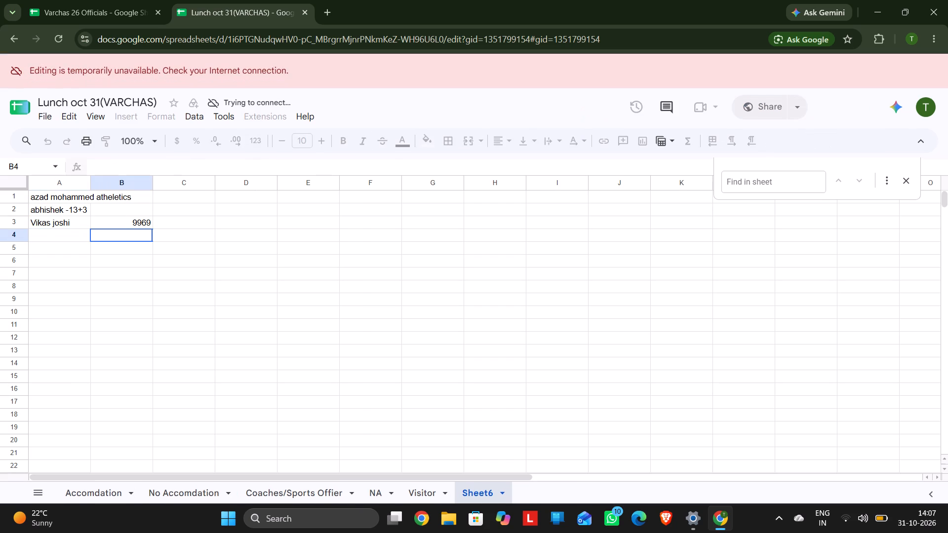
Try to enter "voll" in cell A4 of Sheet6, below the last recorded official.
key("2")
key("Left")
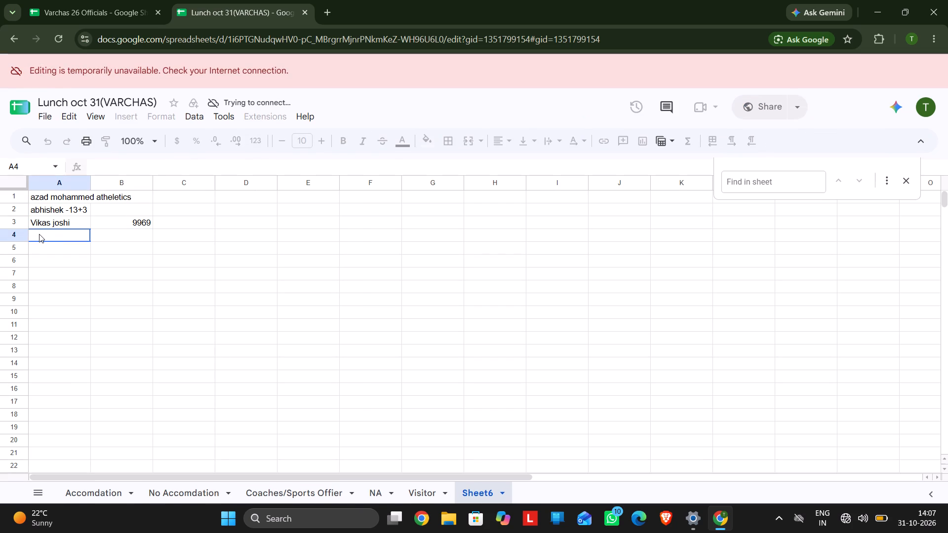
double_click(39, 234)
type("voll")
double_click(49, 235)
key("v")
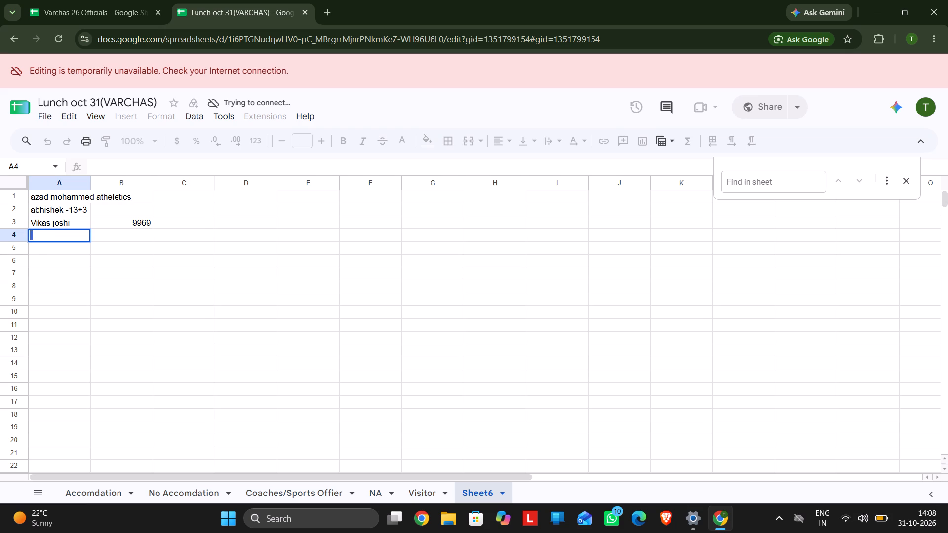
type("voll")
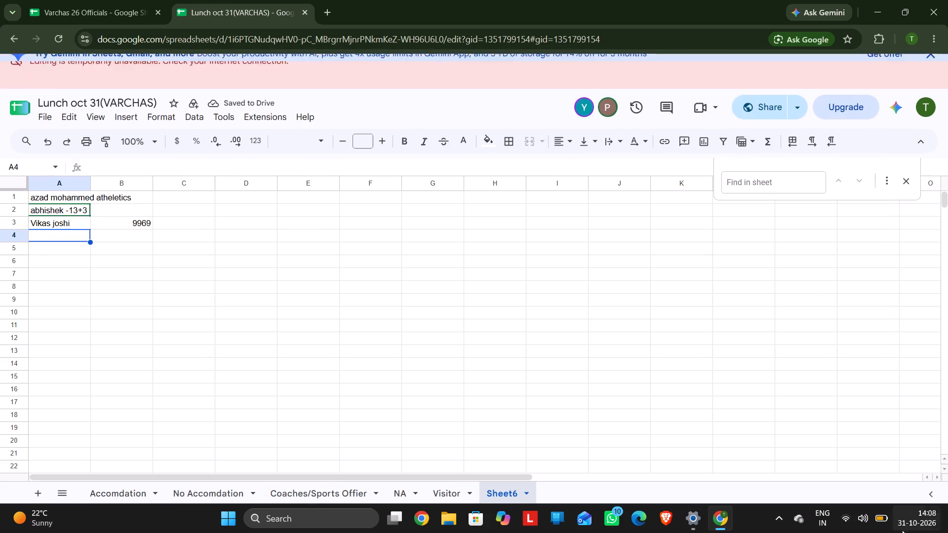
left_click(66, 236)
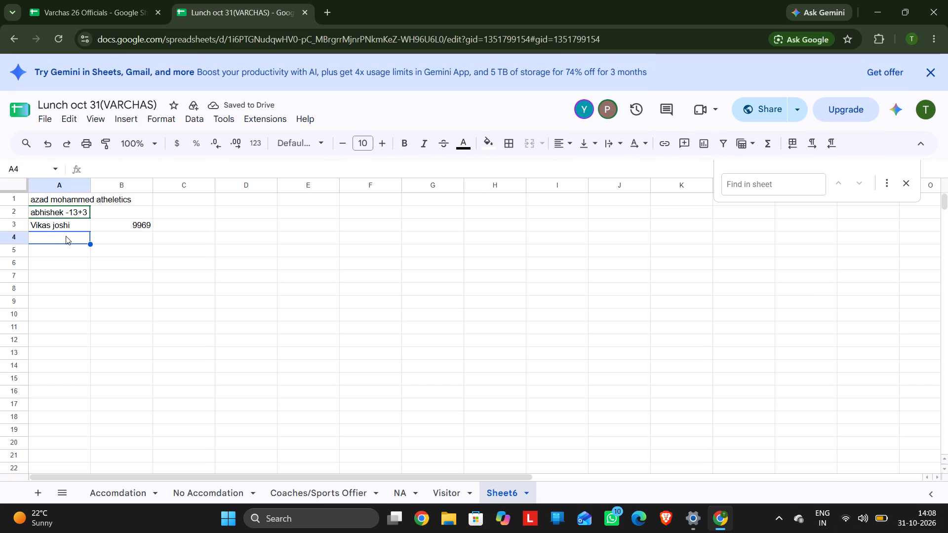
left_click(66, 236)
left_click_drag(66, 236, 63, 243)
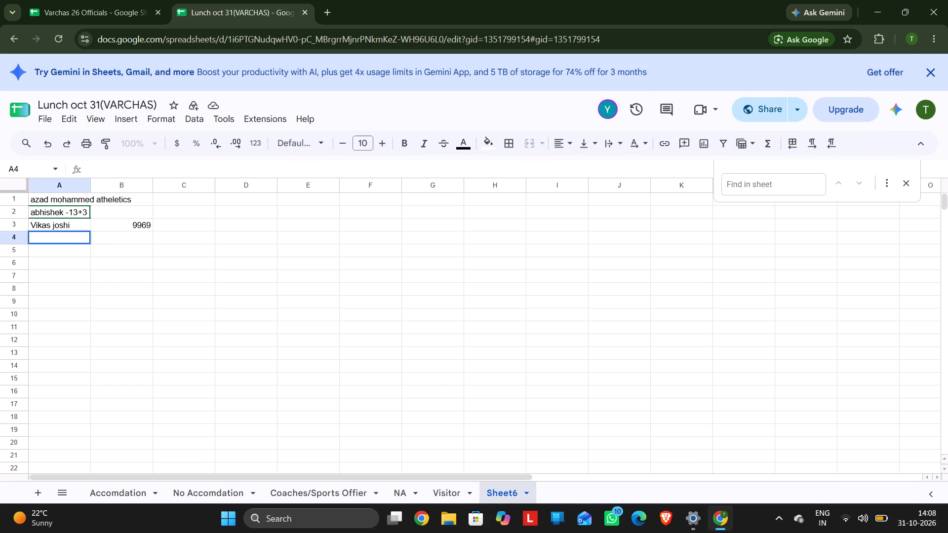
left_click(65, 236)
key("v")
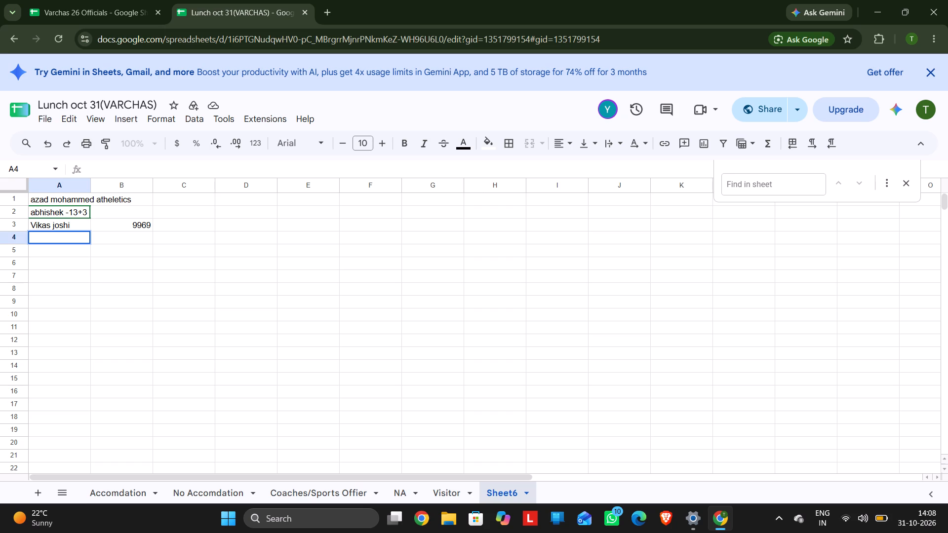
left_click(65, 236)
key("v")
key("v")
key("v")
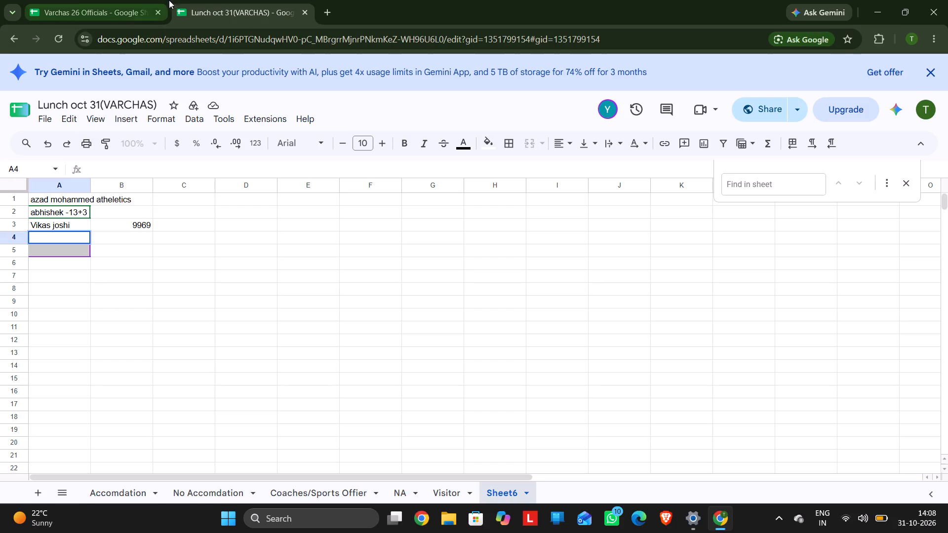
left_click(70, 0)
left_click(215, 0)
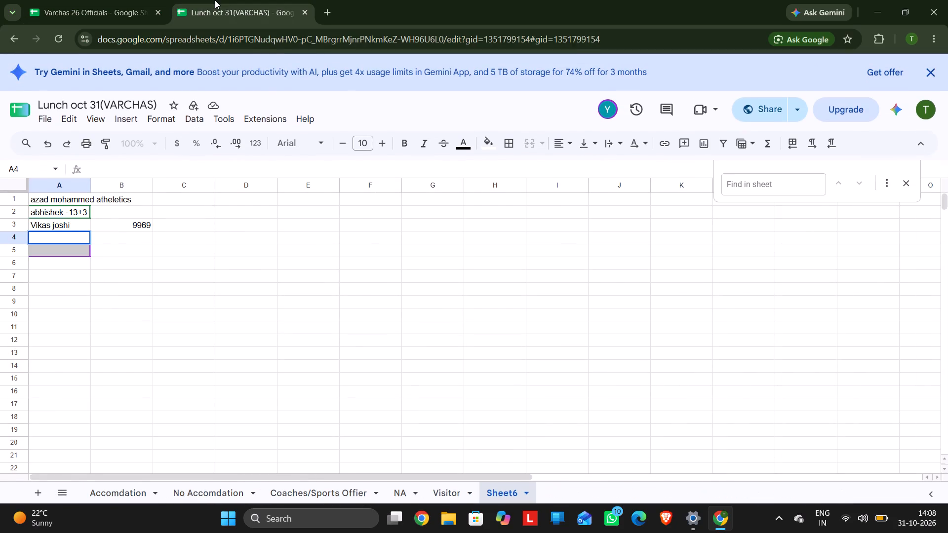
Create a filter on the Accomdation sheet that applies only to one's own view, not to everyone.
left_click(122, 488)
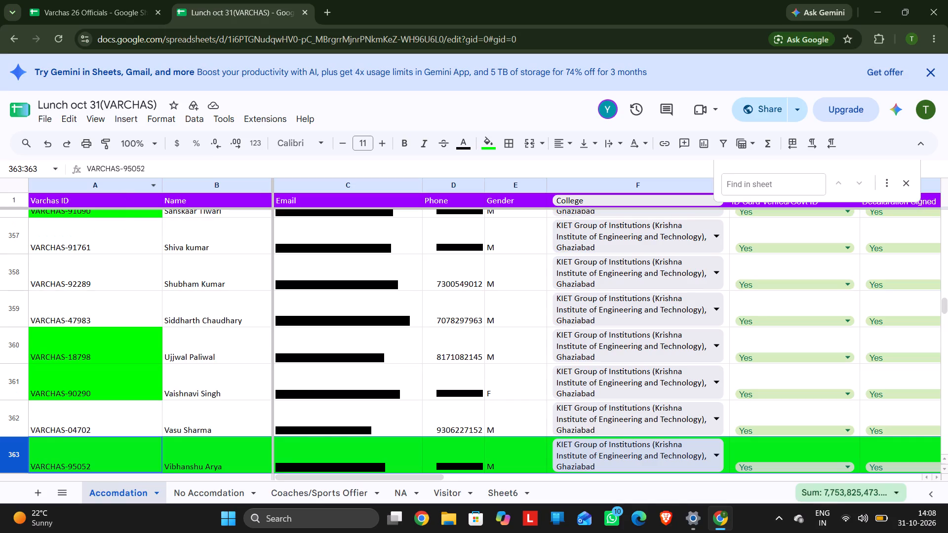
left_click(192, 118)
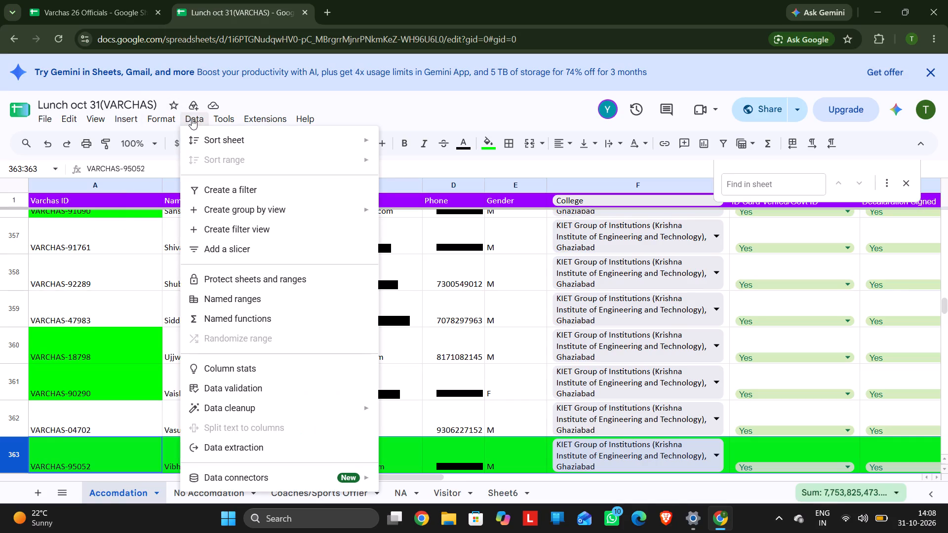
left_click(244, 190)
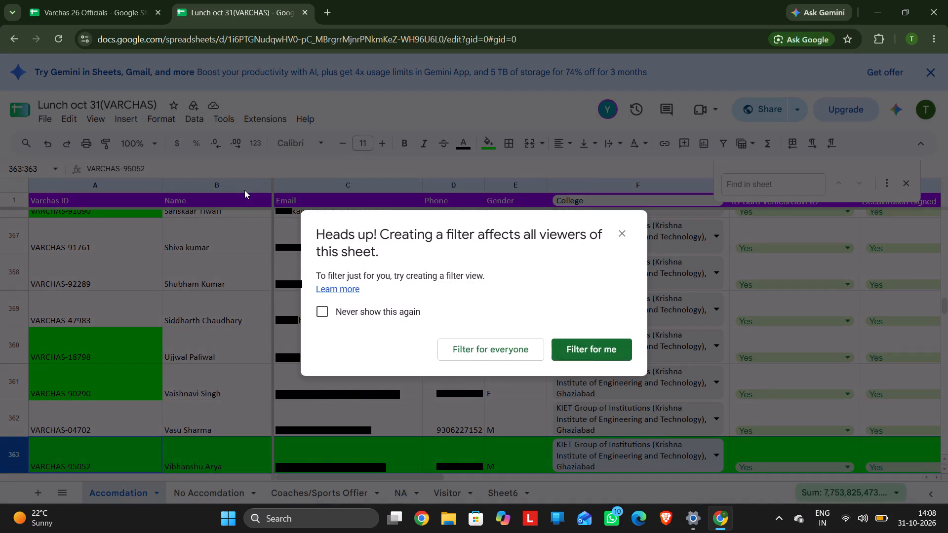
left_click(580, 351)
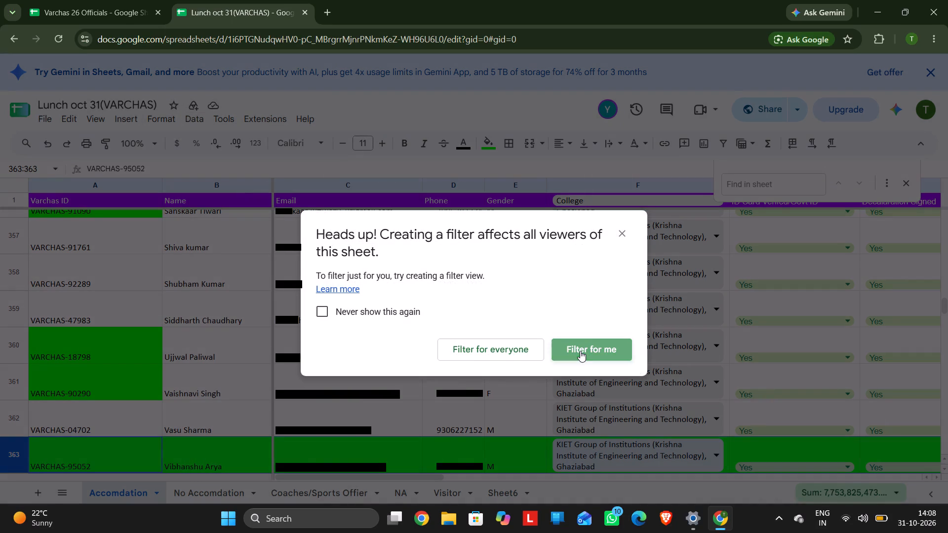
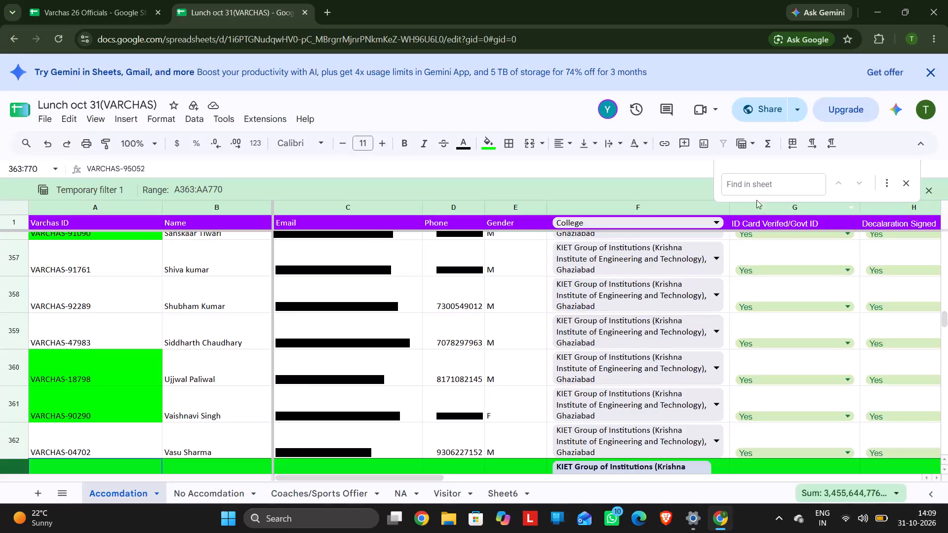
left_click(753, 181)
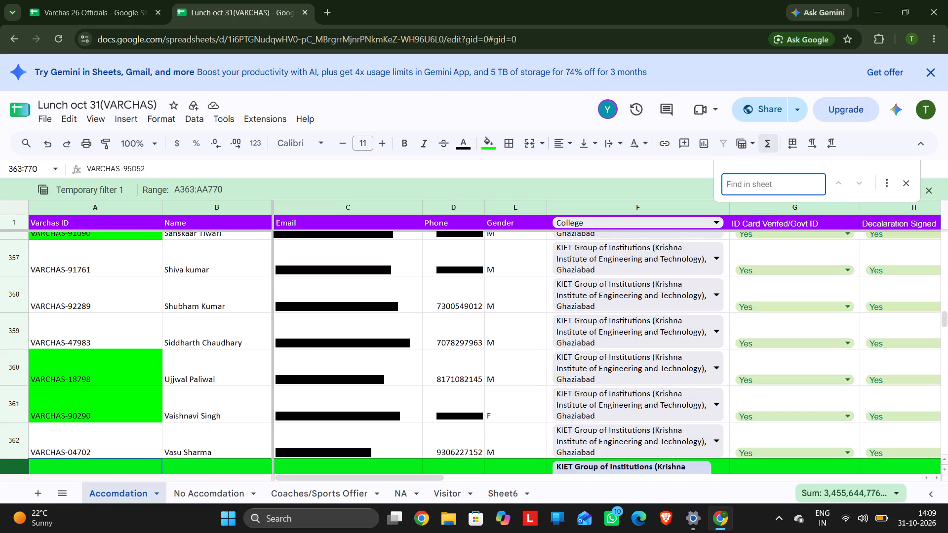
left_click(746, 182)
type("96288")
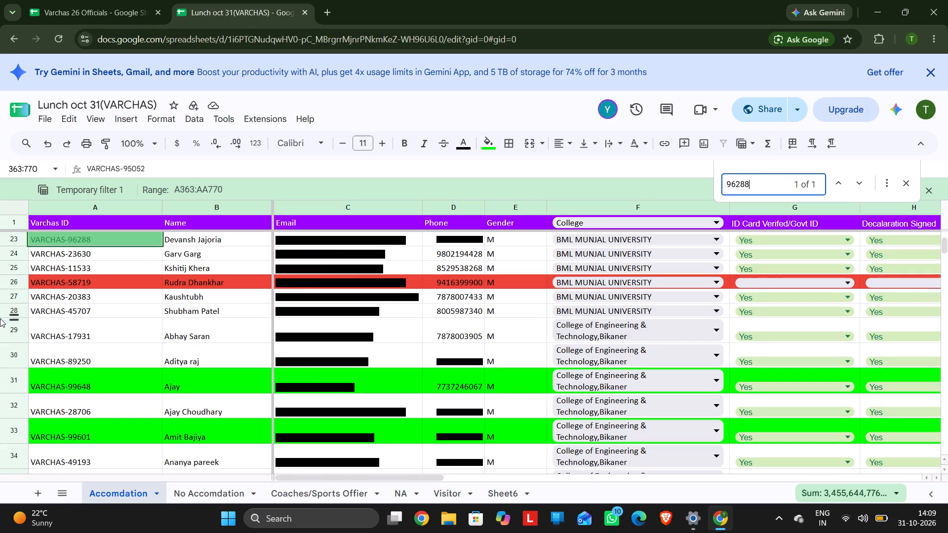
left_click(16, 237)
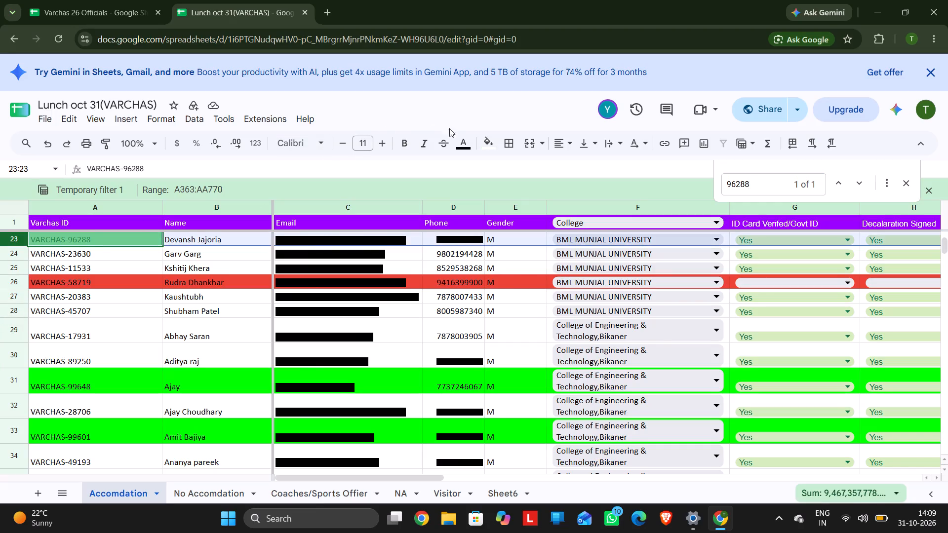
left_click(480, 142)
left_click(549, 199)
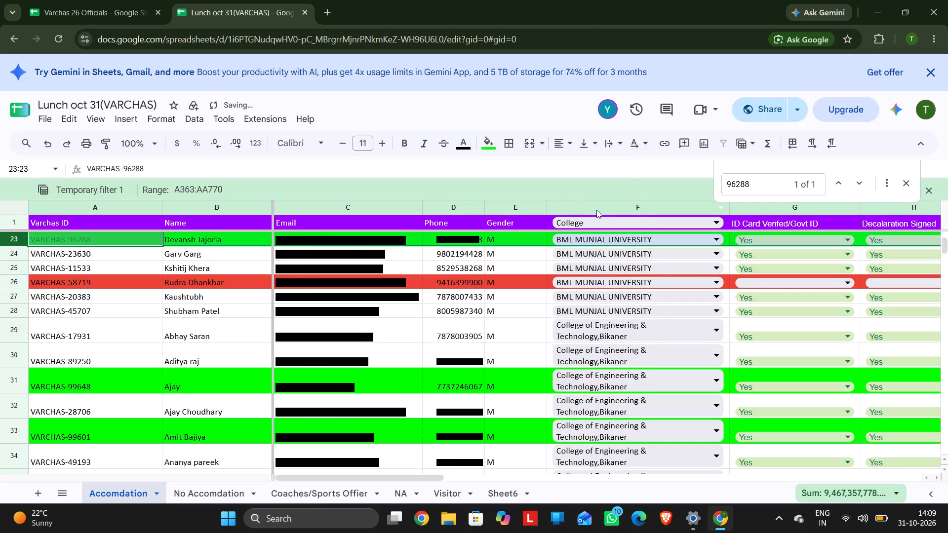
scroll(538, 310, "up", 1)
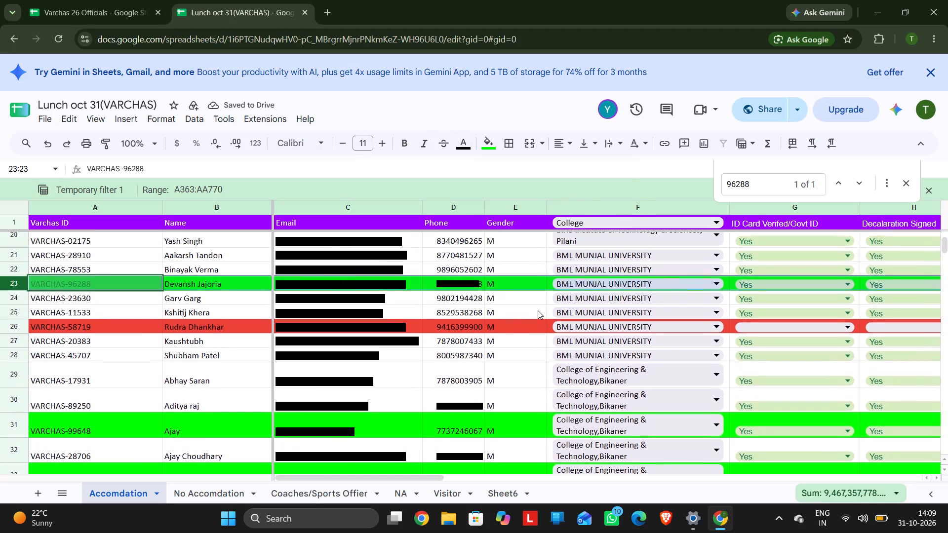
scroll(538, 310, "up", 1)
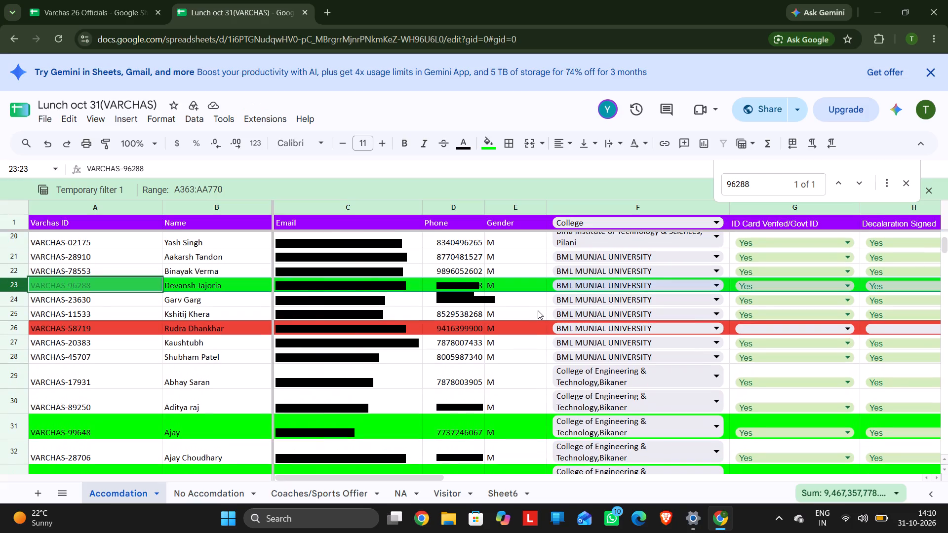